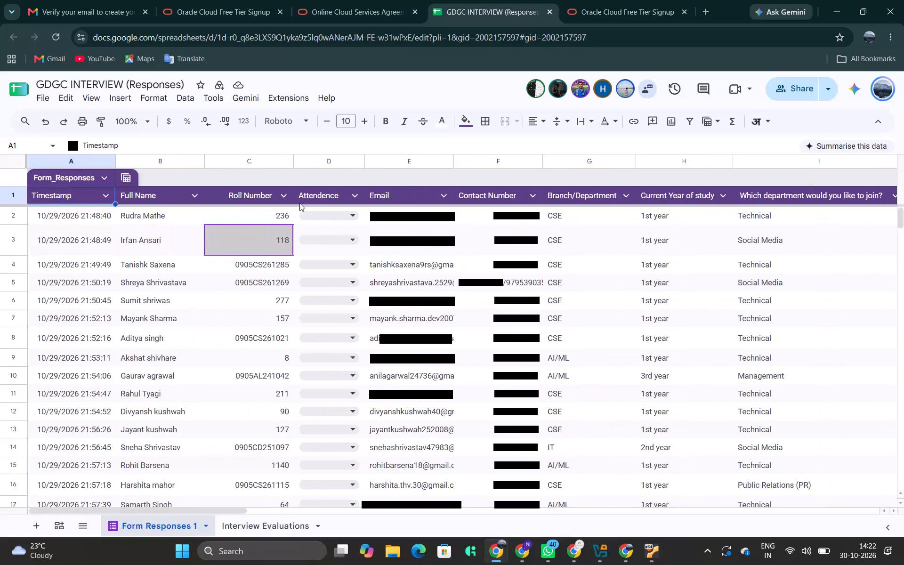
Search the Form Responses 1 sheet for the applicant named "devansh".
scroll(186, 272, down, 1)
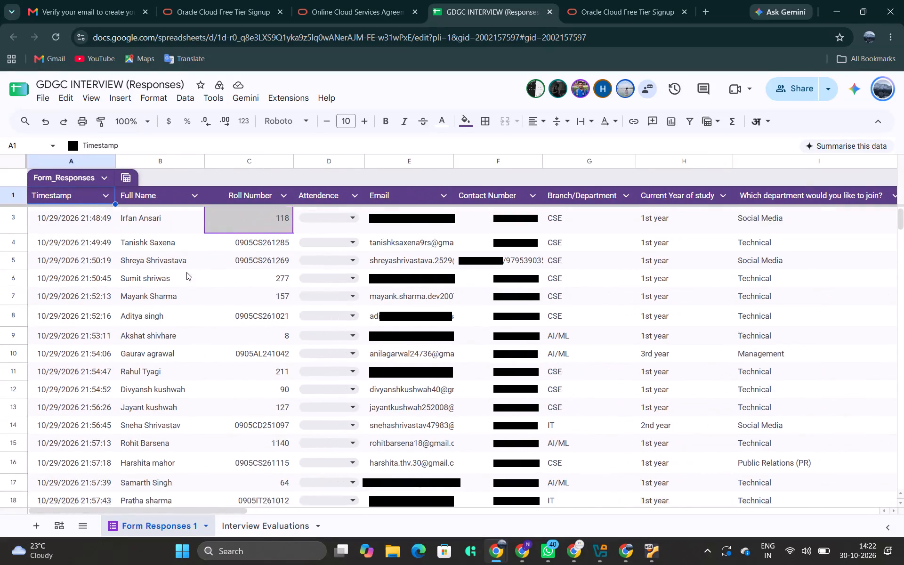
scroll(186, 272, down, 2)
scroll(76, 329, right, 1)
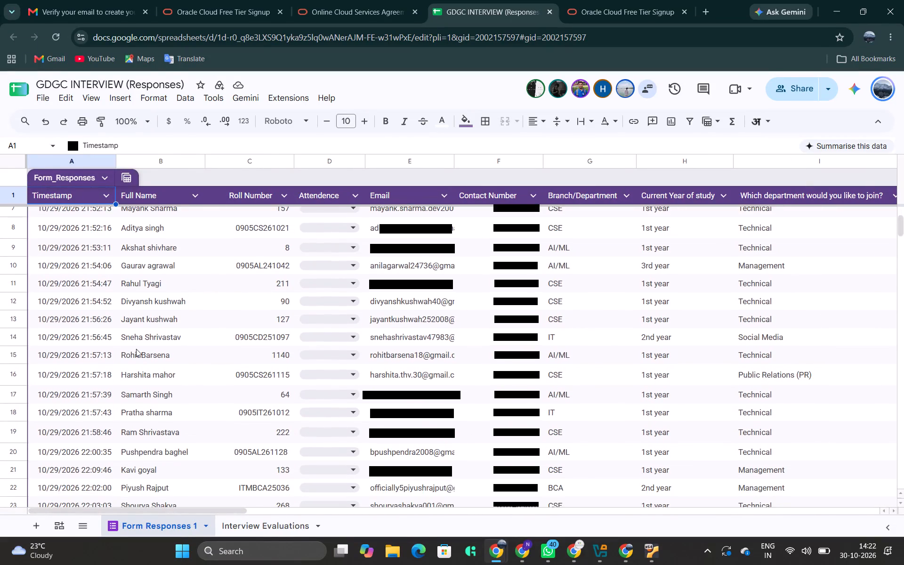
scroll(136, 349, down, 3)
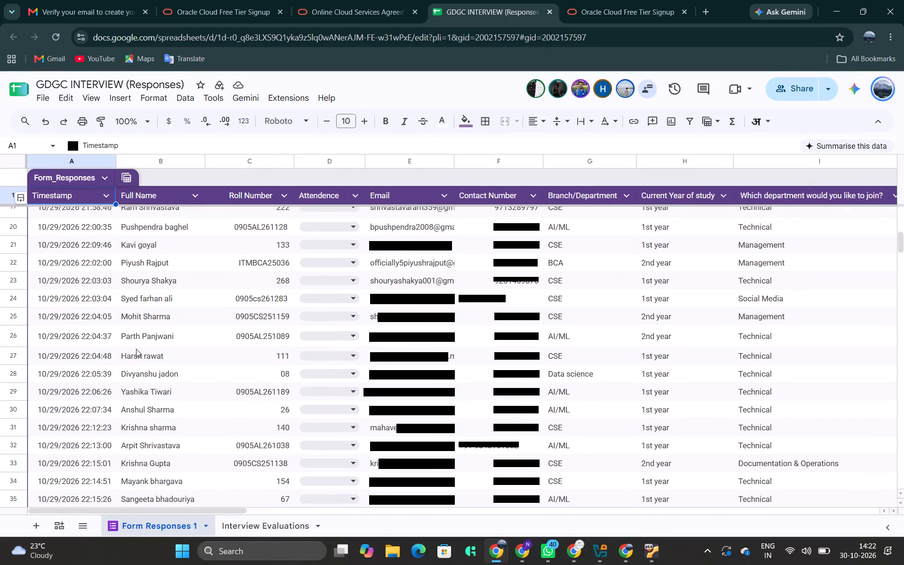
scroll(136, 349, down, 1)
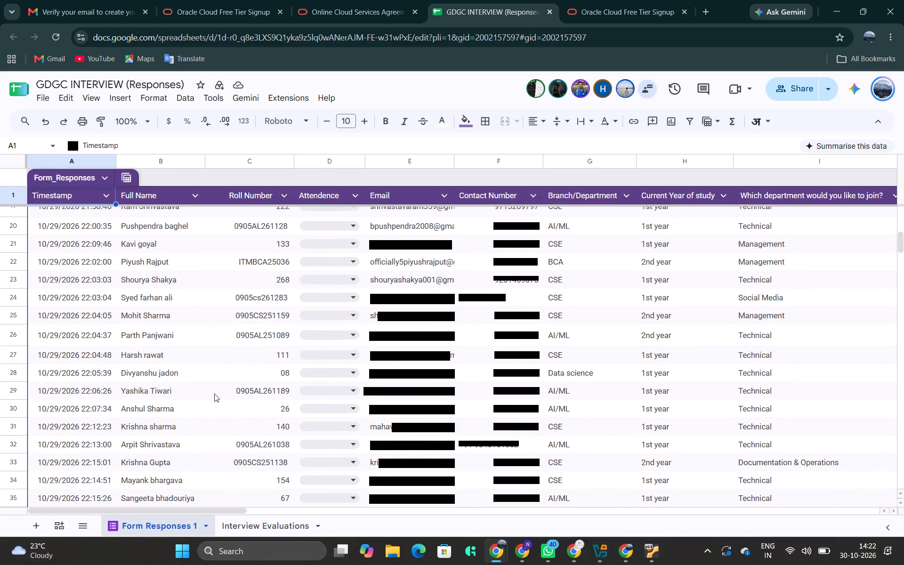
key(ctrl+f)
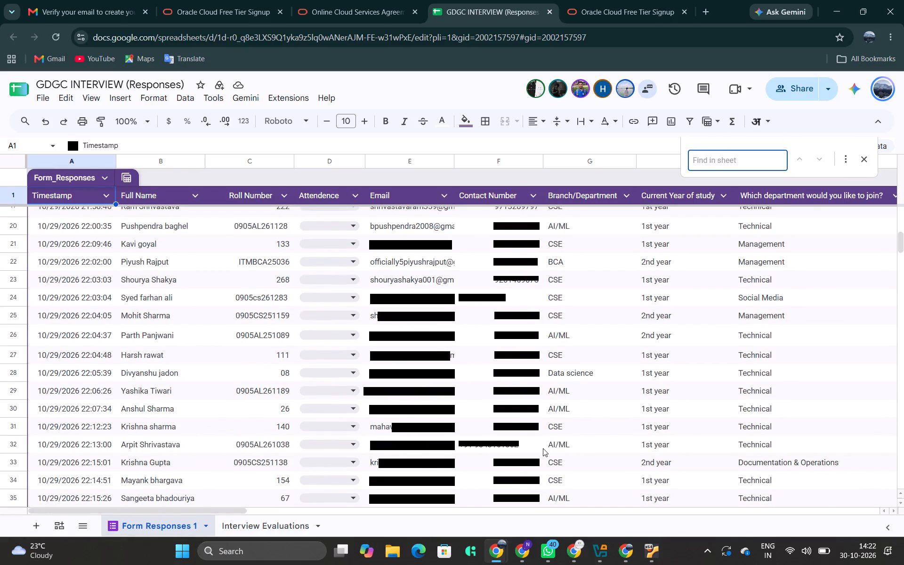
text(devansh)
key(space)
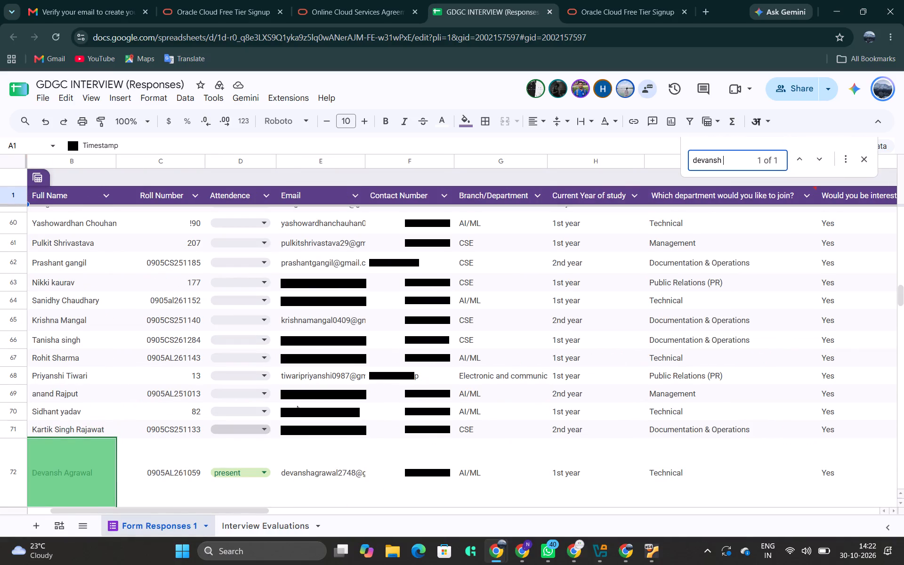
Read the row 72 applicant's answers on interests, skills, previous experience, motivation and contribution.
scroll(297, 406, down, 1)
scroll(551, 379, left, 3)
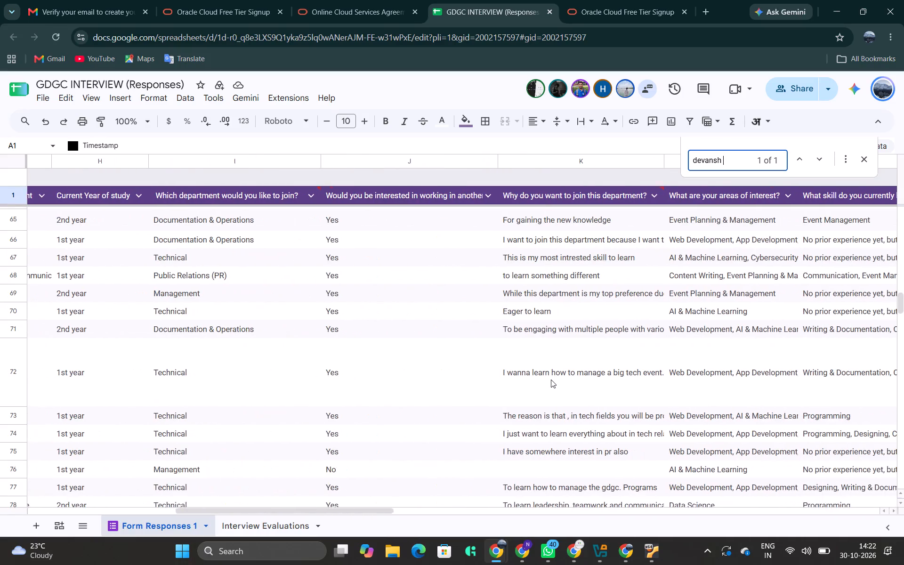
scroll(551, 379, left, 4)
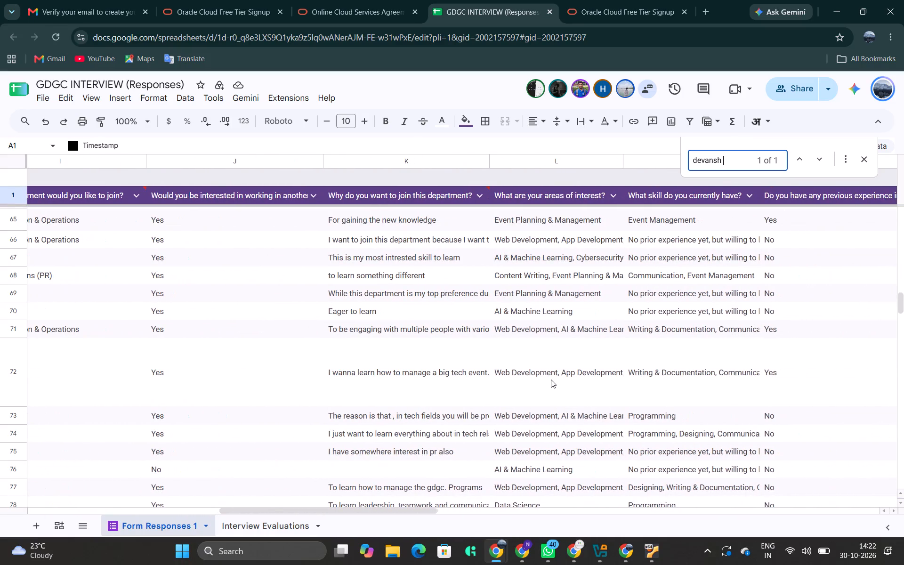
scroll(551, 379, left, 1)
scroll(668, 363, left, 1)
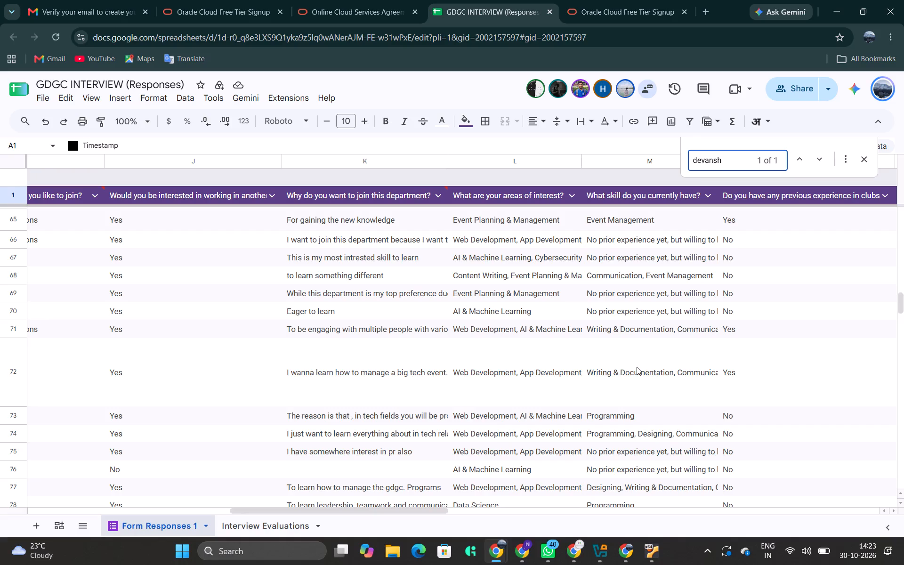
scroll(644, 382, left, 2)
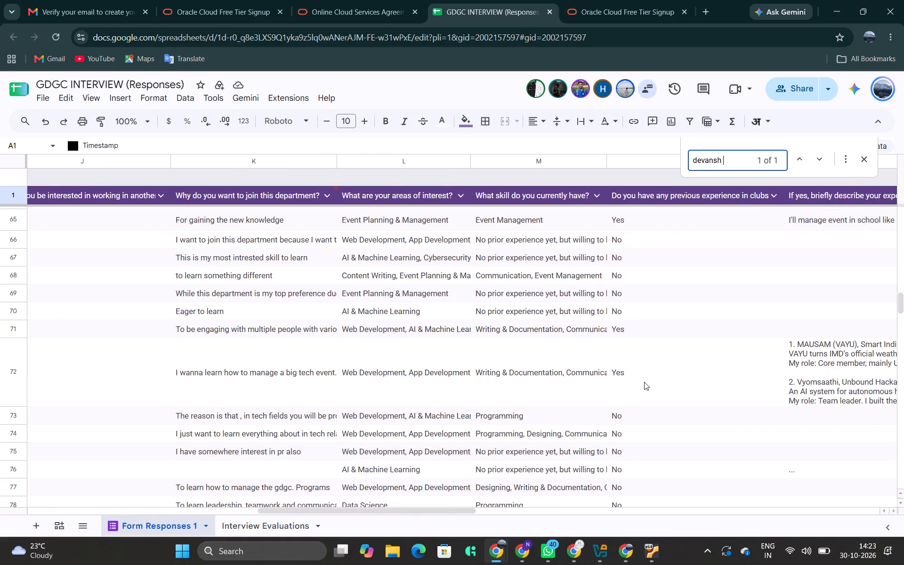
scroll(644, 382, left, 3)
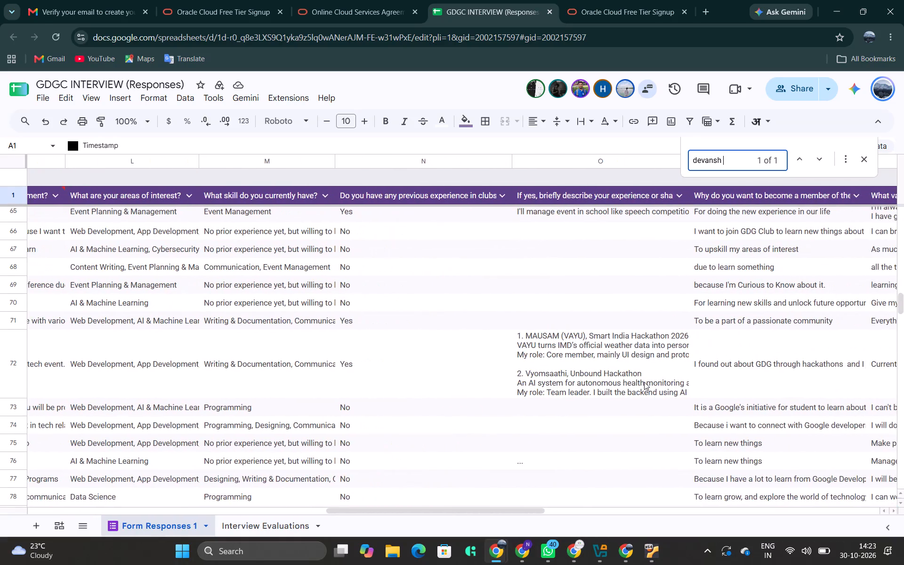
scroll(644, 382, left, 3)
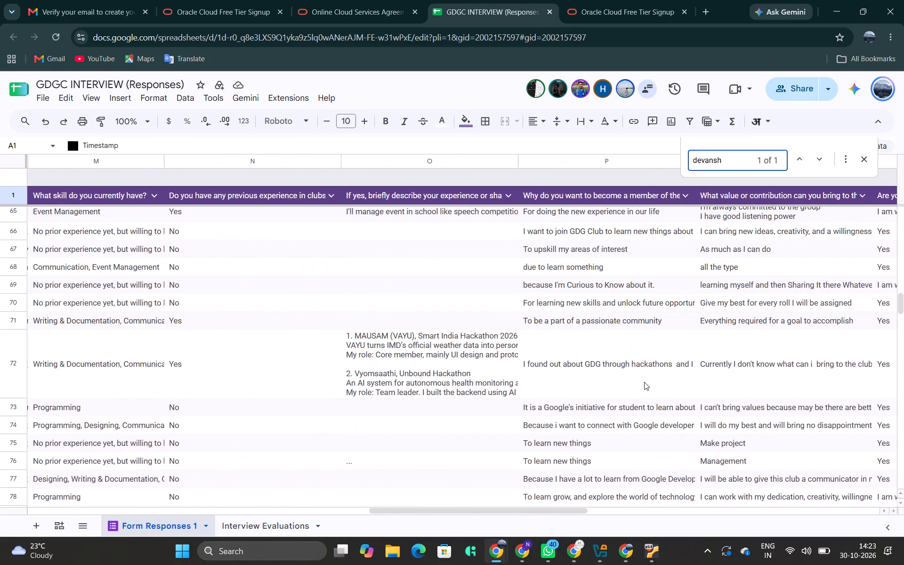
scroll(644, 382, left, 6)
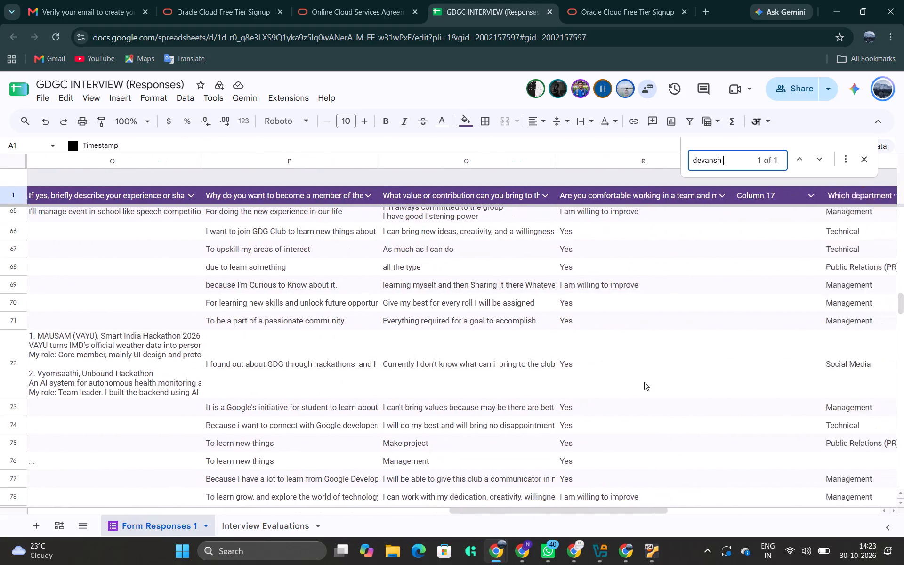
scroll(644, 382, left, 3)
Set the rating for the row 72 applicant to three stars.
scroll(644, 382, right, 1)
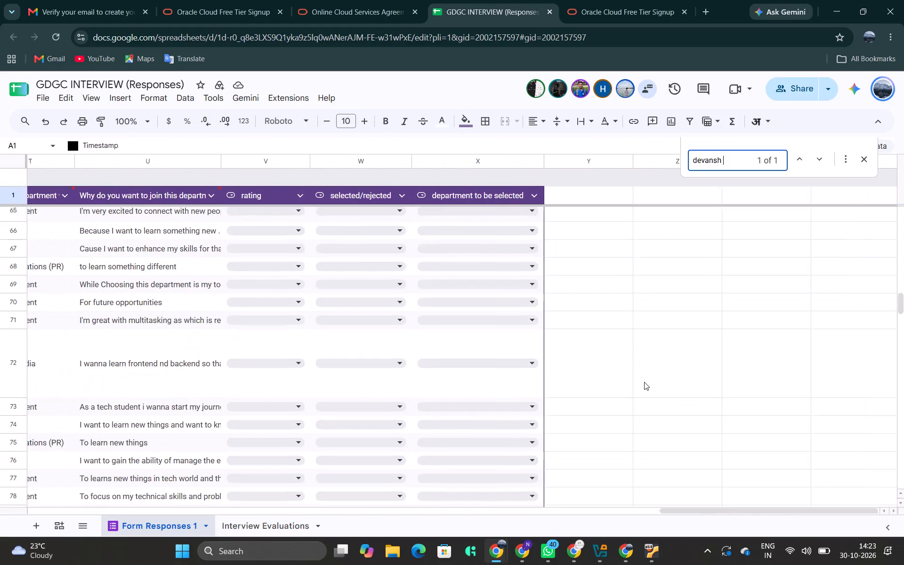
scroll(644, 382, right, 1)
scroll(390, 357, up, 1)
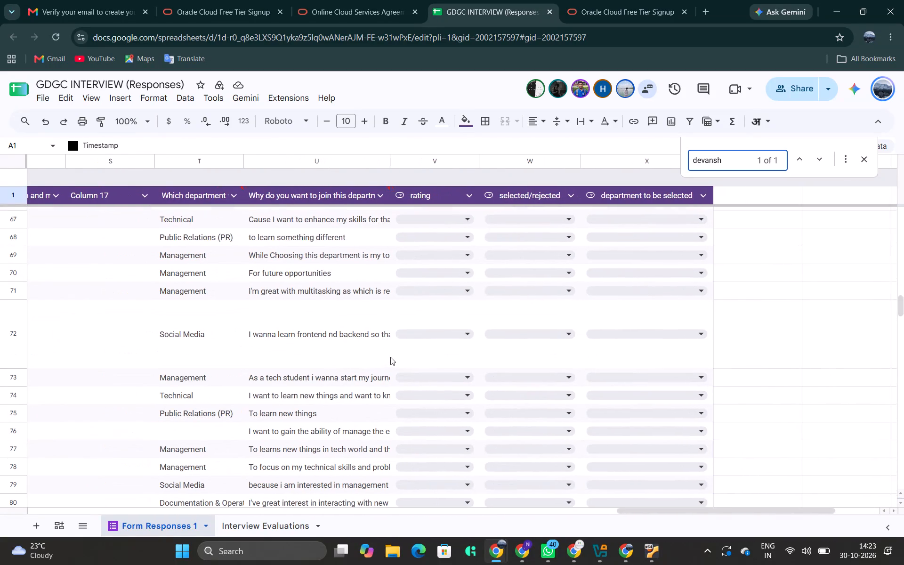
scroll(390, 357, up, 1)
scroll(390, 357, right, 1)
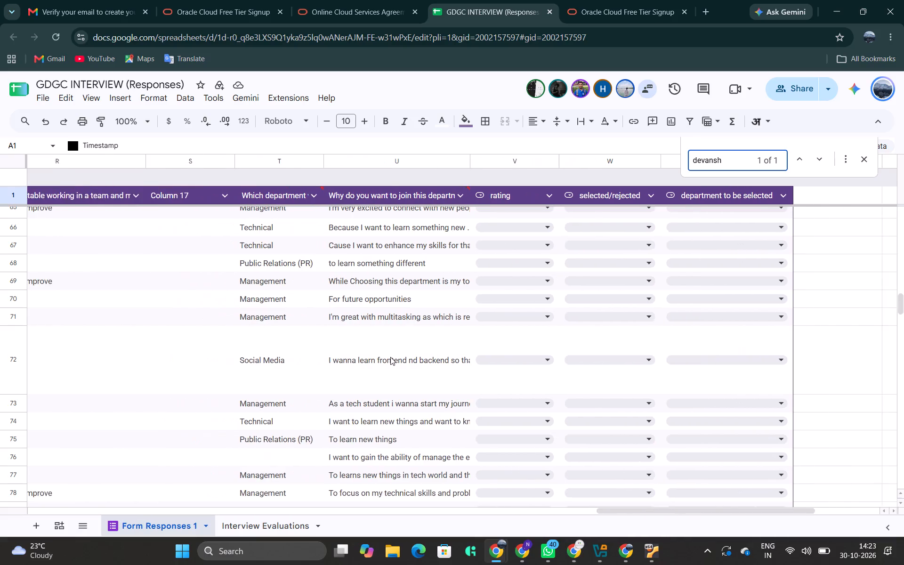
scroll(390, 357, right, 1)
click(580, 360)
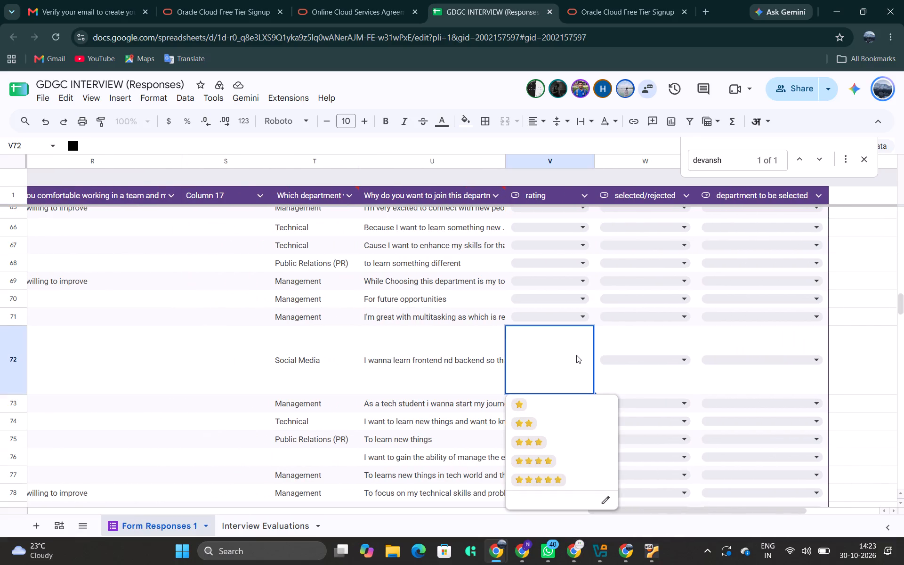
click(573, 363)
click(547, 443)
Set the department to be selected for the row 72 applicant to tech.
click(633, 358)
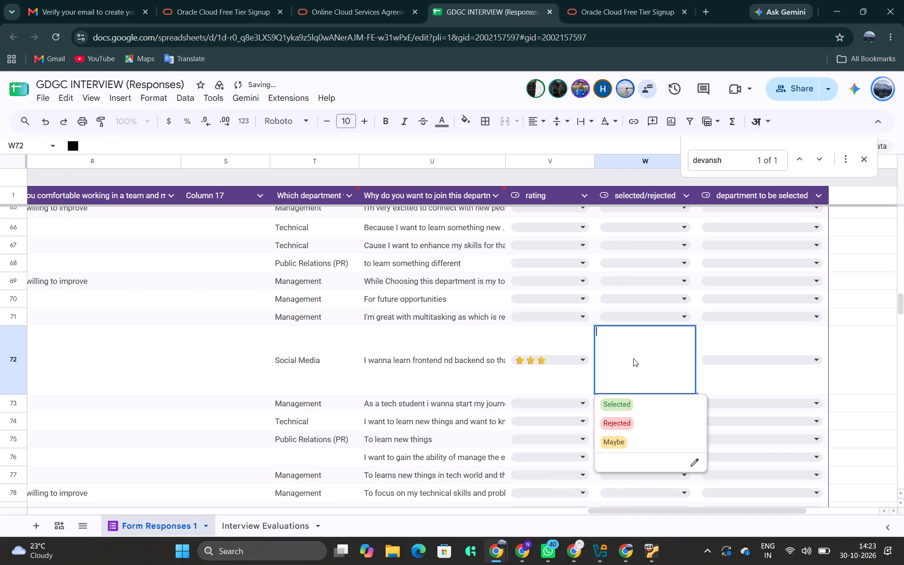
click(643, 371)
drag(814, 346, 814, 354)
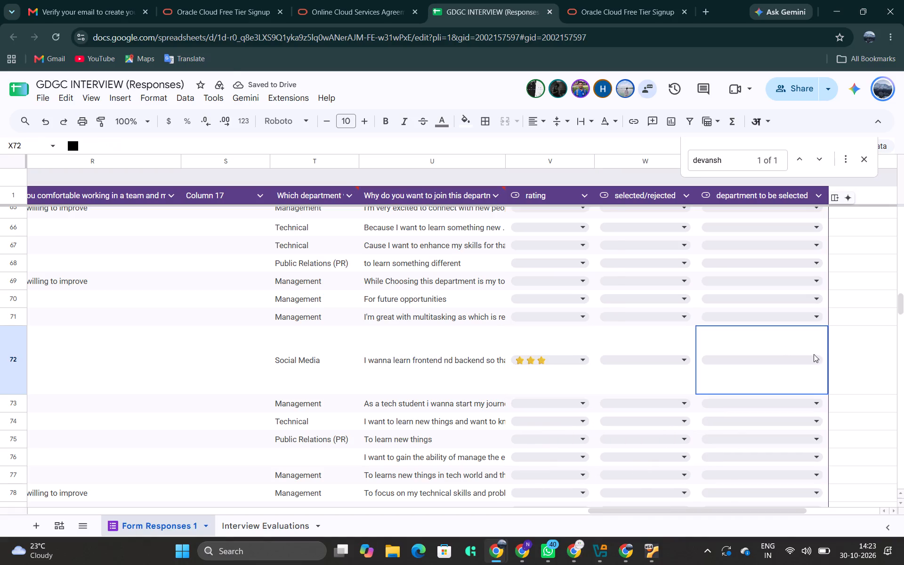
drag(814, 354, 814, 355)
click(814, 355)
click(768, 409)
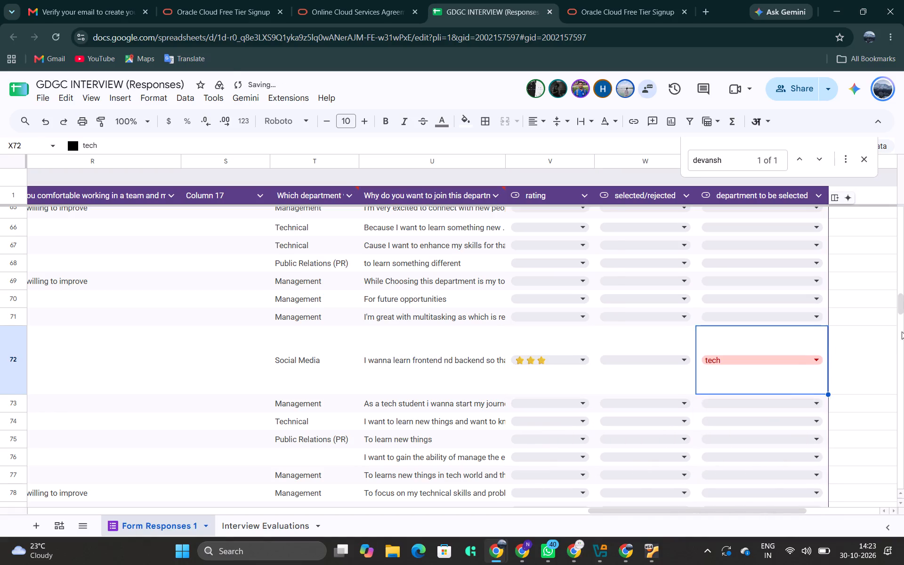
click(903, 331)
Check the Attendence column's options and examine the attendance entries of the applicants in the lower rows.
scroll(903, 331, up, 2)
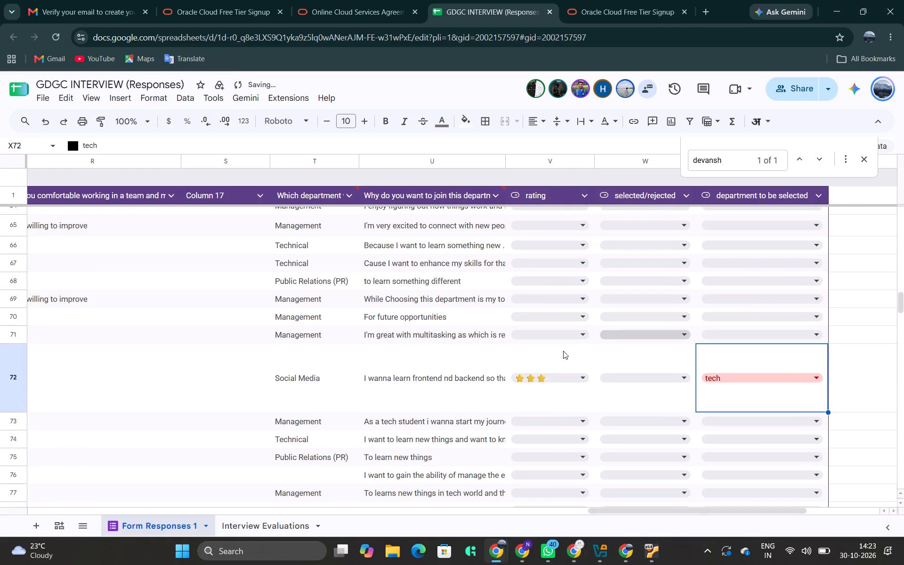
scroll(553, 355, right, 13)
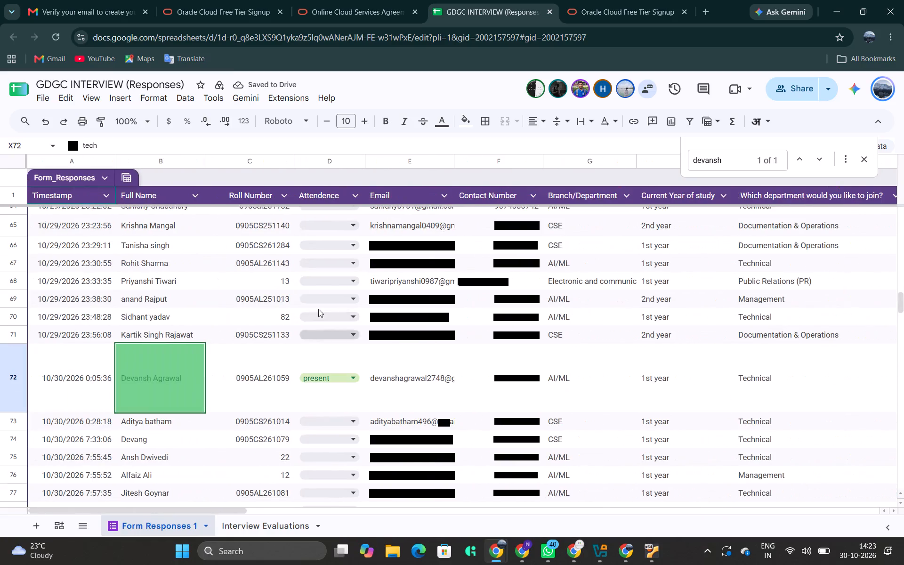
click(194, 201)
click(143, 202)
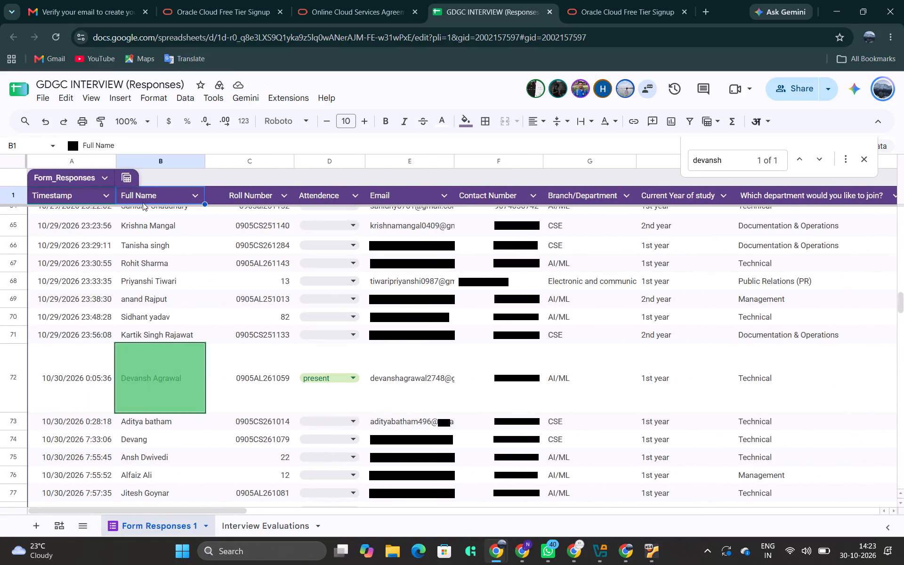
click(342, 191)
click(350, 193)
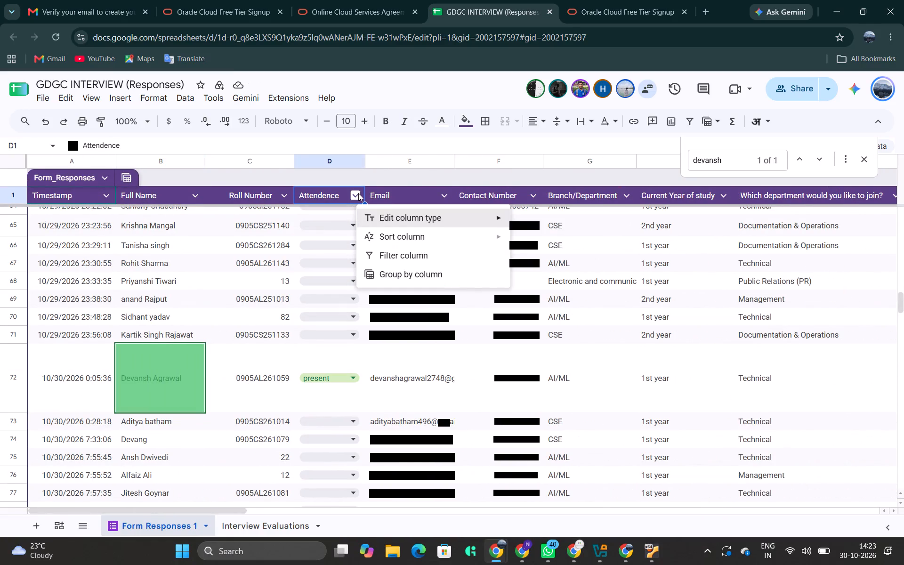
click(358, 193)
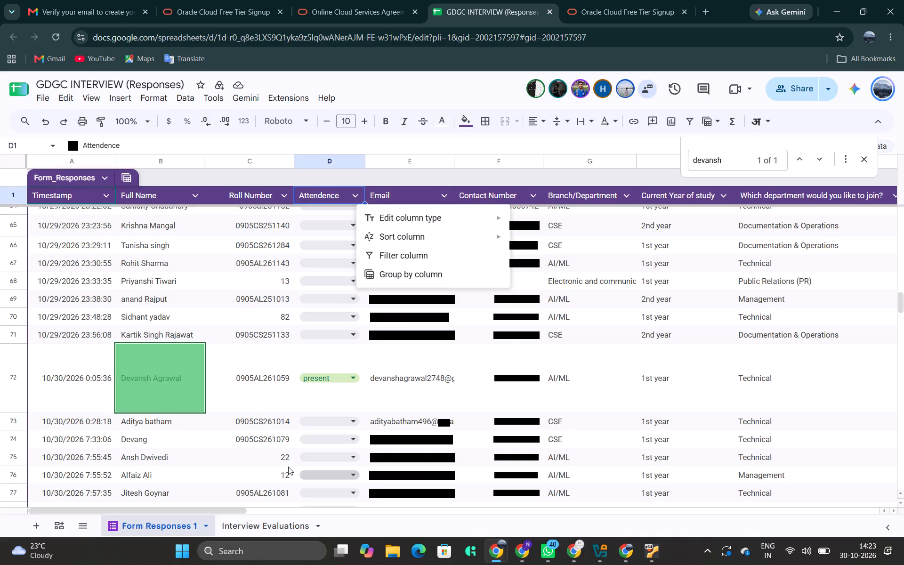
scroll(319, 372, up, 8)
scroll(319, 372, down, 10)
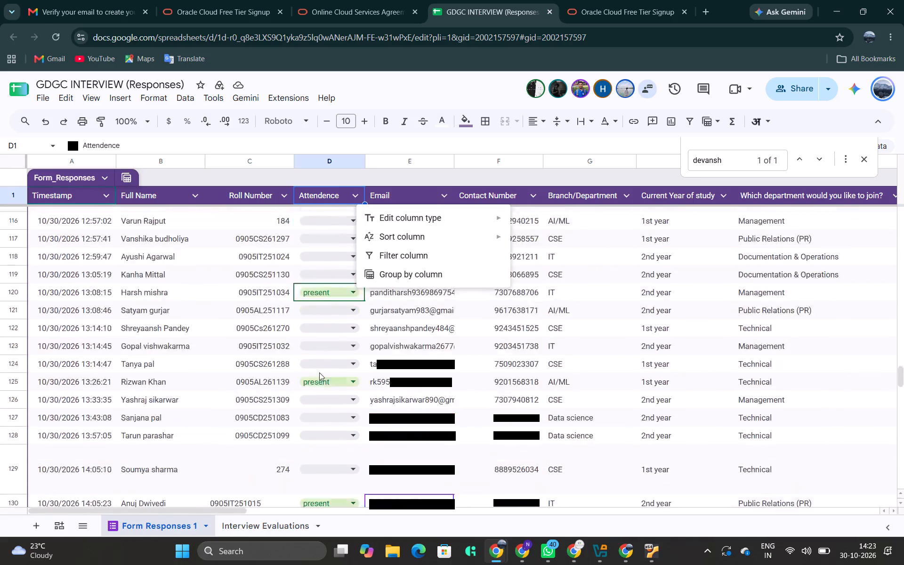
scroll(319, 372, down, 5)
scroll(319, 372, up, 1)
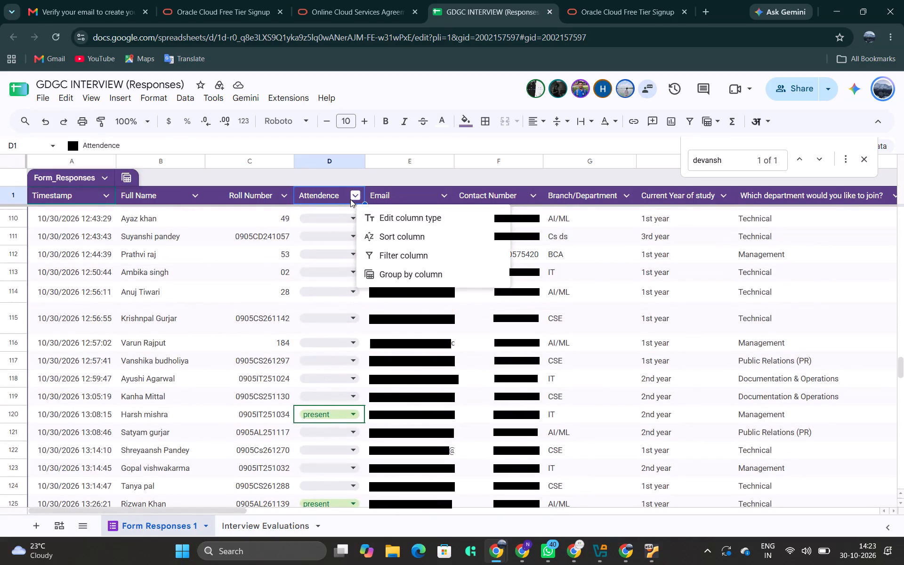
click(350, 199)
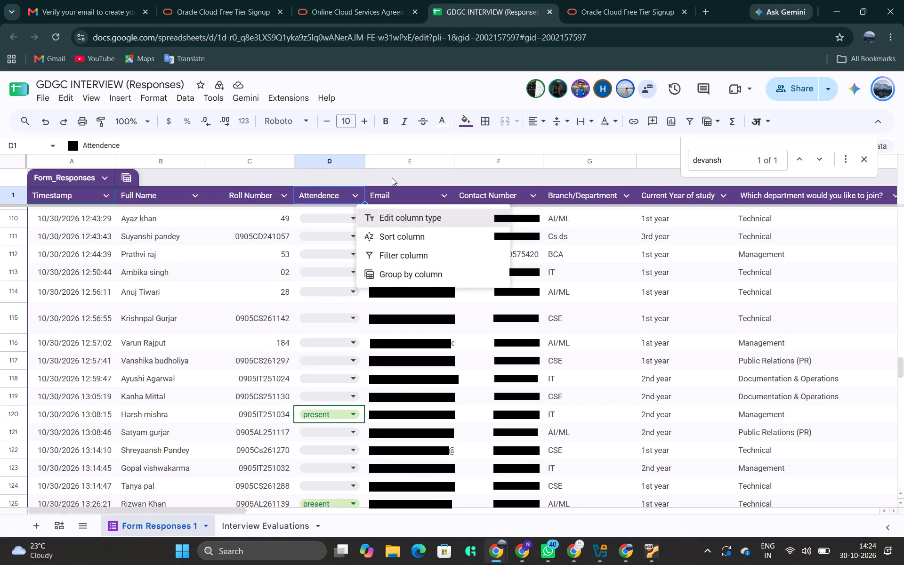
click(394, 175)
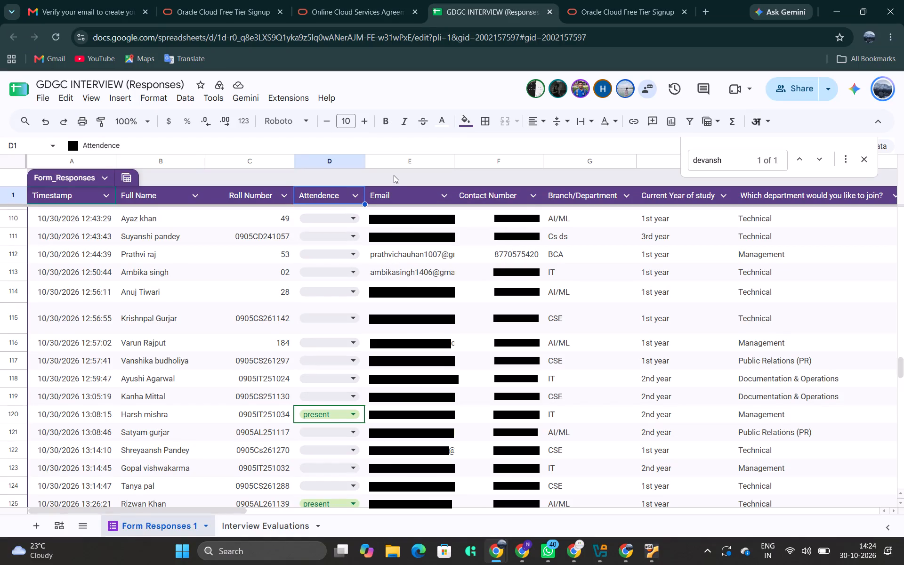
click(502, 174)
scroll(430, 268, down, 2)
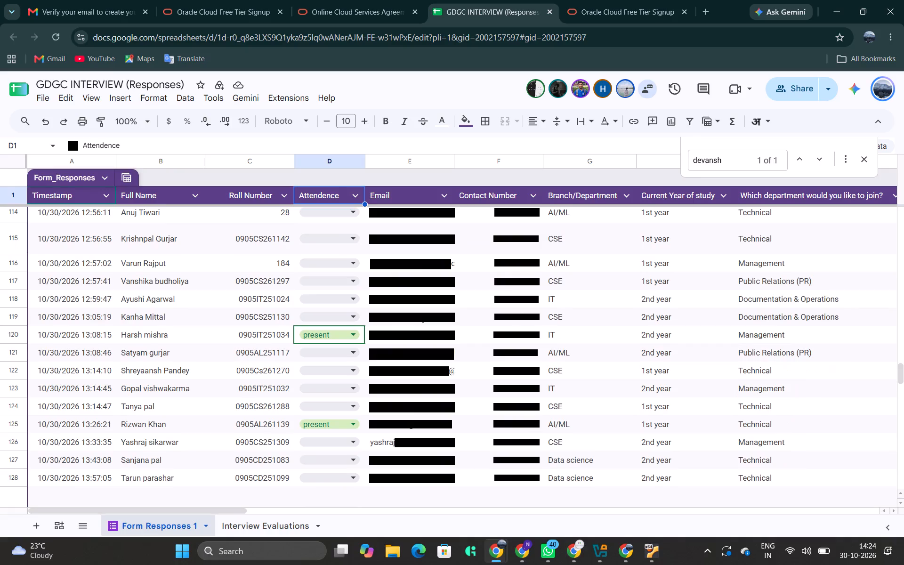
Examine the rating, selected/rejected and department to be selected columns across the applicants' rows.
click(419, 314)
click(419, 314)
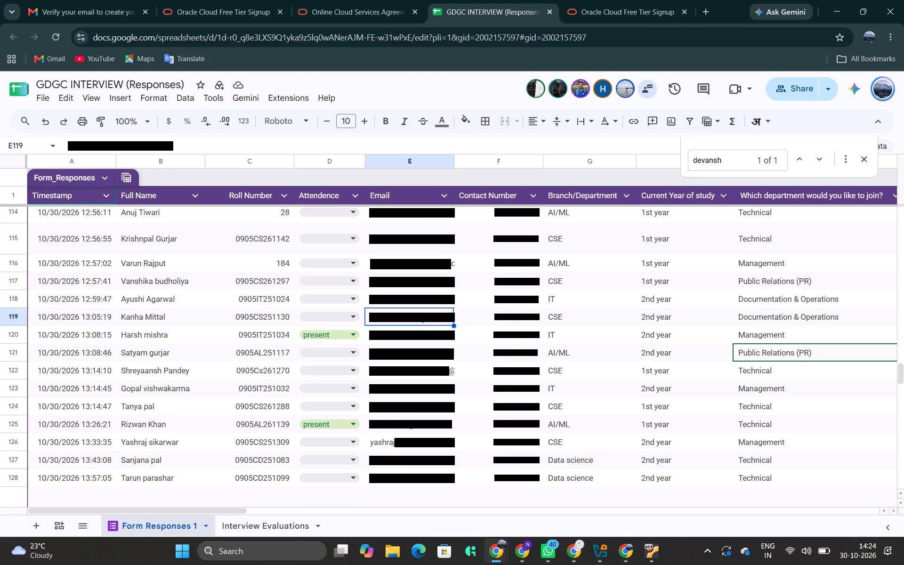
scroll(623, 365, left, 17)
scroll(623, 365, left, 4)
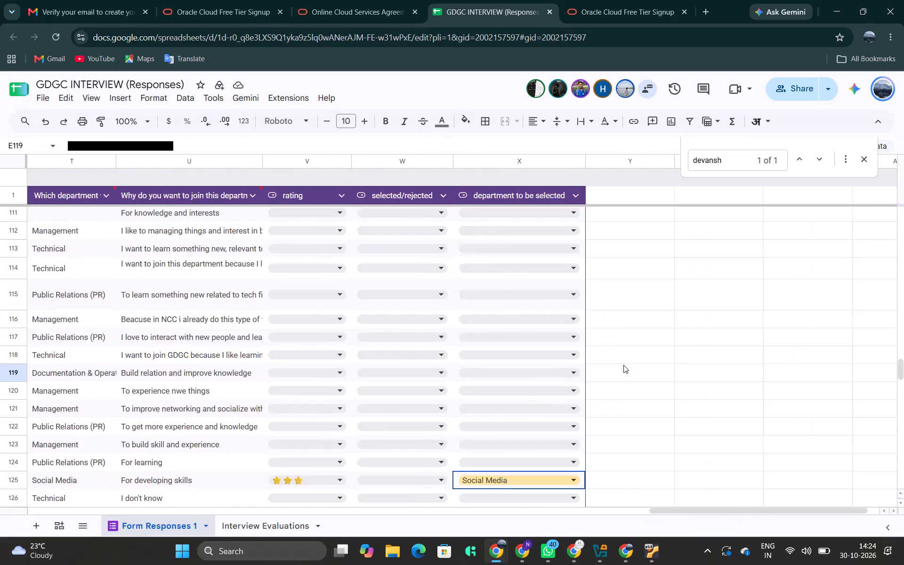
scroll(623, 365, down, 4)
scroll(623, 365, up, 2)
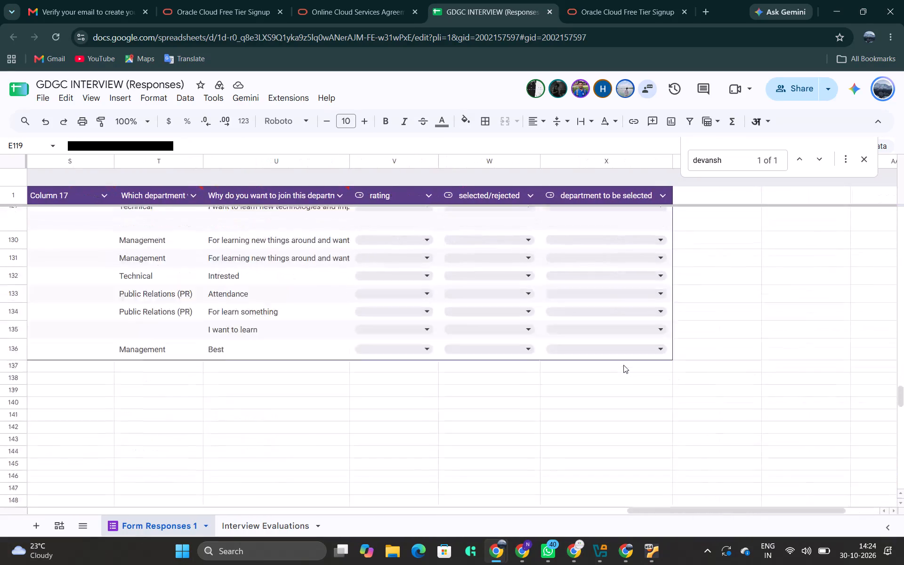
scroll(623, 365, up, 9)
scroll(623, 365, down, 1)
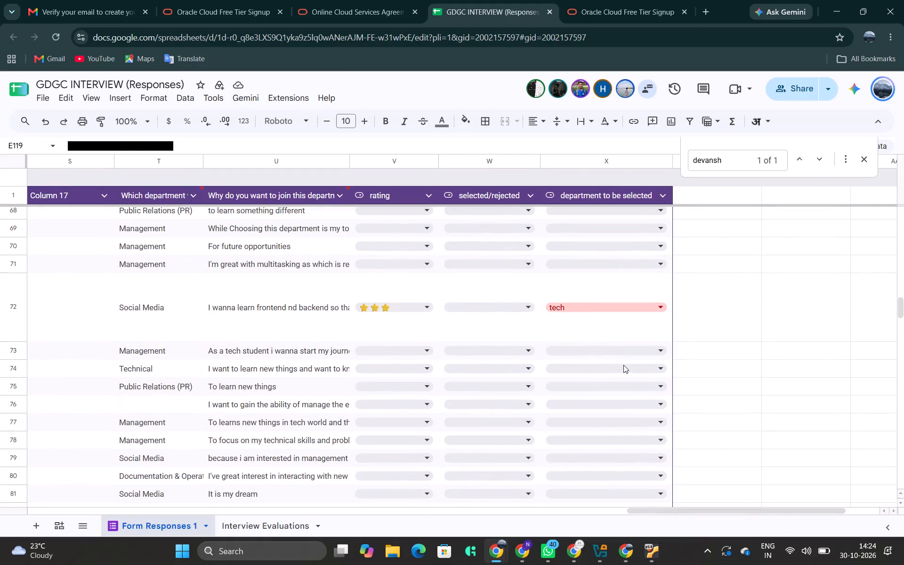
scroll(623, 365, down, 2)
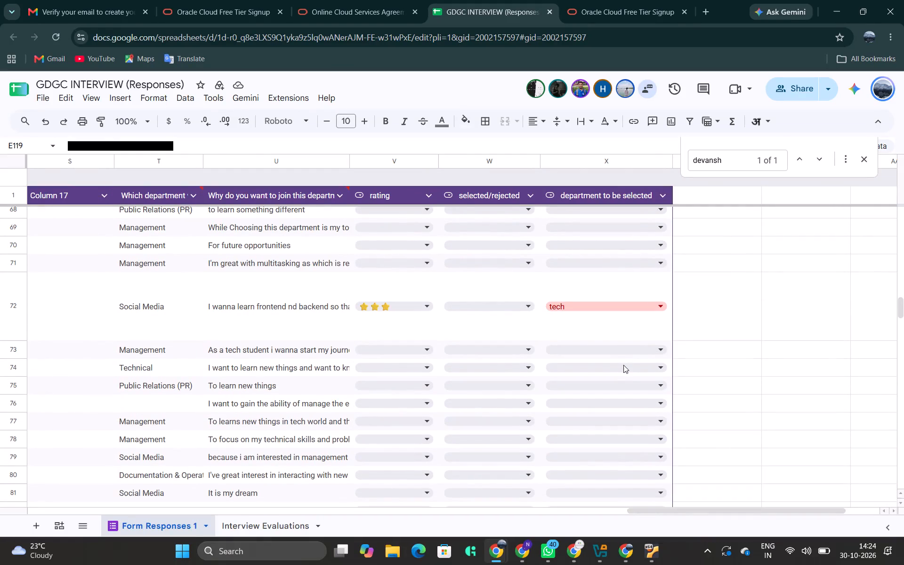
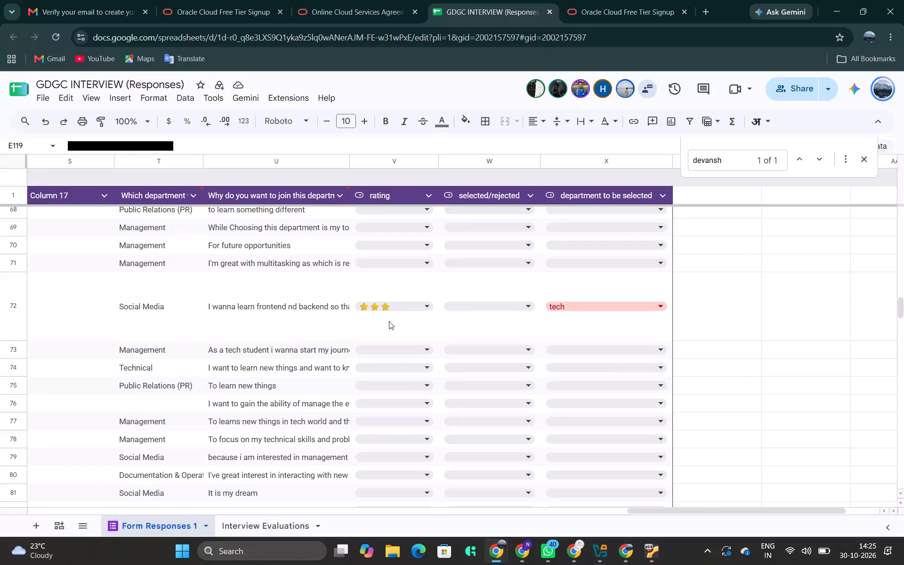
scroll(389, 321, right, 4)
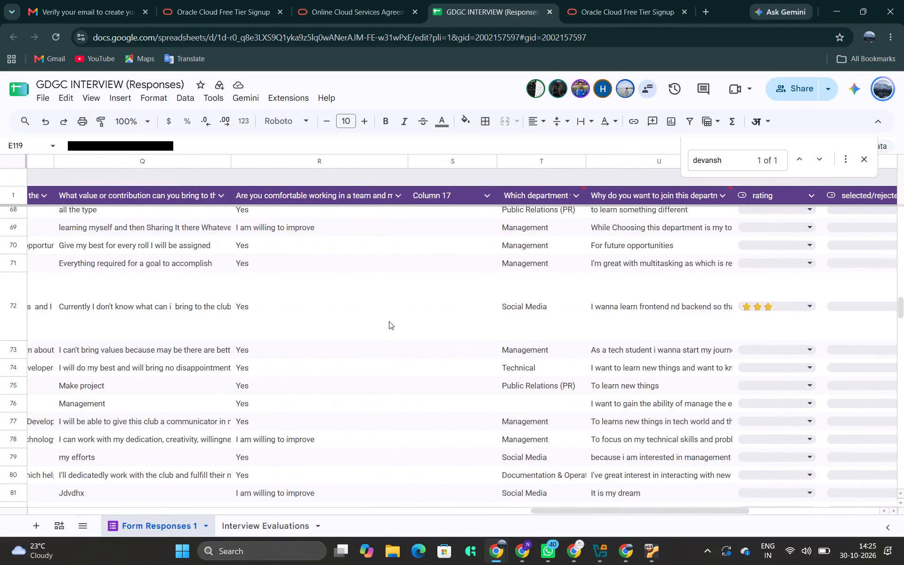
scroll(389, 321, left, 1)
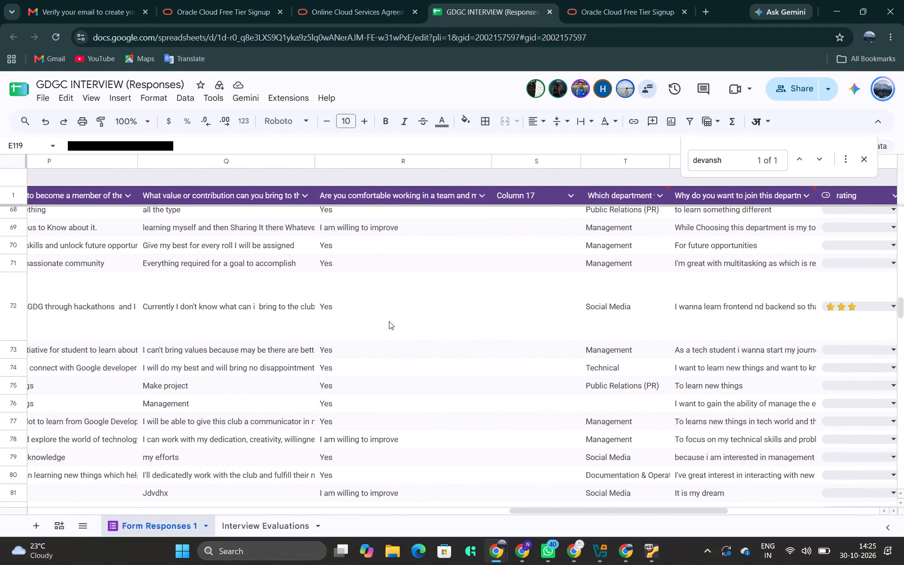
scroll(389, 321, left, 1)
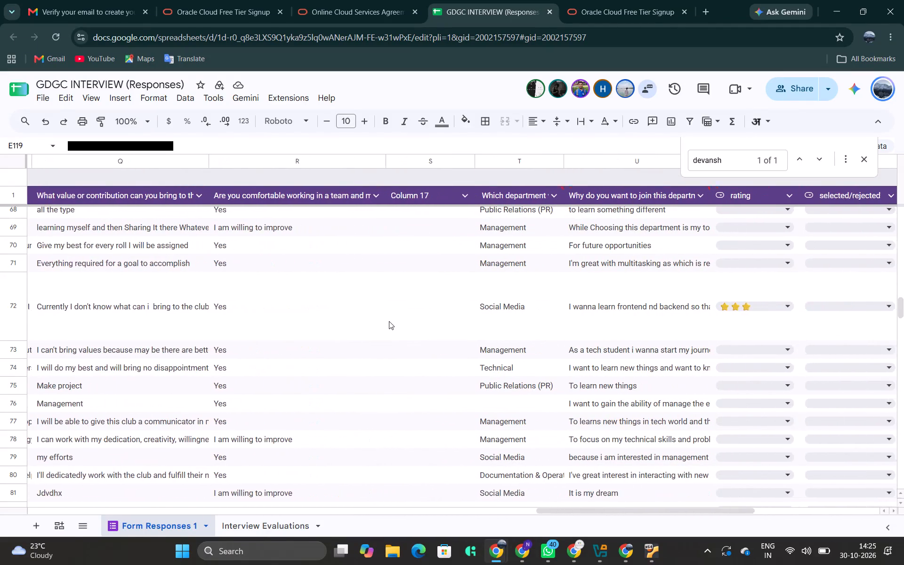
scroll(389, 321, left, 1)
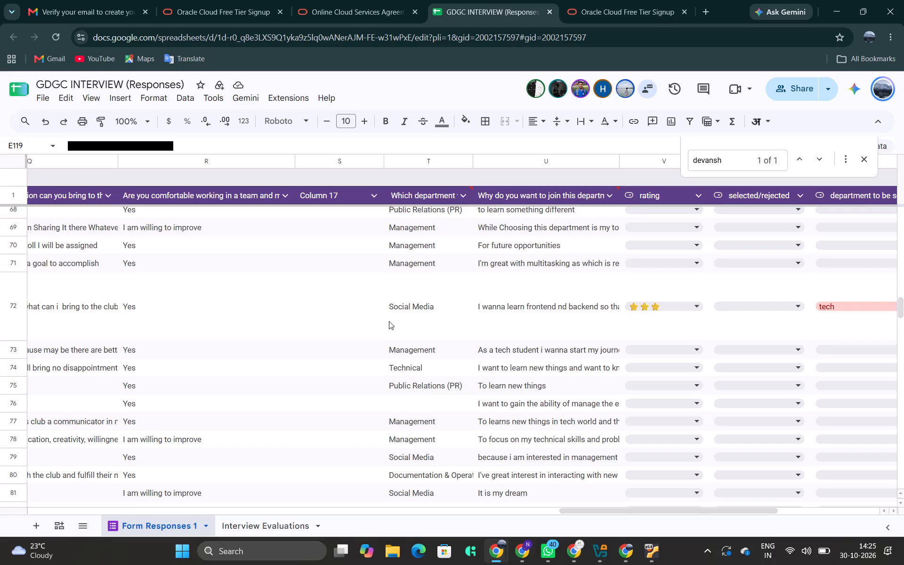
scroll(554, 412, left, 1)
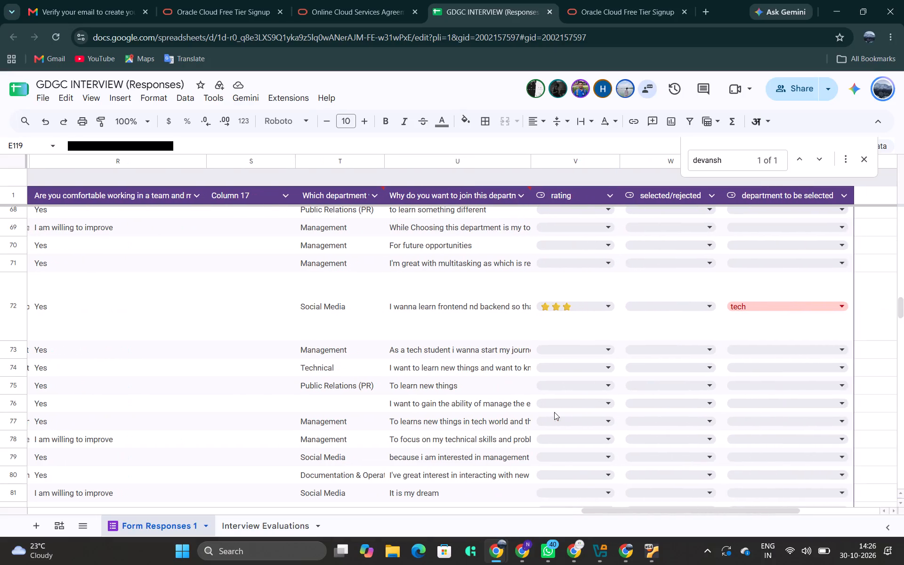
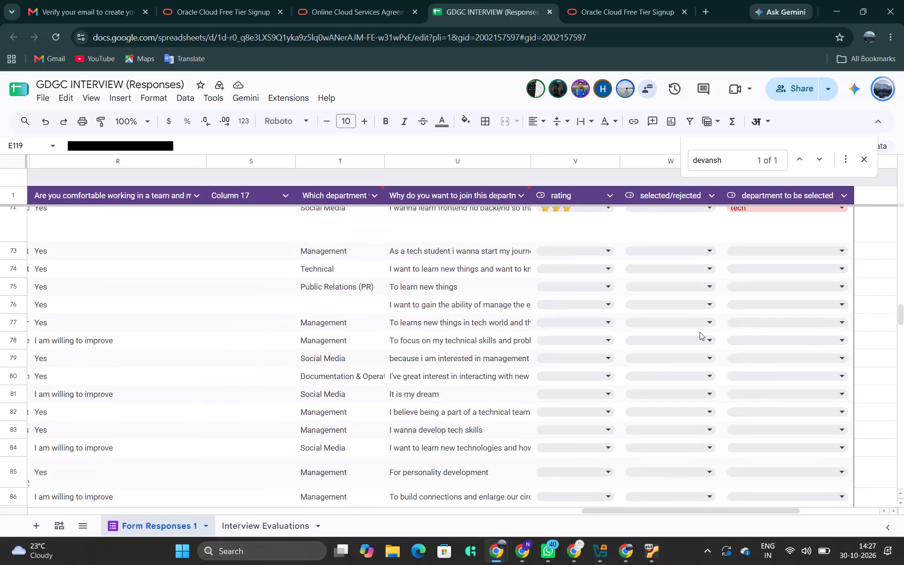
Search the form responses for the applicant "anuj".
scroll(700, 332, down, 1)
scroll(700, 332, up, 1)
scroll(700, 332, right, 13)
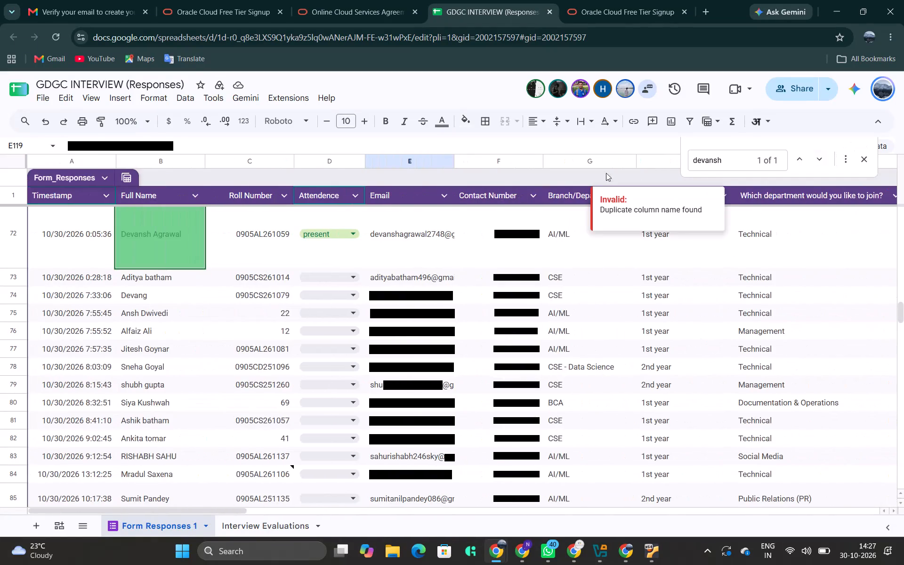
click(735, 158)
key(backslash)
key(BackSpace)
key(BackSpace)
key(BackSpace)
key(BackSpace)
key(BackSpace)
key(BackSpace)
key(BackSpace)
key(BackSpace)
key(BackSpace)
key(BackSpace)
key(BackSpace)
key(BackSpace)
key(BackSpace)
key(BackSpace)
key(BackSpace)
key(BackSpace)
key(BackSpace)
key(BackSpace)
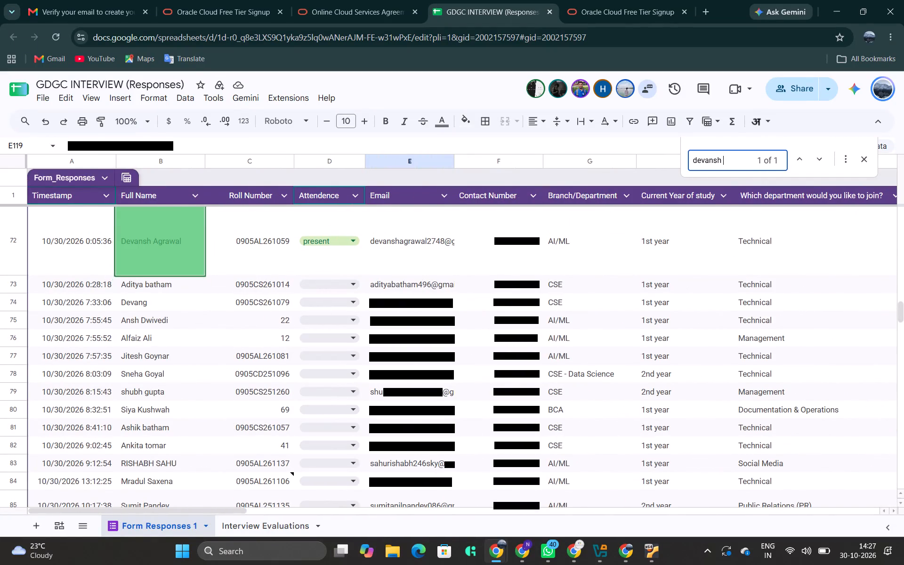
text(anuj)
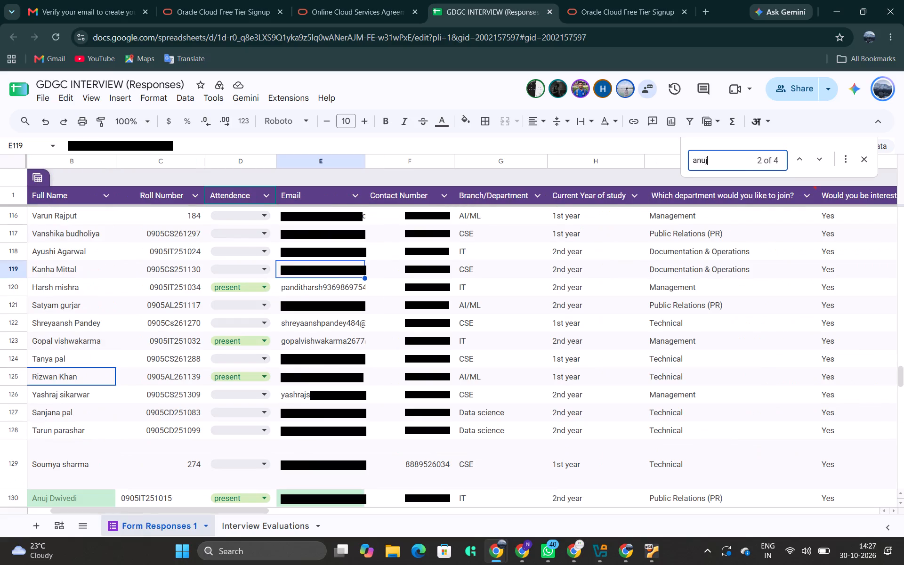
Review the form answers in row 130, covering areas of interest, skills, previous experience, contribution and second department choice.
scroll(683, 268, down, 2)
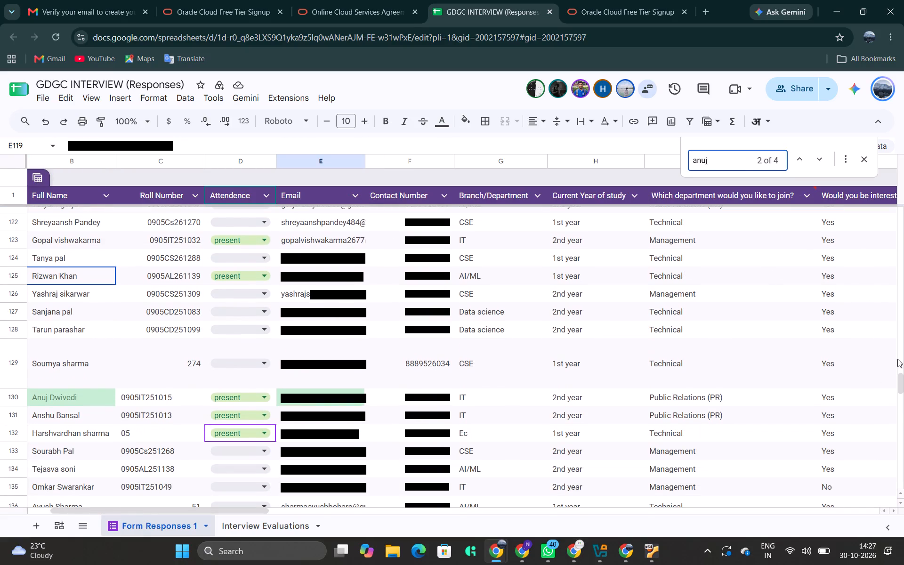
scroll(790, 393, left, 1)
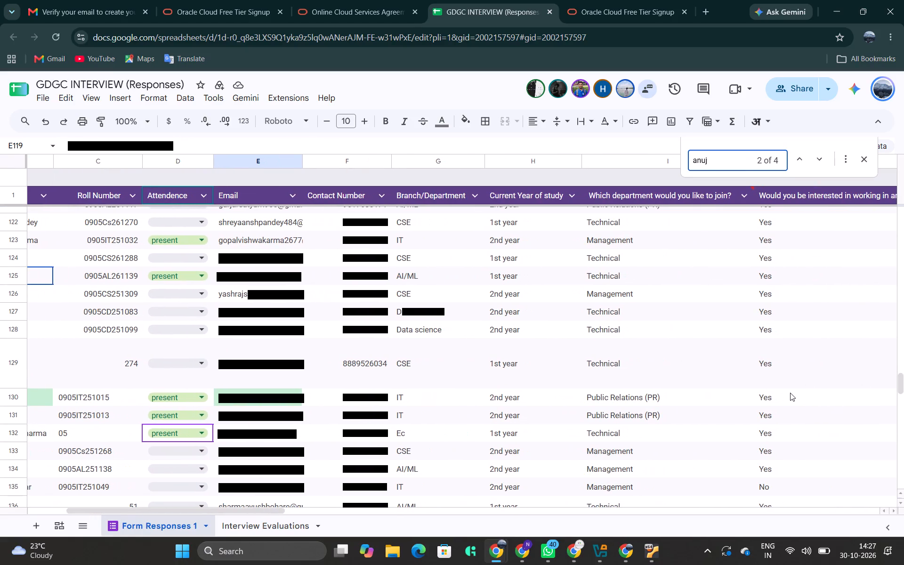
scroll(790, 393, left, 4)
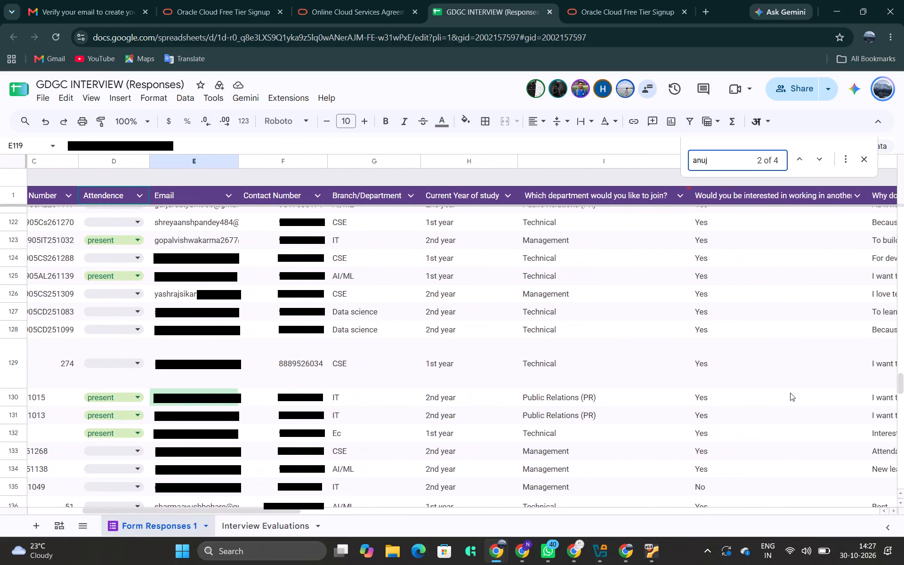
scroll(790, 393, left, 5)
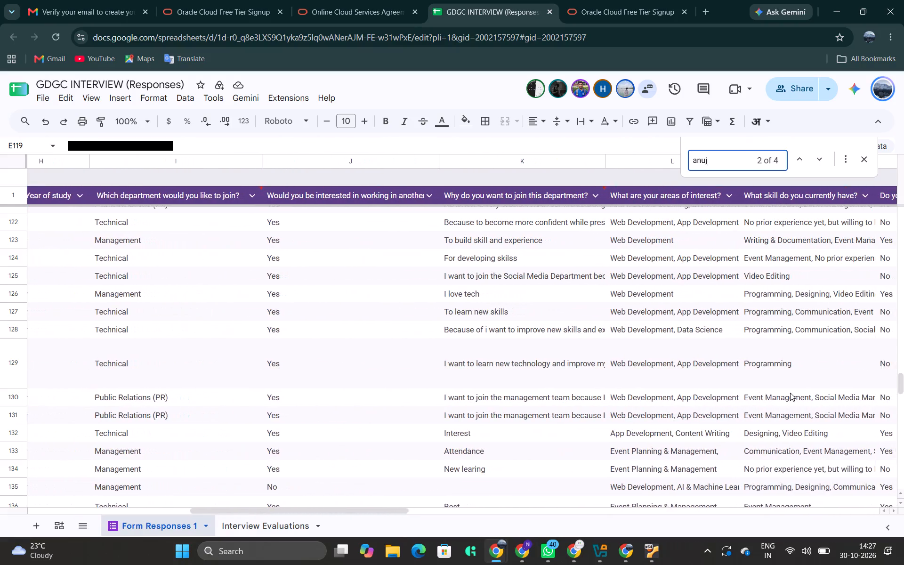
scroll(790, 393, left, 3)
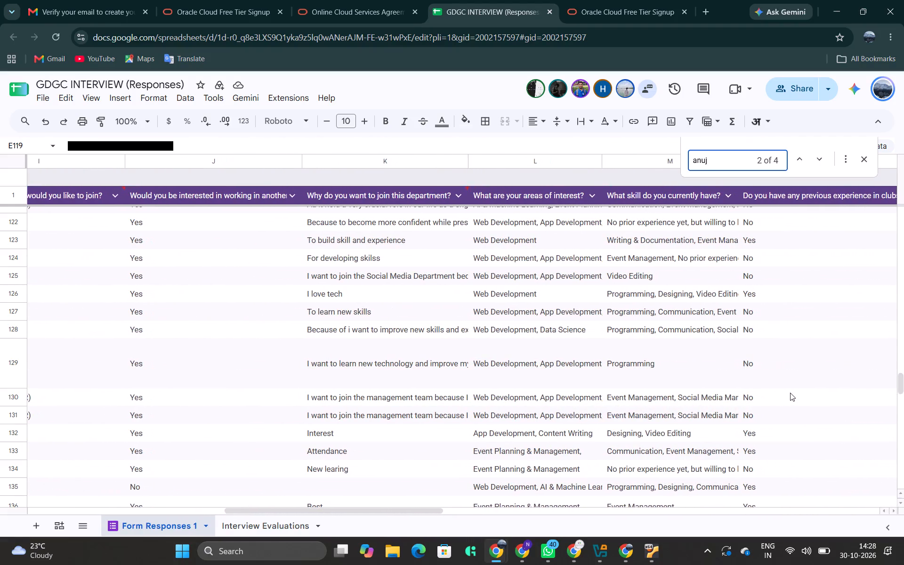
scroll(790, 393, left, 2)
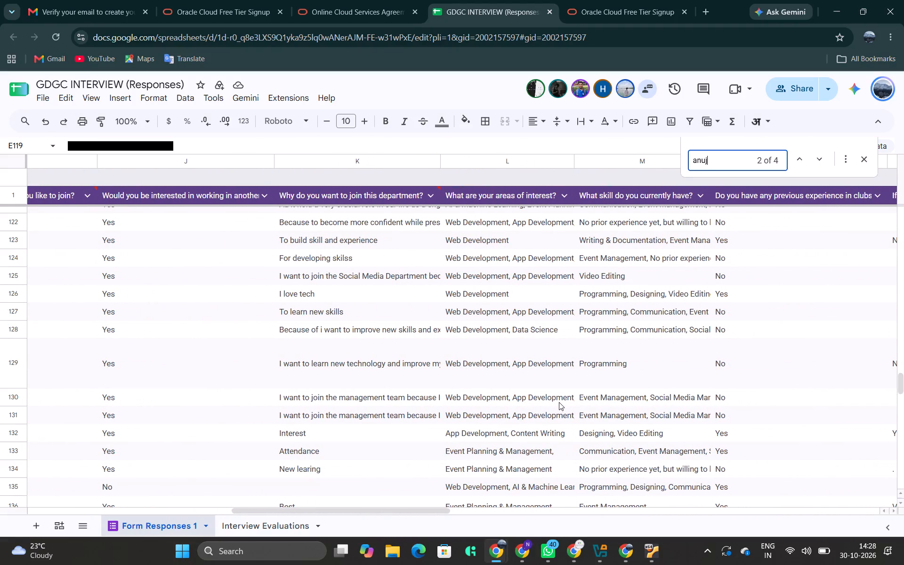
click(559, 402)
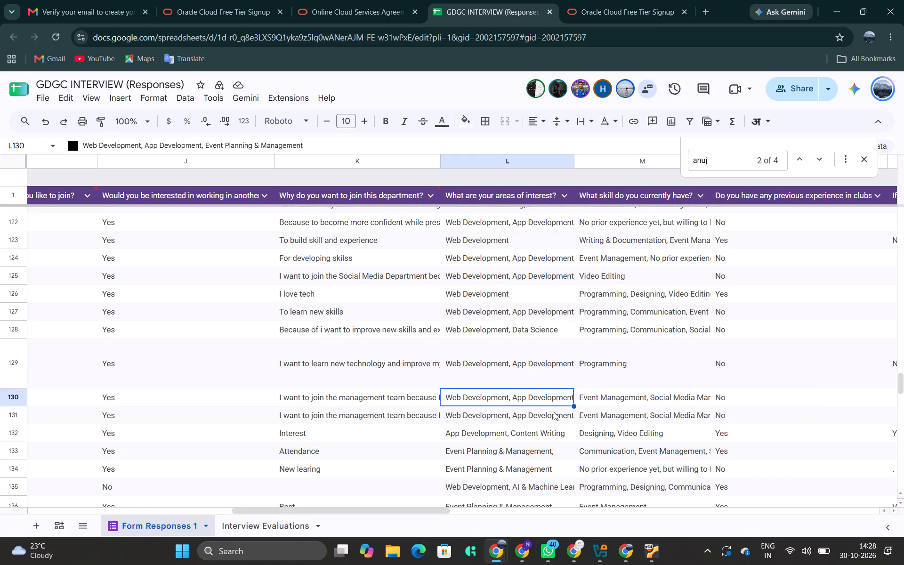
scroll(530, 294, down, 1)
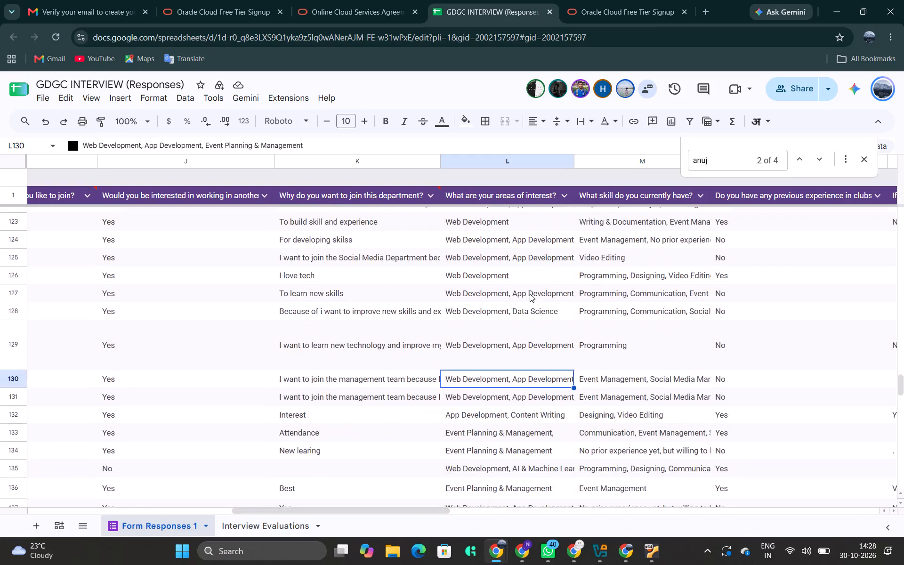
scroll(530, 294, down, 1)
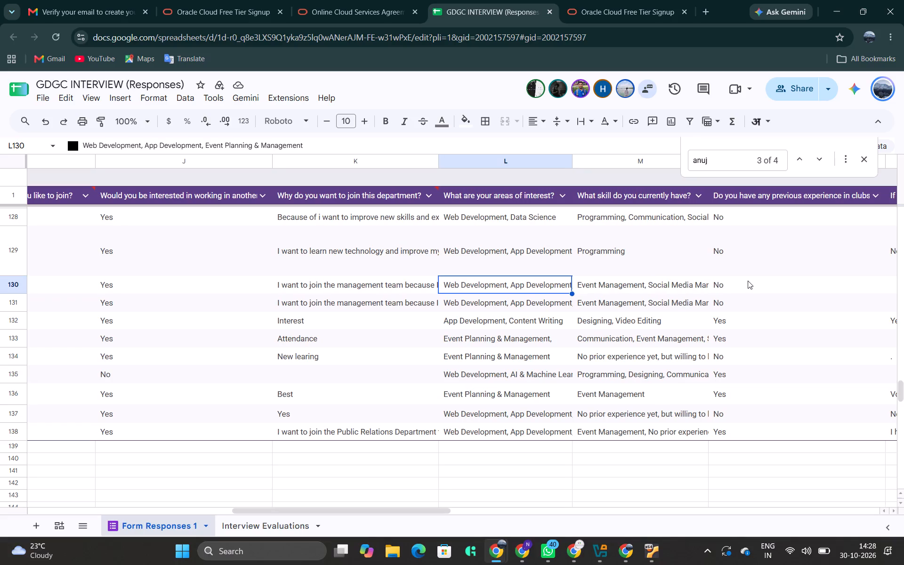
scroll(729, 295, left, 1)
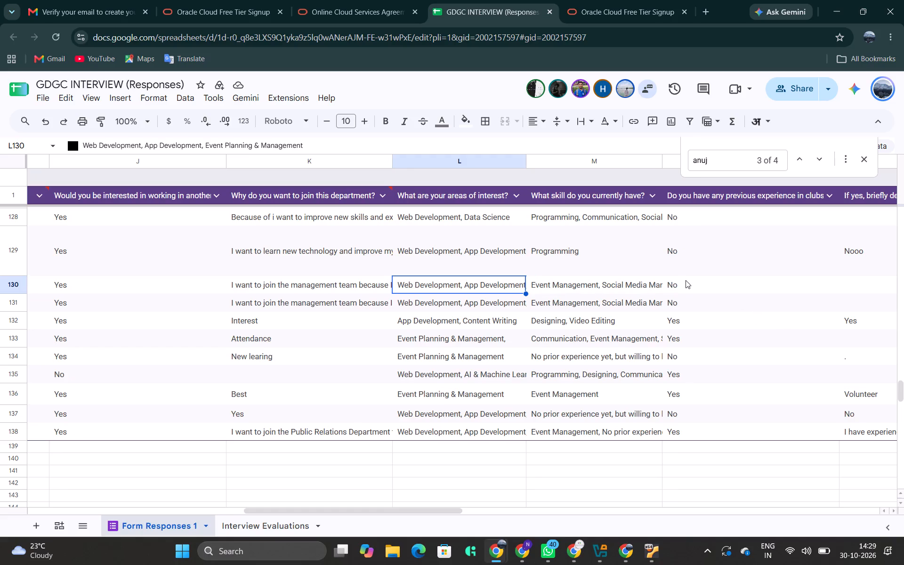
click(650, 280)
click(712, 291)
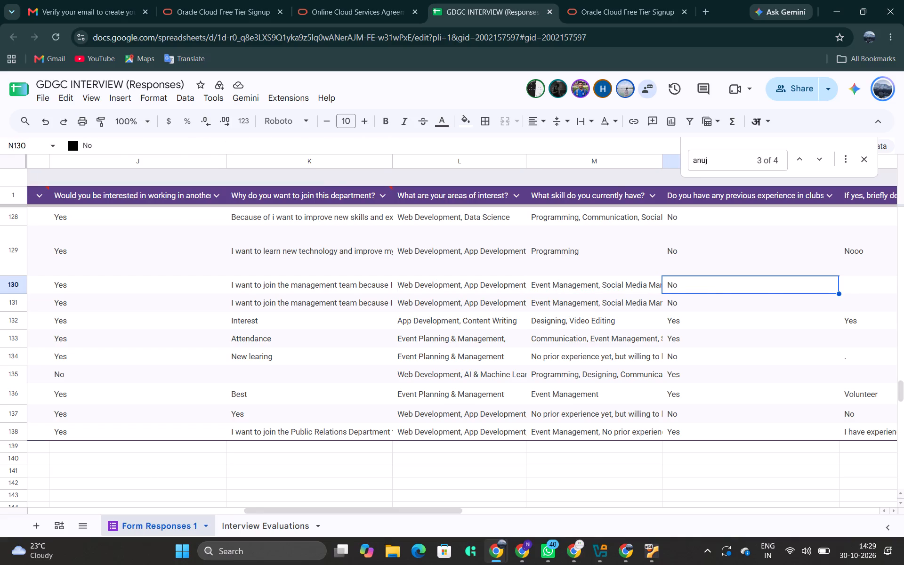
scroll(670, 275, left, 1)
click(749, 290)
scroll(749, 290, left, 1)
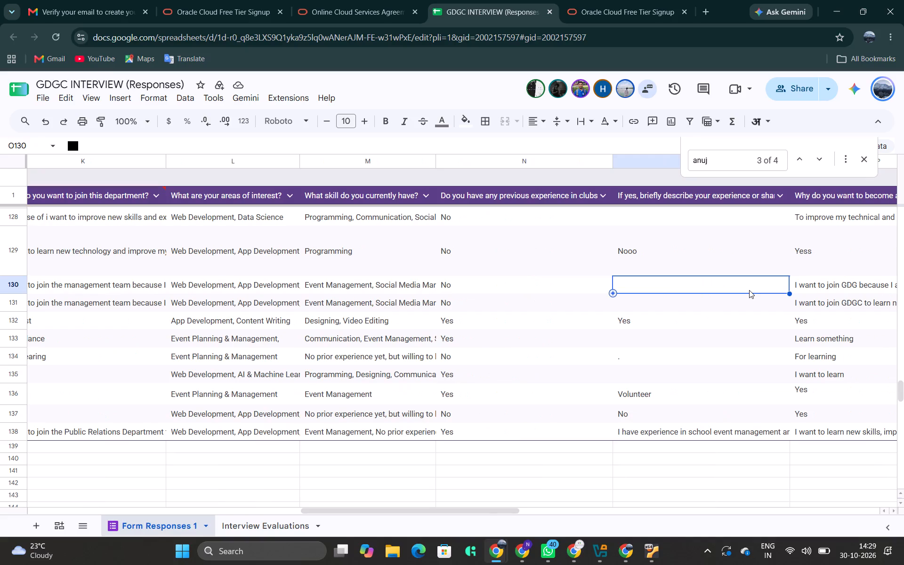
scroll(816, 291, left, 2)
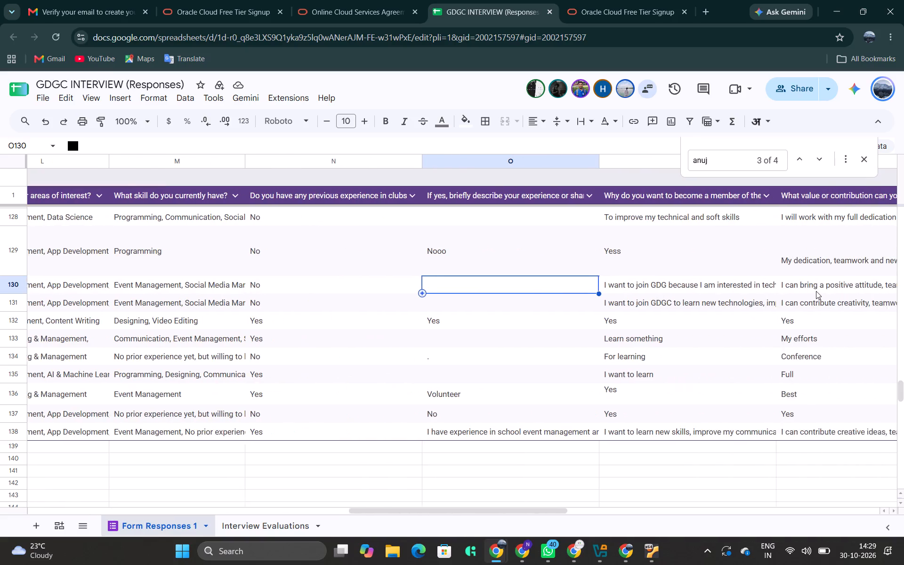
scroll(816, 291, left, 2)
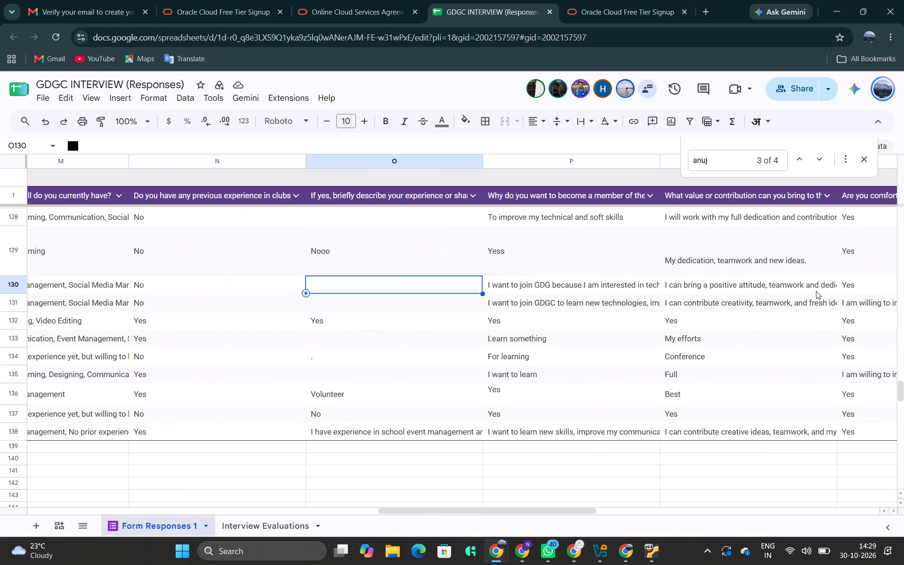
scroll(816, 291, left, 5)
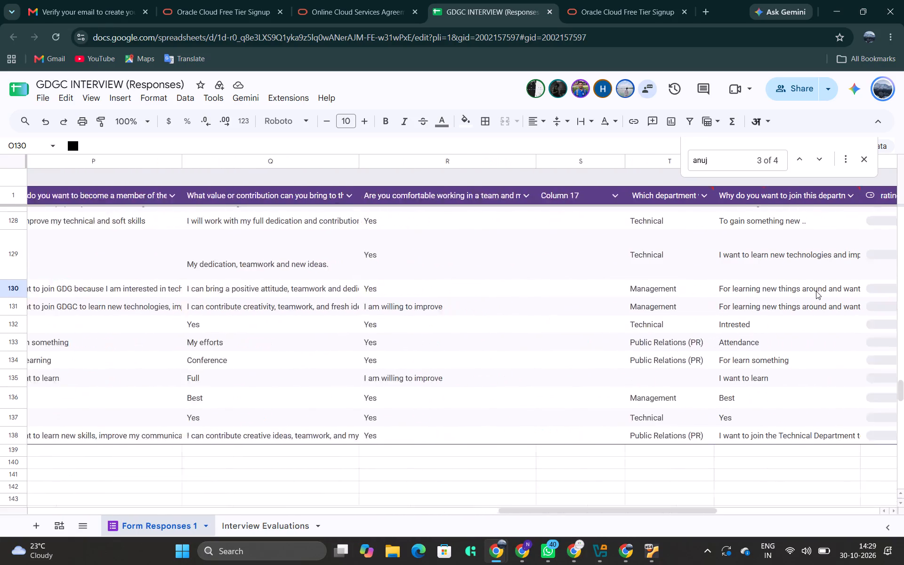
scroll(816, 291, left, 4)
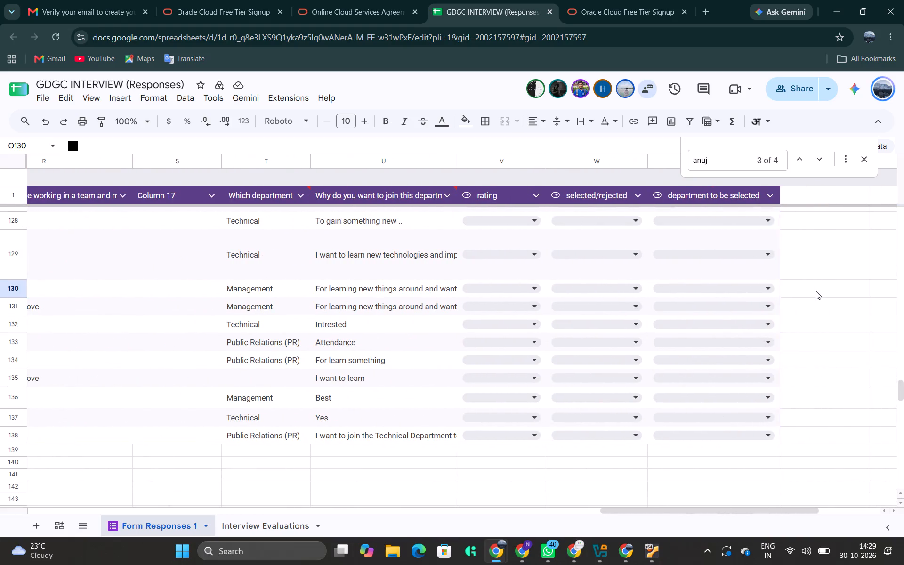
scroll(816, 291, left, 1)
Go back along the responses to the Full Name column to check which applicant row 130 belongs to.
click(531, 286)
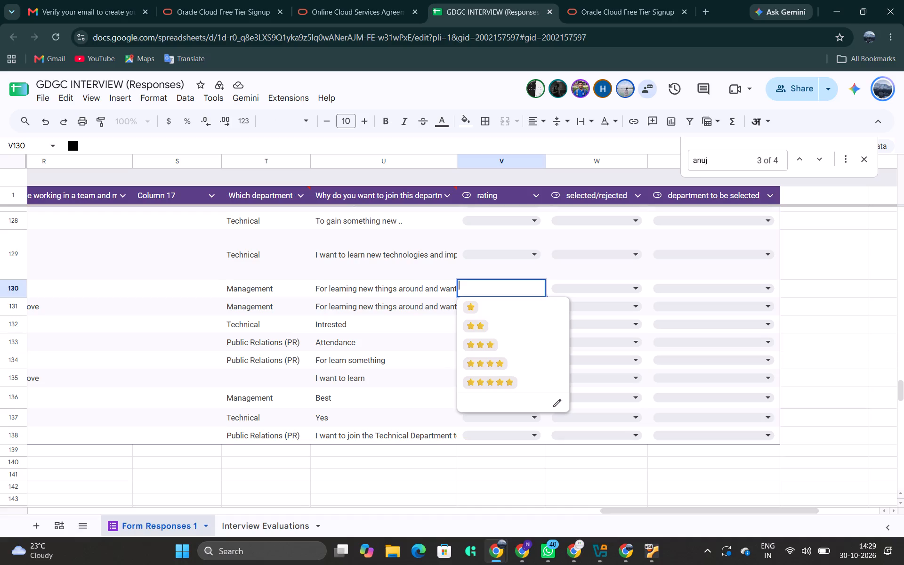
click(531, 286)
scroll(531, 286, right, 3)
click(407, 280)
scroll(407, 280, right, 3)
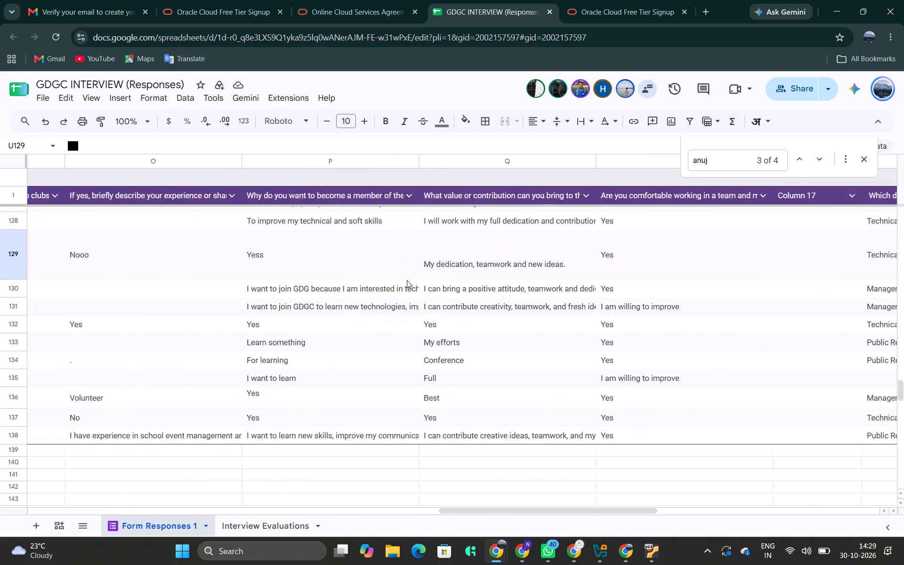
scroll(407, 280, right, 9)
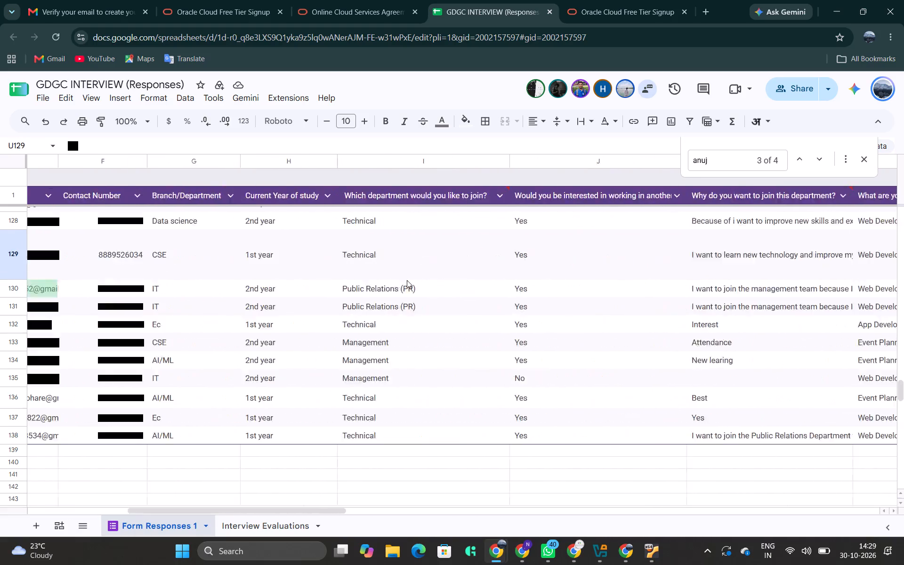
scroll(407, 280, right, 2)
key(Right)
key(Right)
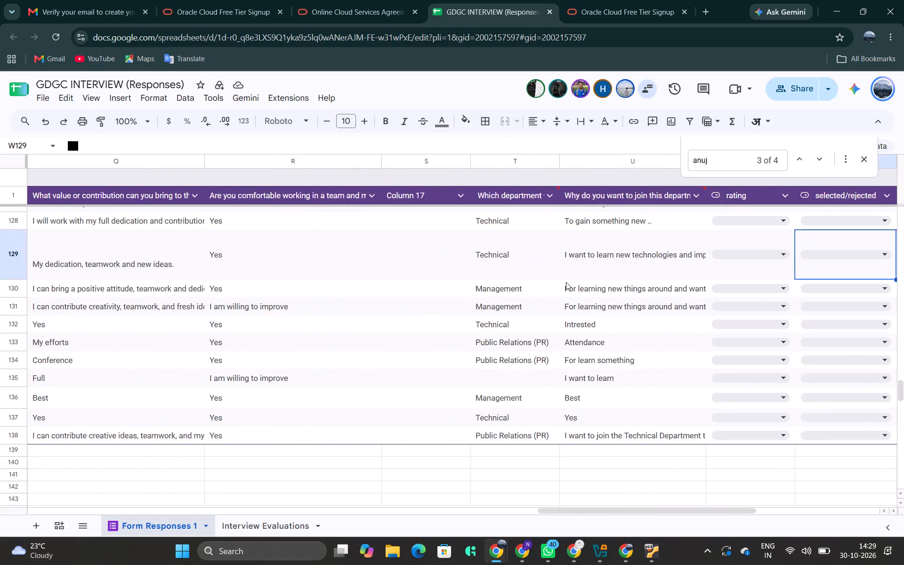
key(Right)
key(Right)
key(Right)
key(Left)
key(Left)
key(Left)
key(Left)
key(Left)
key(Left)
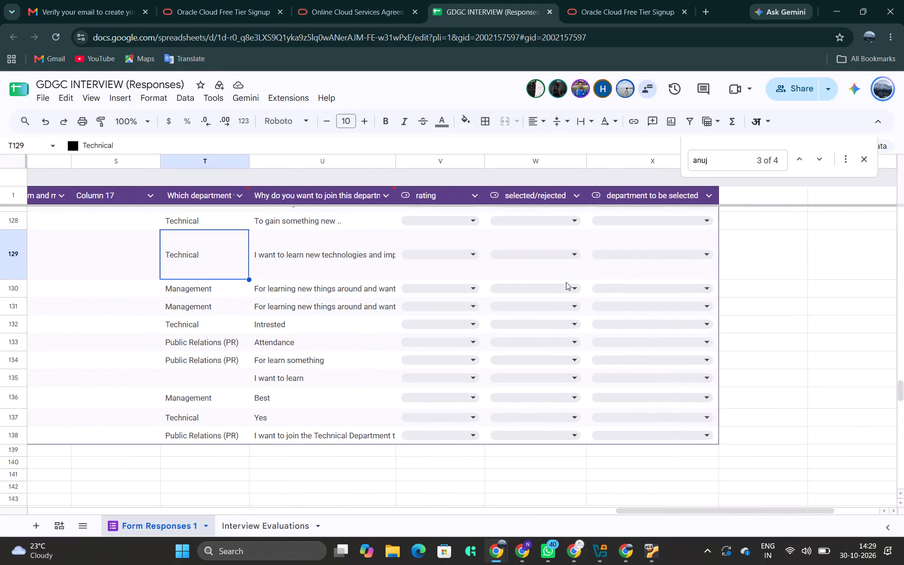
key(Left)
key(Left)
key(Left)
key(Left)
key(Left)
key(Left)
key(Left)
key(Left)
key(Left)
key(Left)
key(Left)
key(Left)
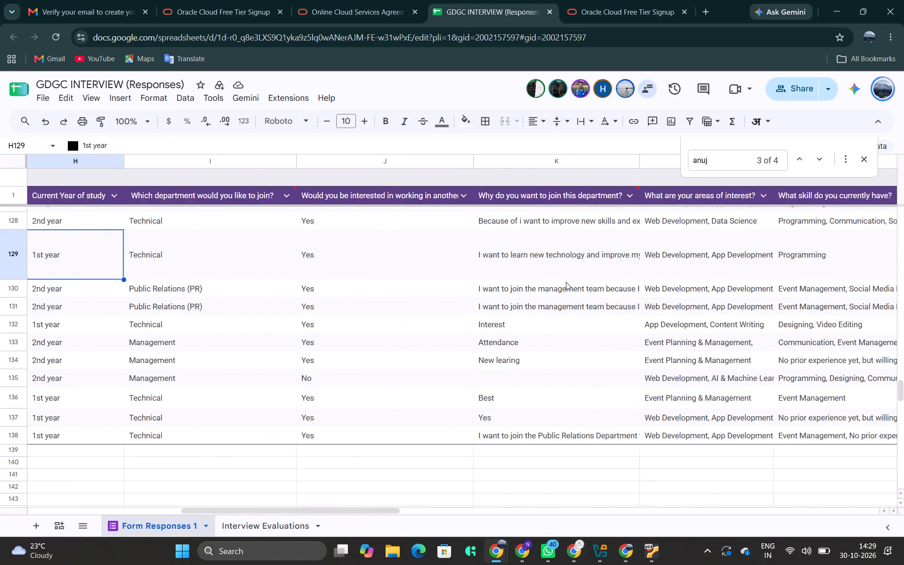
key(Left)
key(Left)
key(Left)
key(Left)
key(Left)
key(Left)
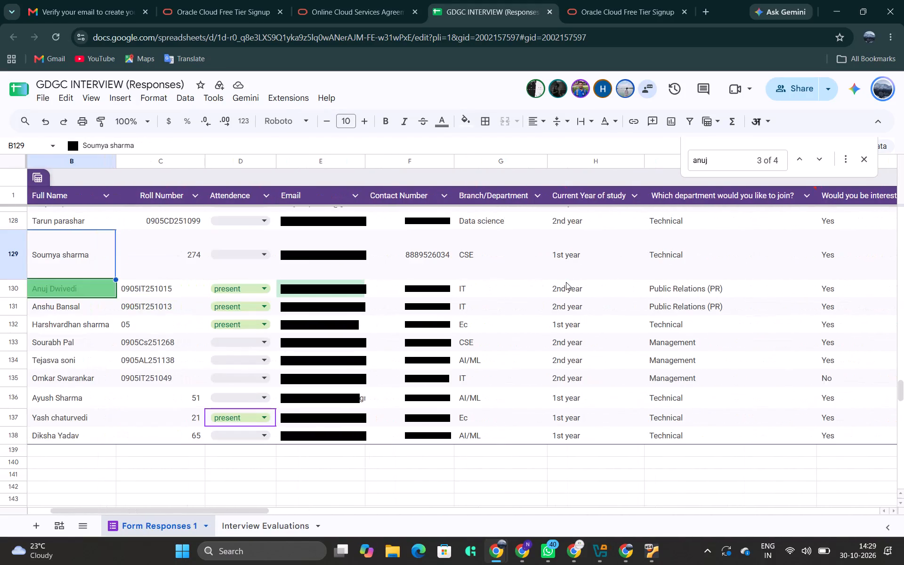
Set the rating in row 130 to four stars.
key(Down)
key(Right)
key(Right)
key(Right)
key(Right)
key(Right)
key(Right)
key(Right)
key(Right)
key(Right)
key(Right)
key(Right)
key(Right)
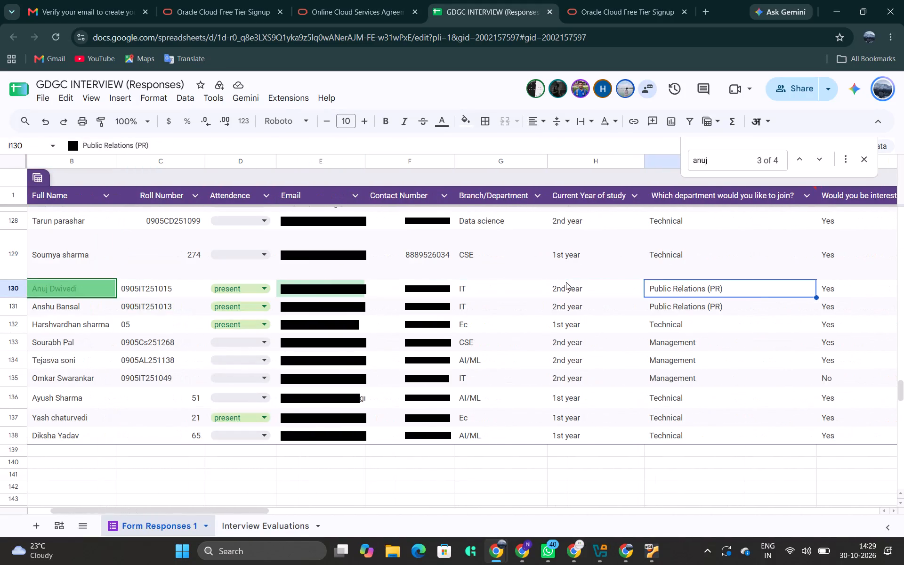
key(Right)
key(Right)
key(Right)
key(Right)
key(Right)
key(Right)
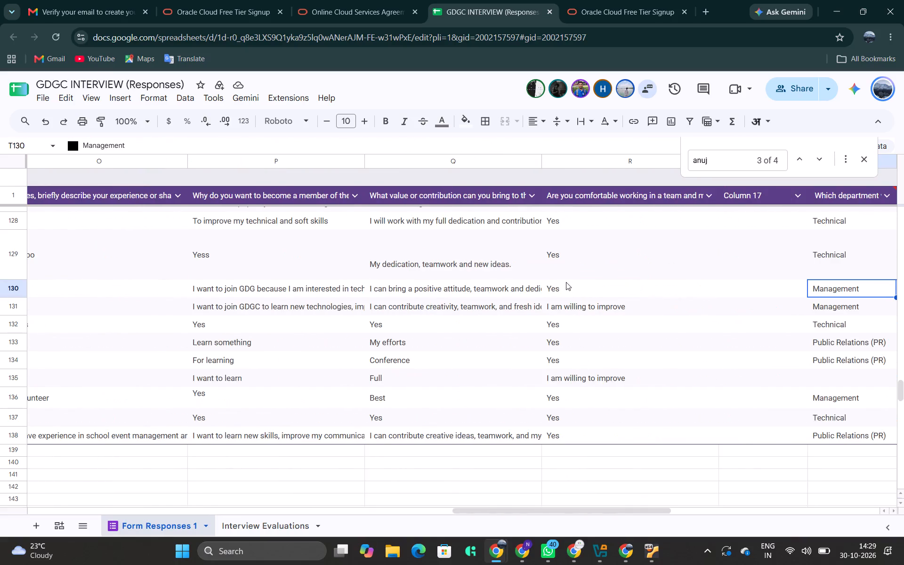
key(Right)
key(Right)
key(Right)
key(Left)
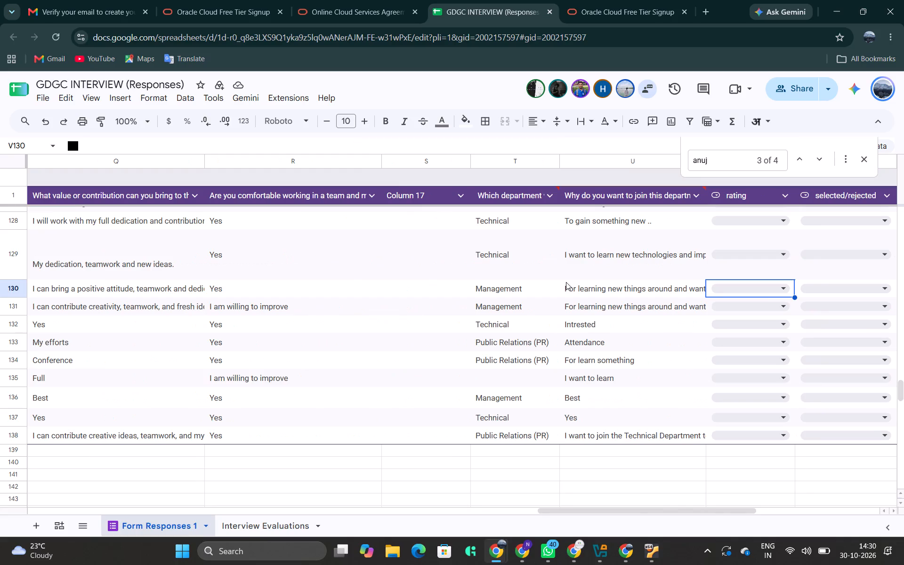
click(768, 294)
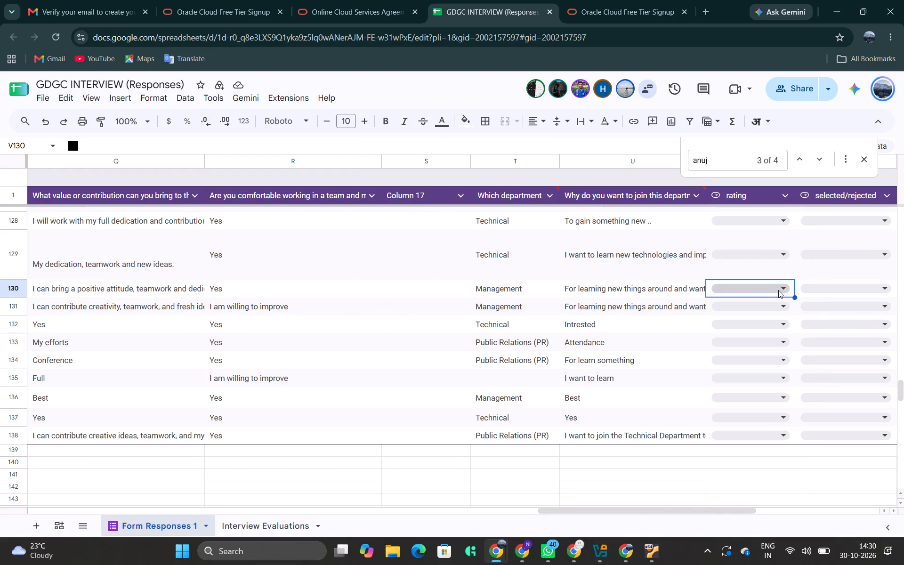
click(779, 290)
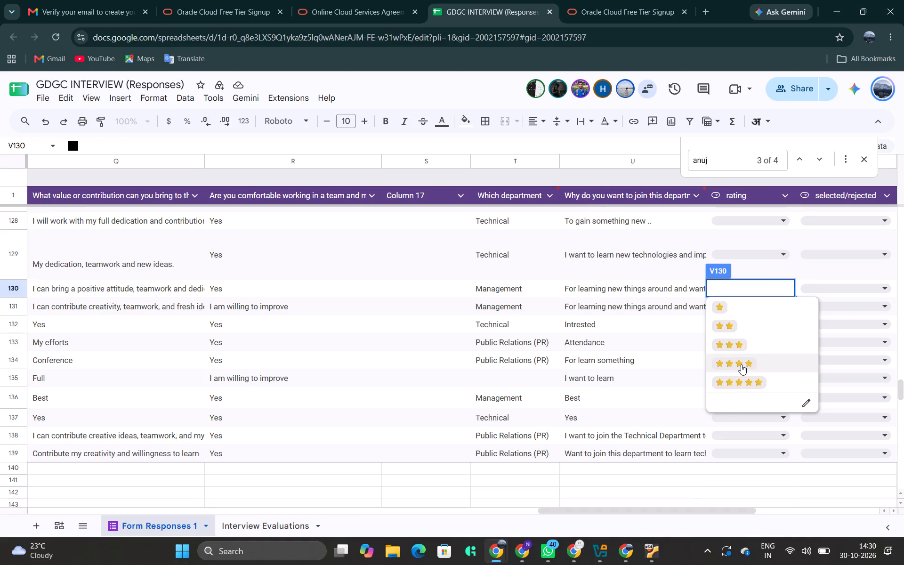
click(741, 364)
click(857, 291)
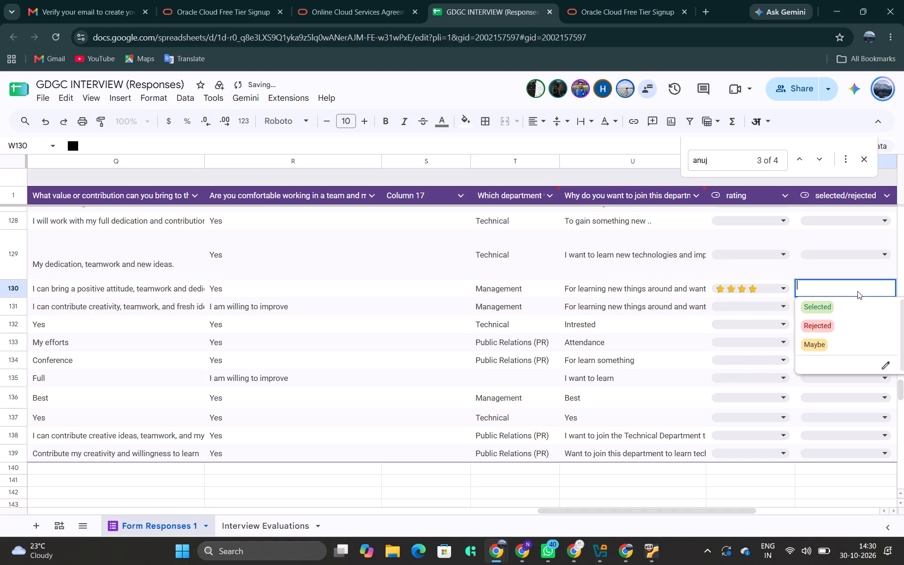
click(761, 326)
Set the department to be selected in row 130 to PR.
scroll(761, 326, left, 2)
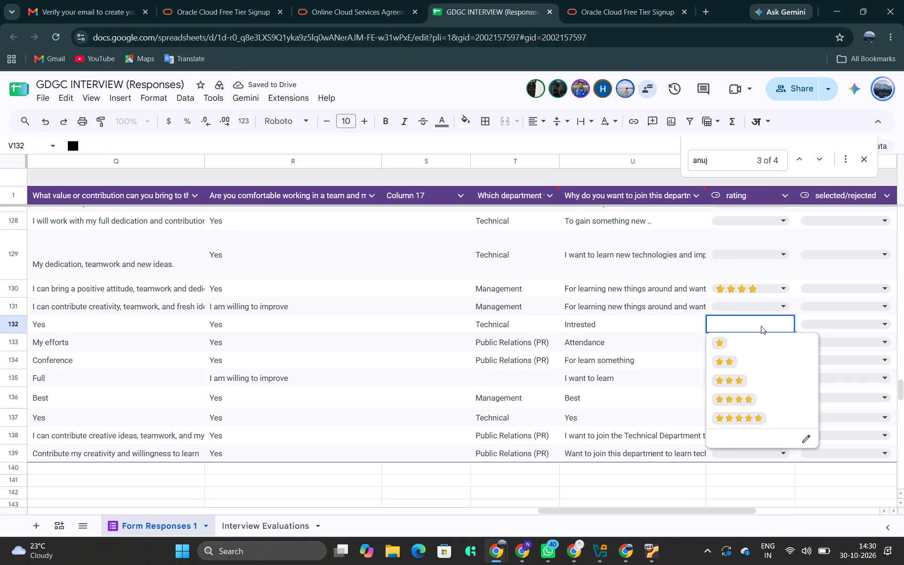
scroll(794, 271, left, 4)
click(767, 290)
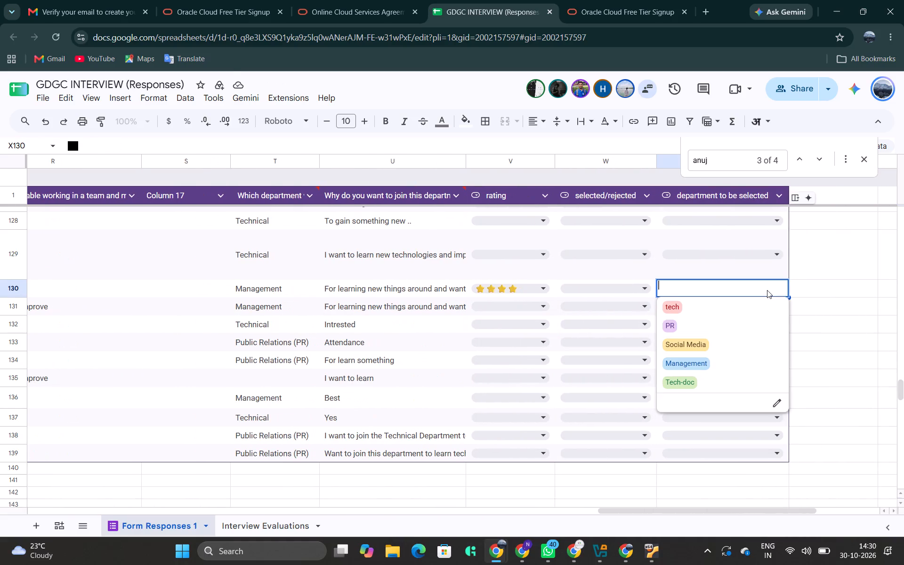
click(745, 324)
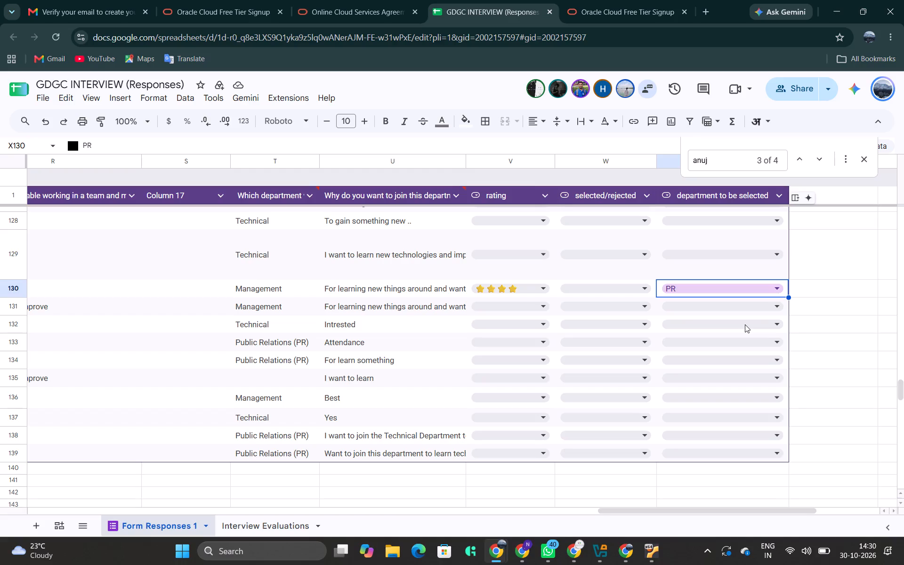
Return to the start of the form responses and look through the applicant names and attendance in the rows above row 130.
scroll(745, 324, right, 2)
scroll(745, 324, up, 1)
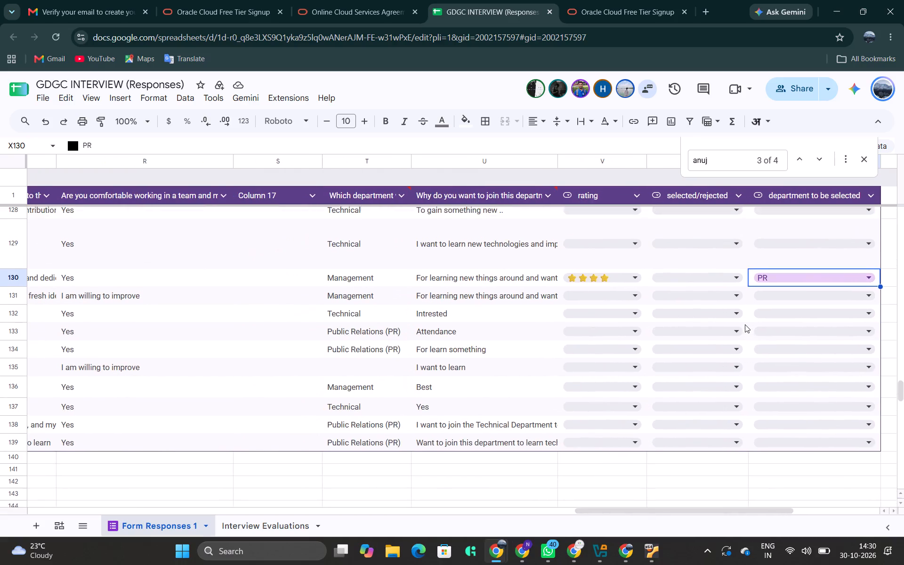
scroll(745, 324, up, 1)
scroll(745, 324, right, 2)
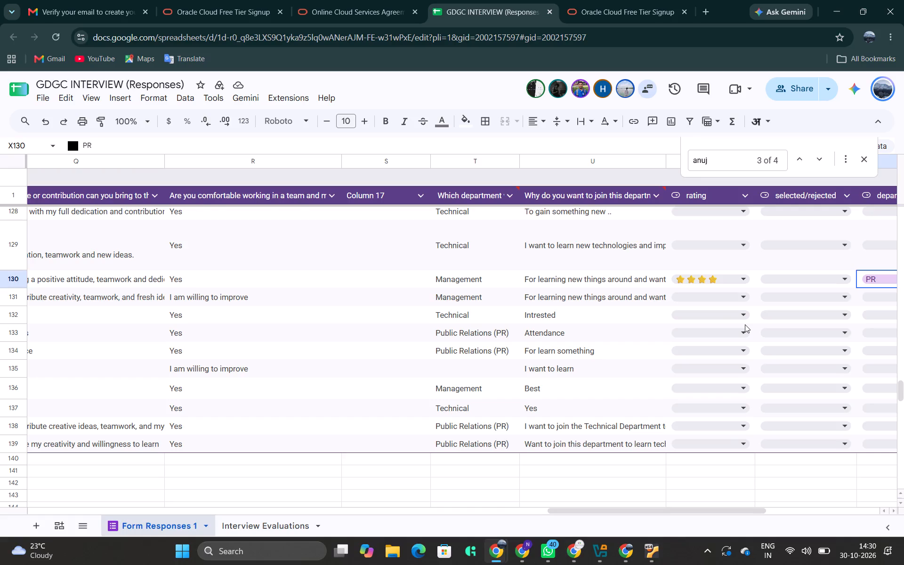
scroll(702, 329, right, 4)
scroll(702, 329, up, 3)
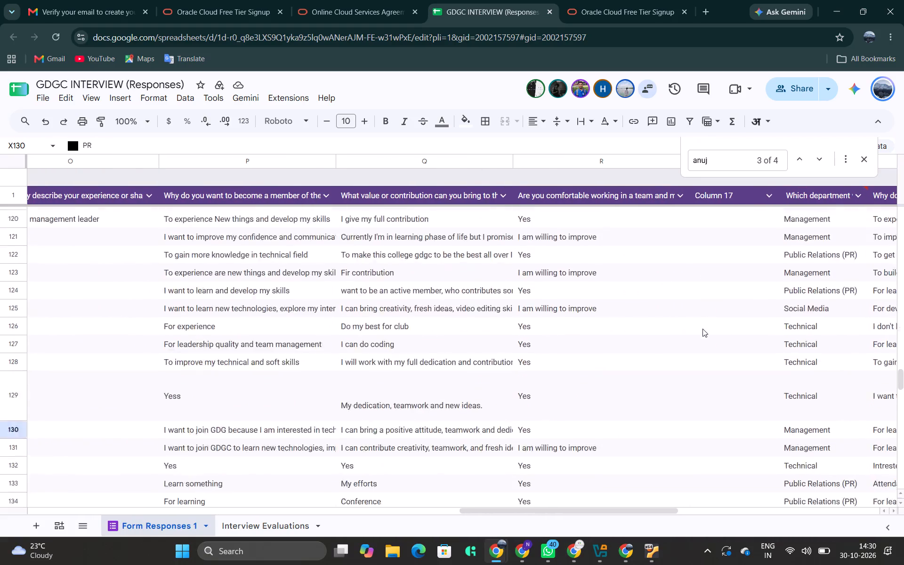
scroll(702, 329, right, 11)
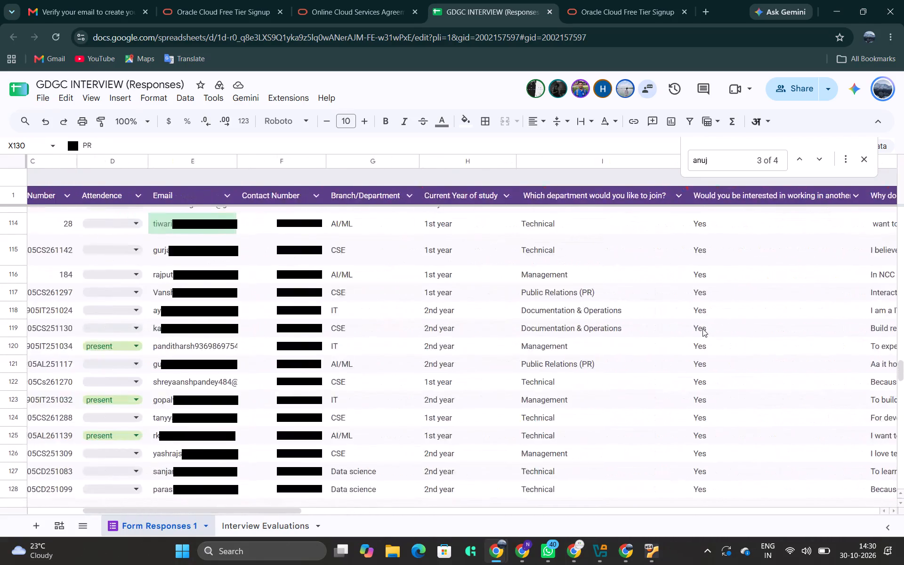
scroll(702, 329, right, 8)
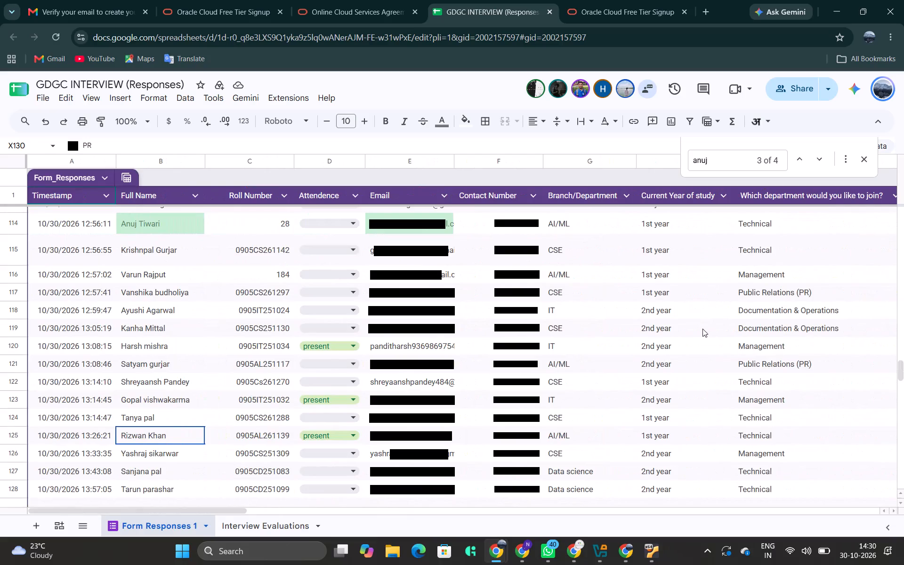
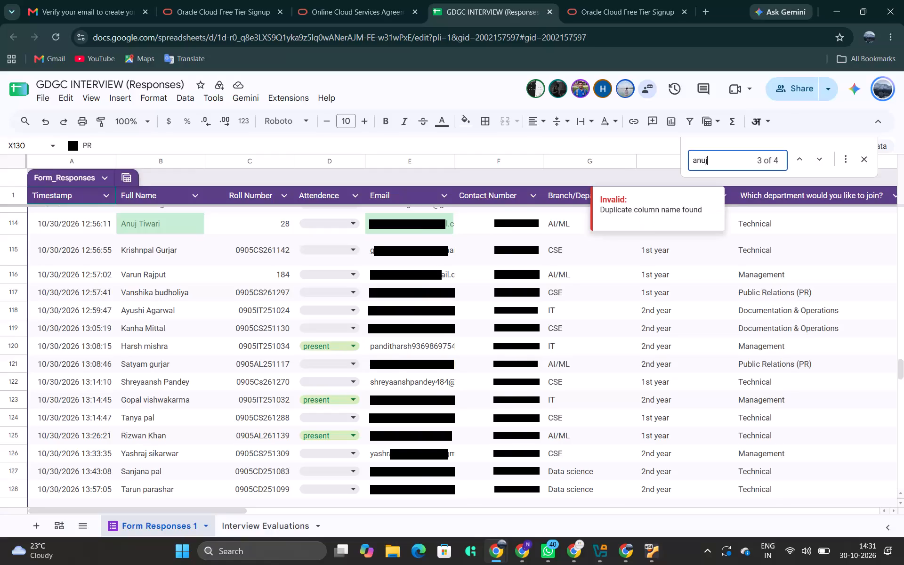
Replace the current search term with "harshvar" to locate that applicant's row in the form responses.
key(BackSpace)
key(BackSpace)
key(BackSpace)
key(BackSpace)
key(BackSpace)
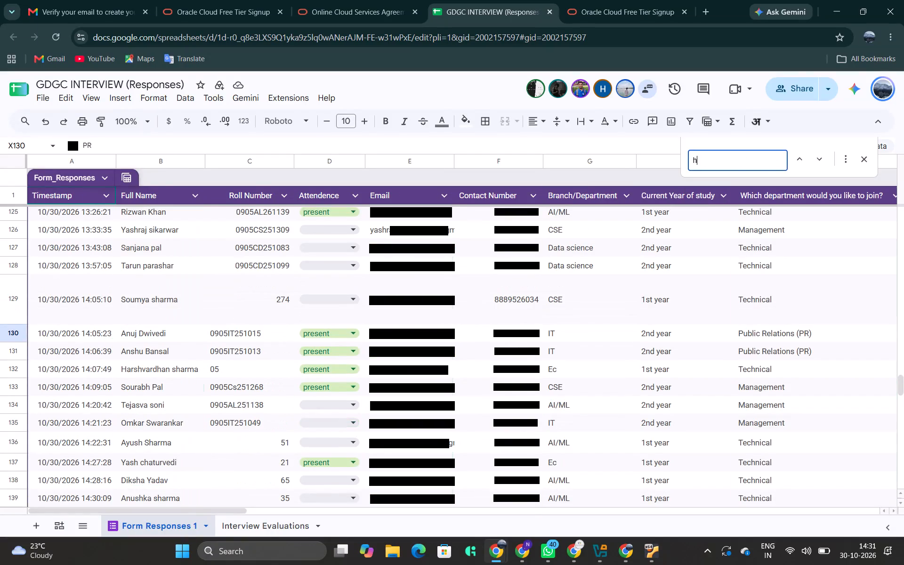
key(BackSpace)
key(BackSpace)
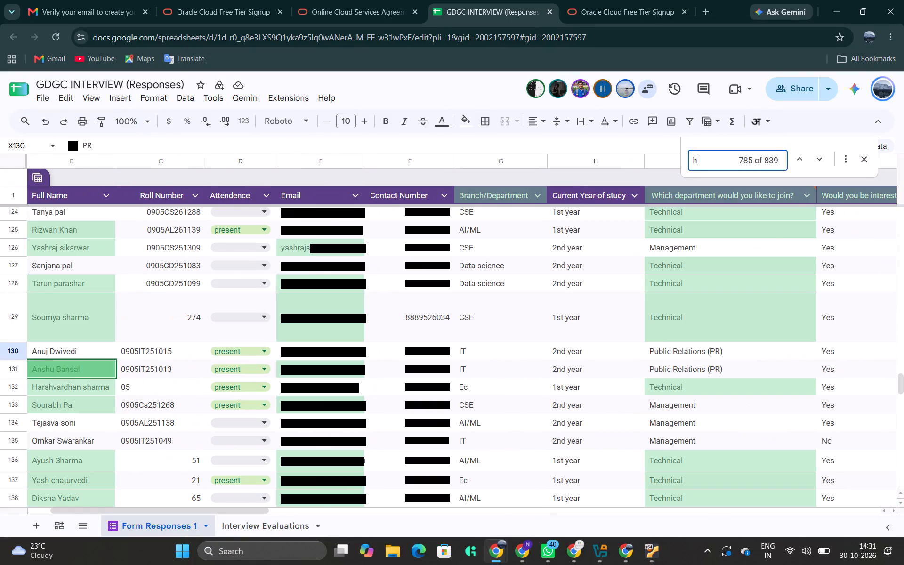
text(arsh)
key(BackSpace)
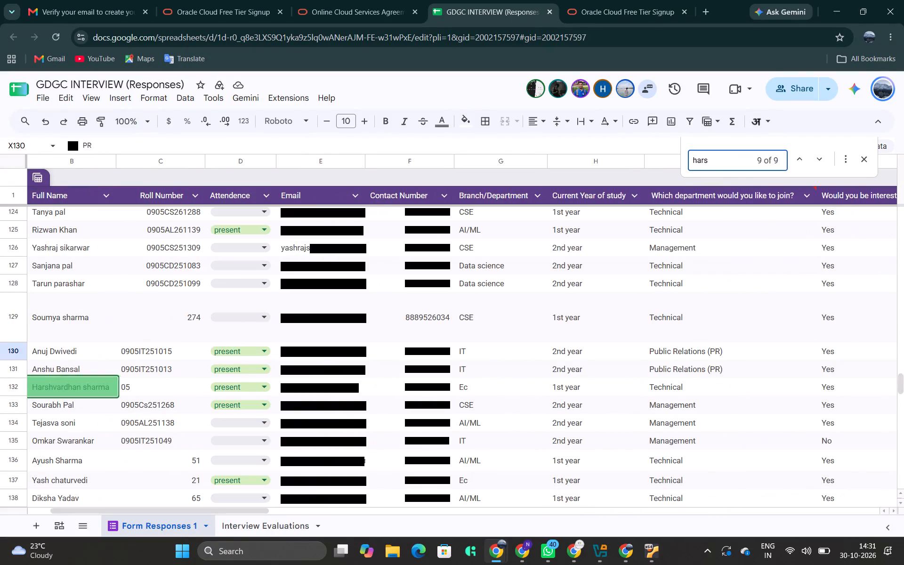
key(h)
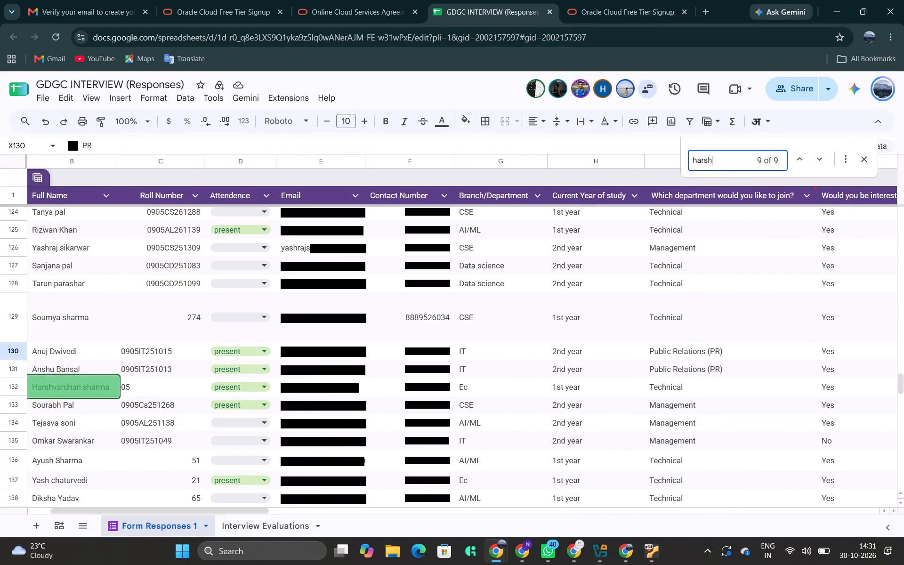
text(var)
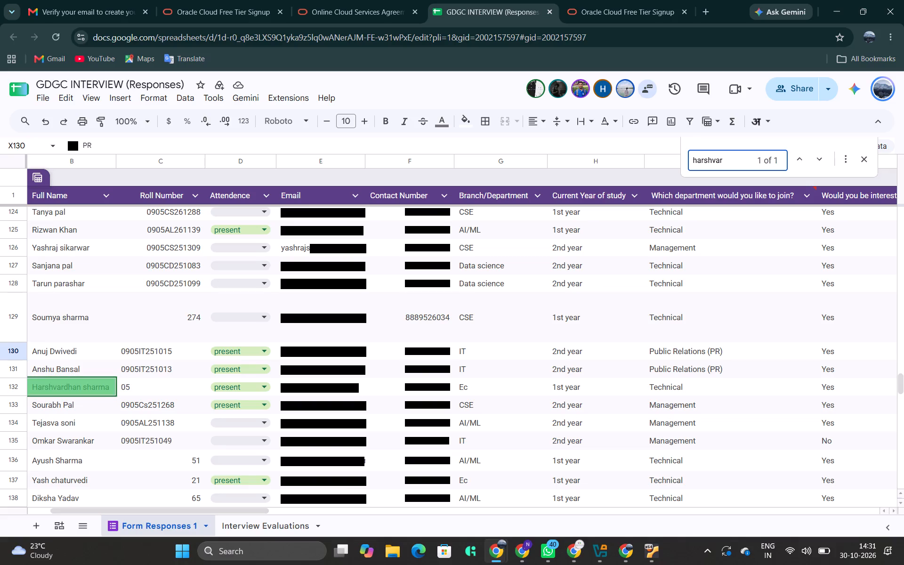
scroll(154, 387, right, 1)
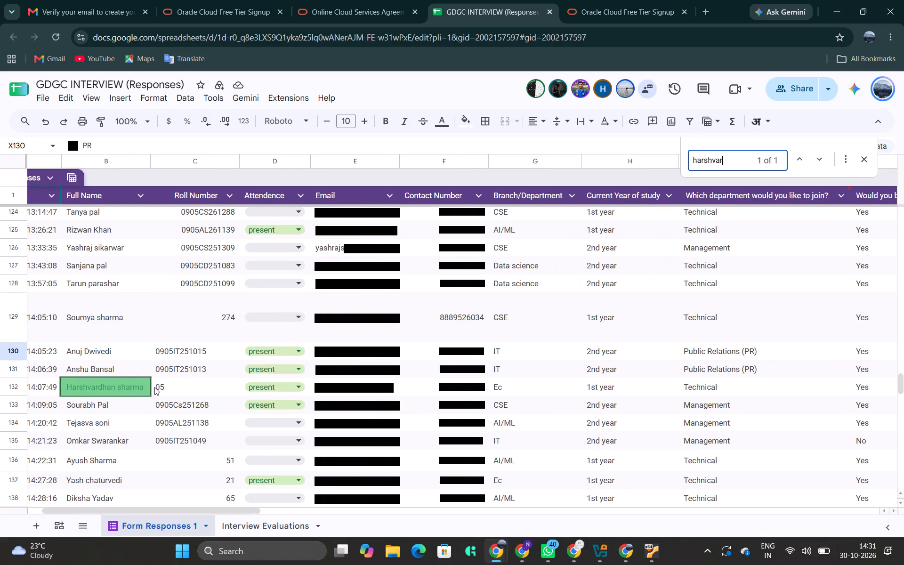
scroll(154, 387, right, 1)
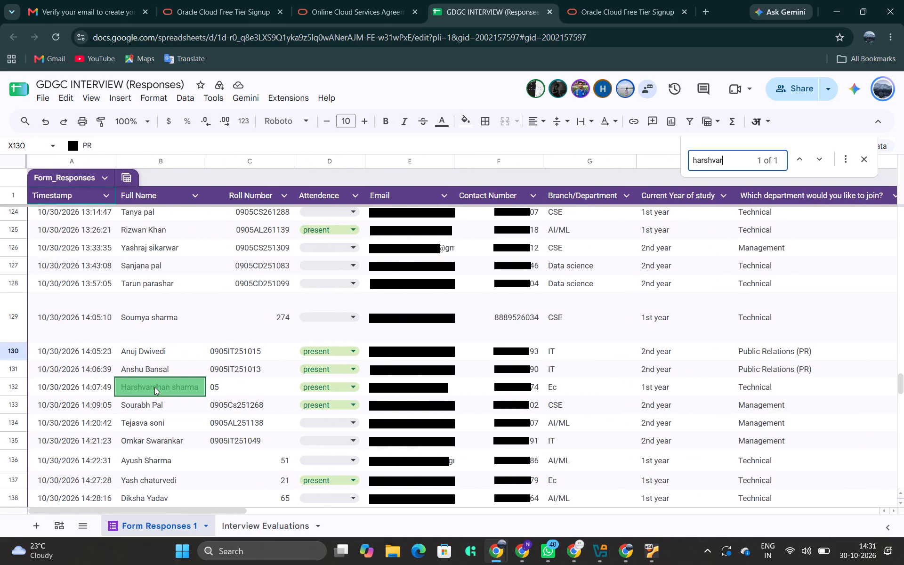
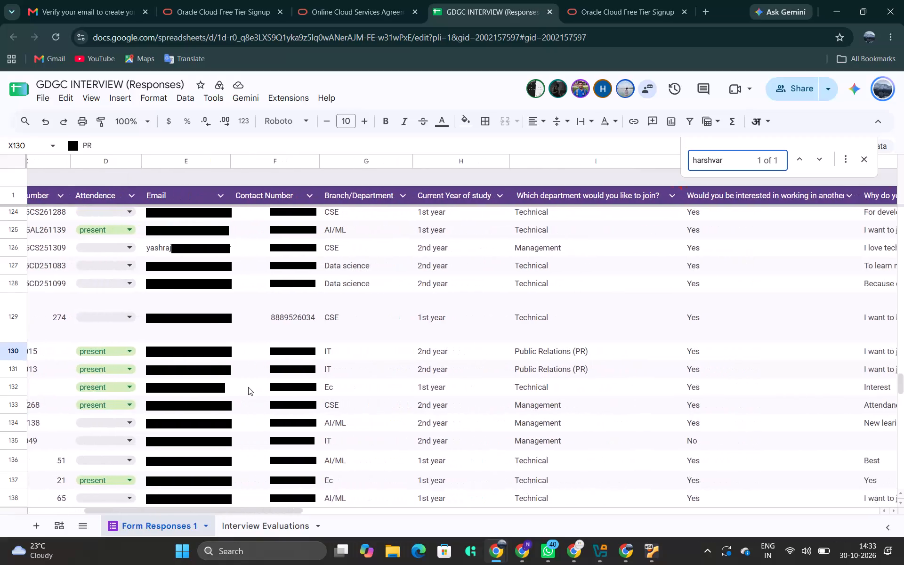
Give the applicant in row 132 a two-star rating and set the department to be selected to Social Media.
scroll(248, 387, left, 1)
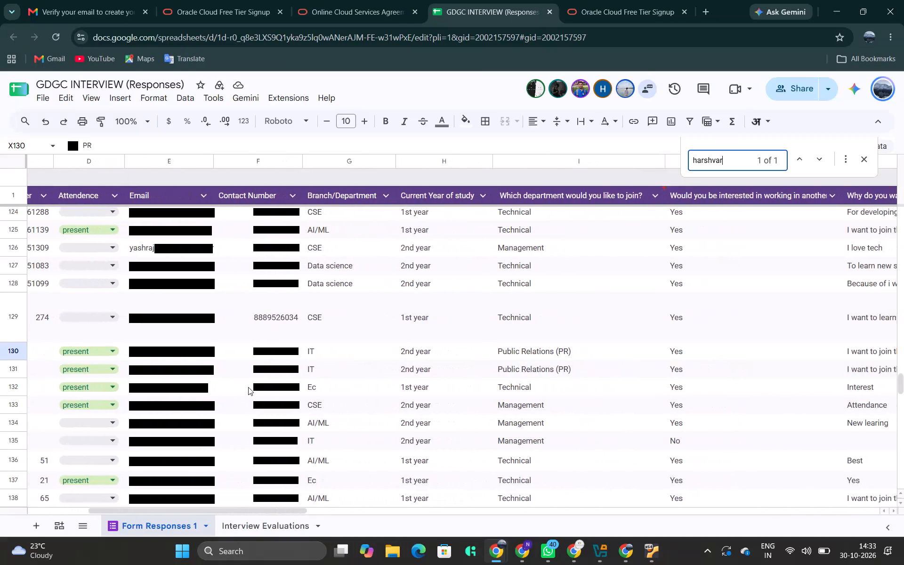
scroll(248, 387, left, 1)
scroll(582, 385, left, 4)
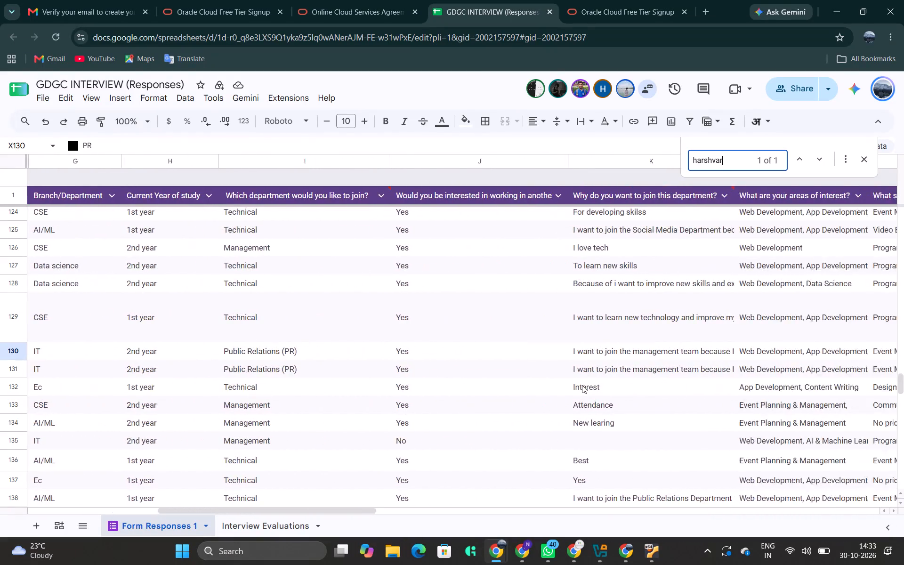
scroll(582, 385, left, 5)
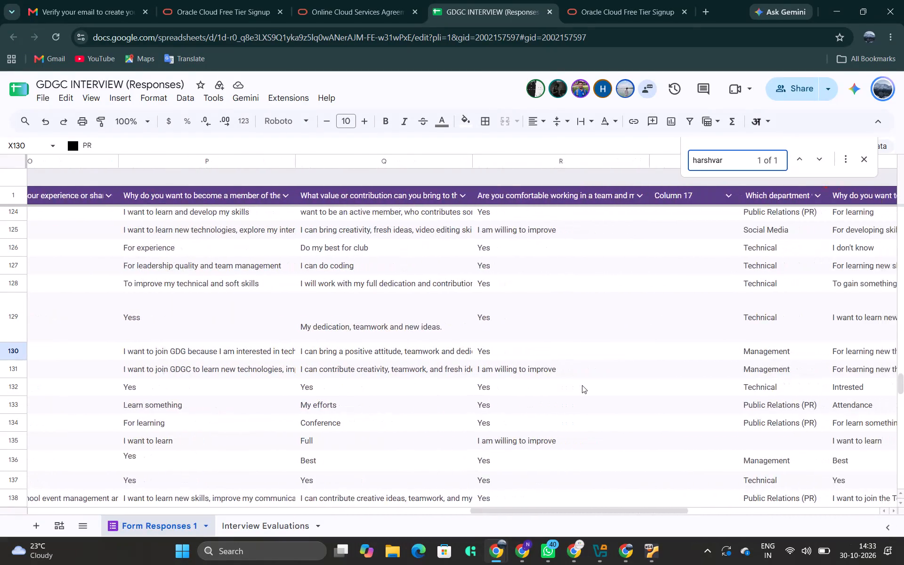
scroll(582, 385, left, 3)
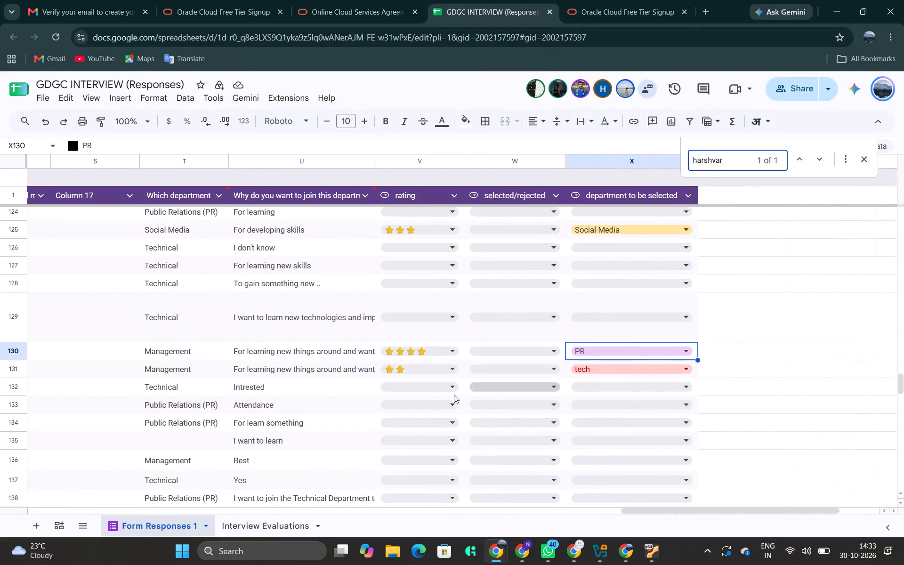
click(451, 389)
click(404, 430)
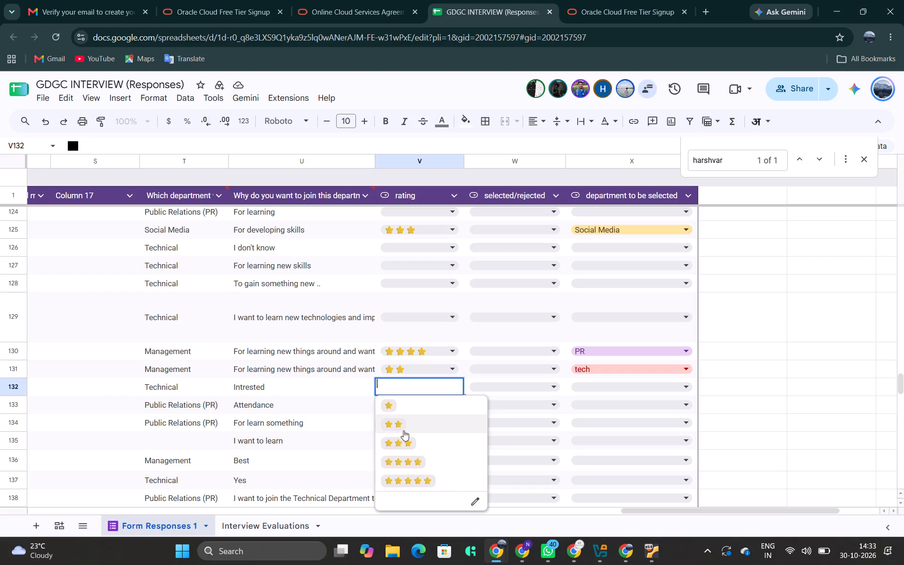
click(599, 390)
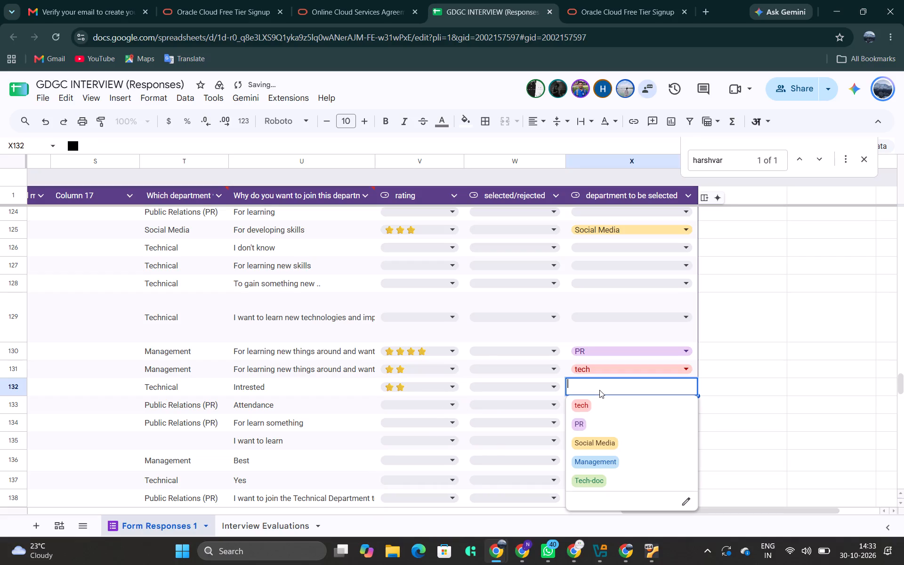
click(603, 438)
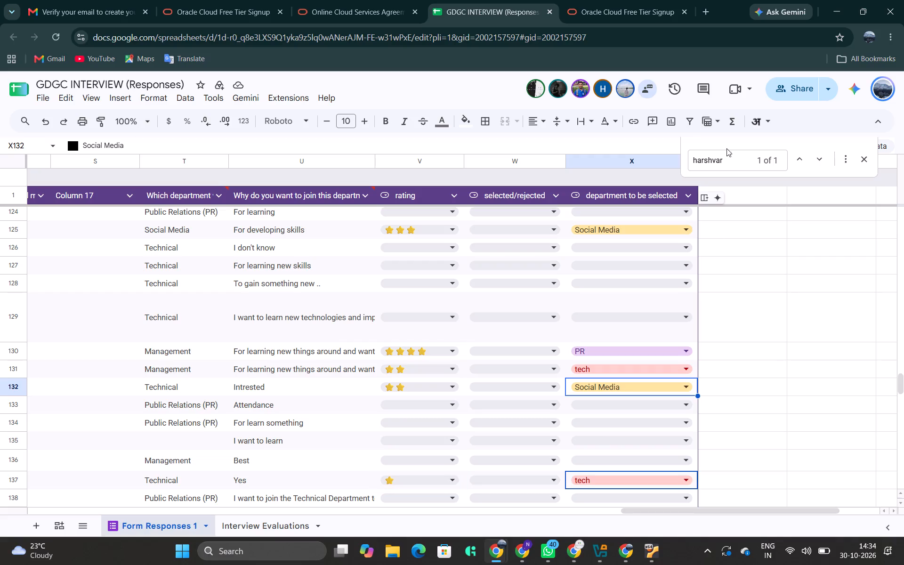
Search the form responses for "parth" and select the matching applicant's name cell in row 26.
drag(726, 161, 556, 197)
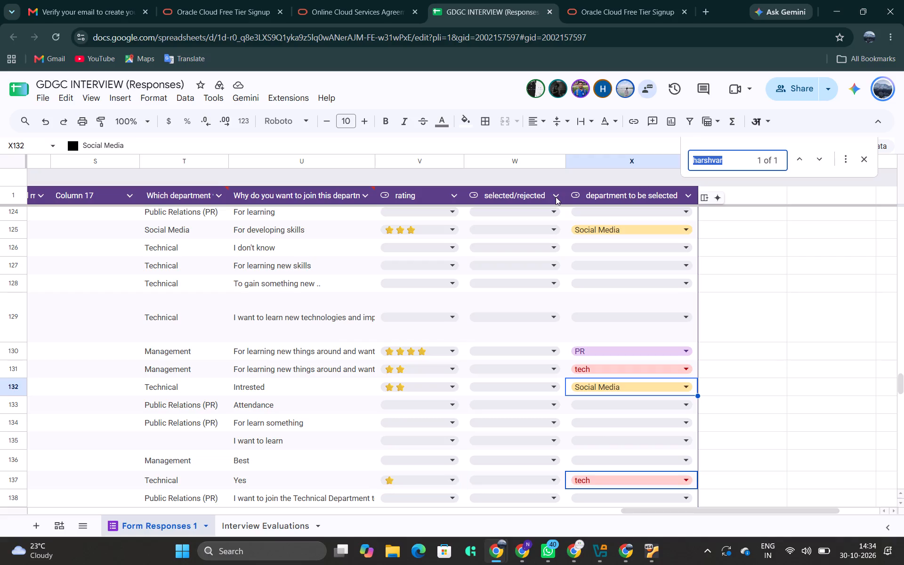
text(part)
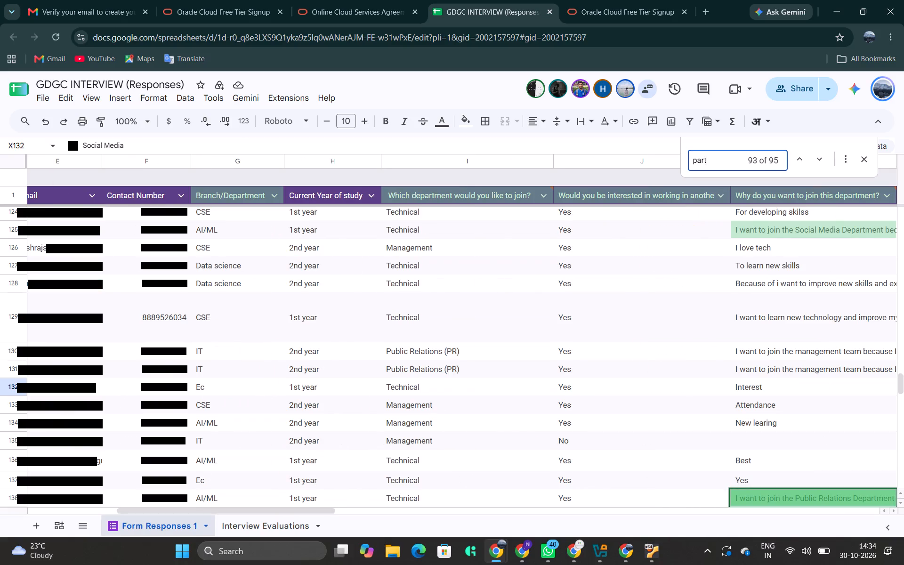
key(BackSpace)
text(th)
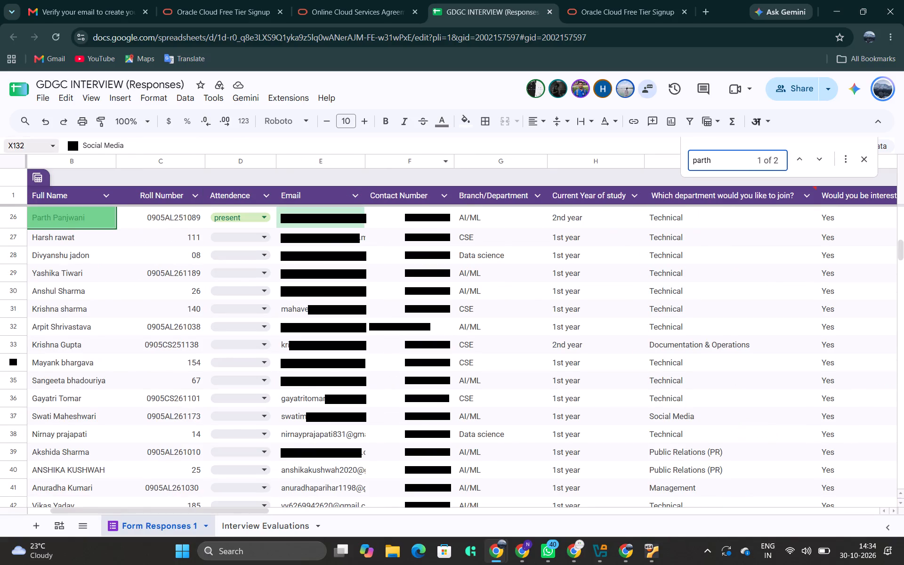
click(66, 218)
scroll(66, 218, up, 1)
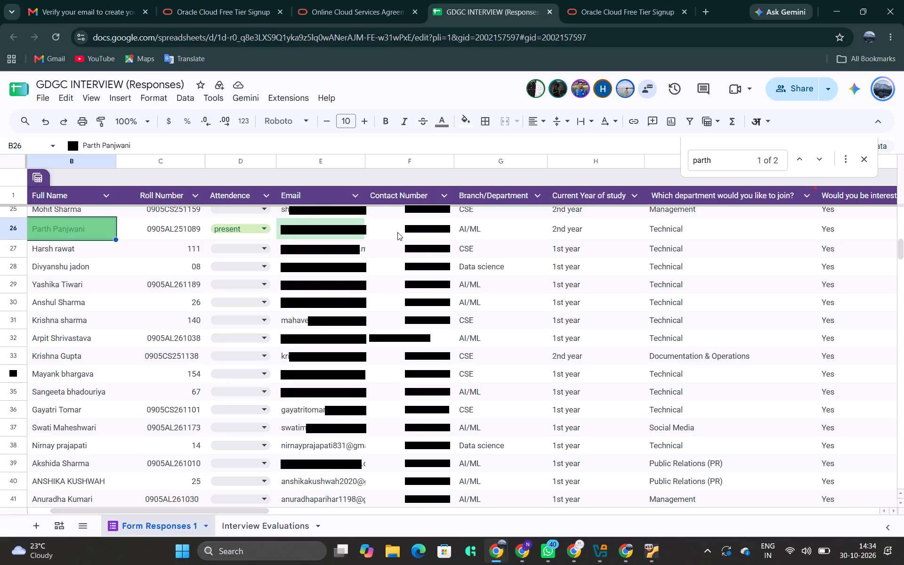
Open the rating choices for the applicant in row 26.
scroll(397, 232, left, 9)
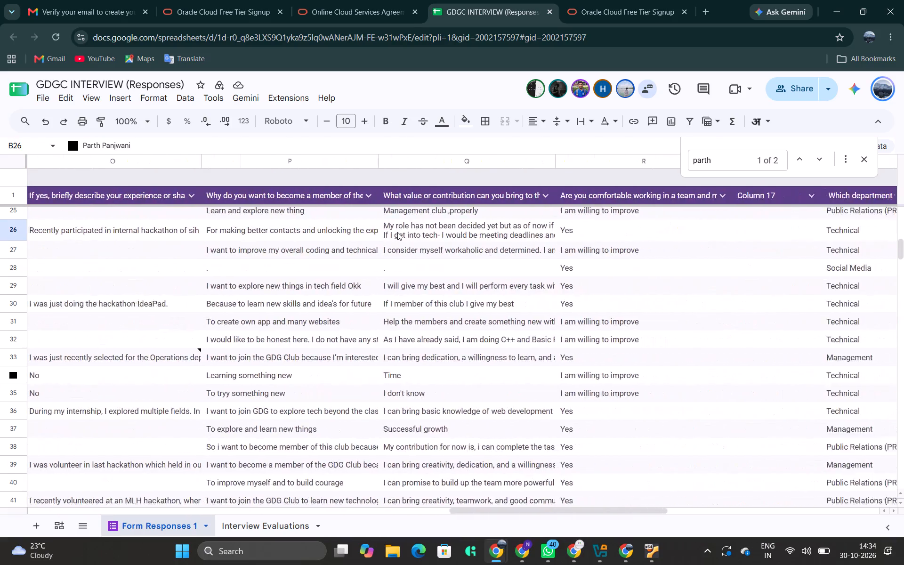
scroll(397, 232, left, 3)
click(282, 229)
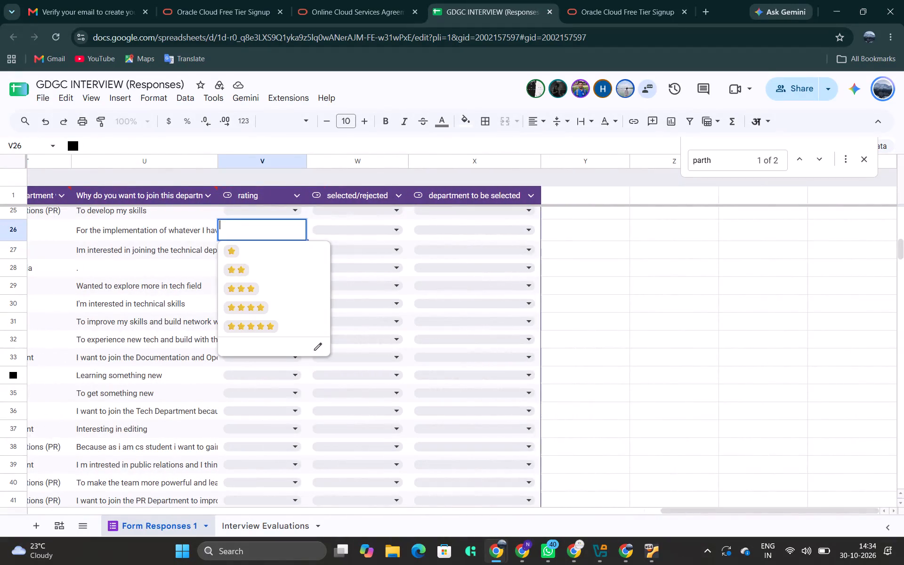
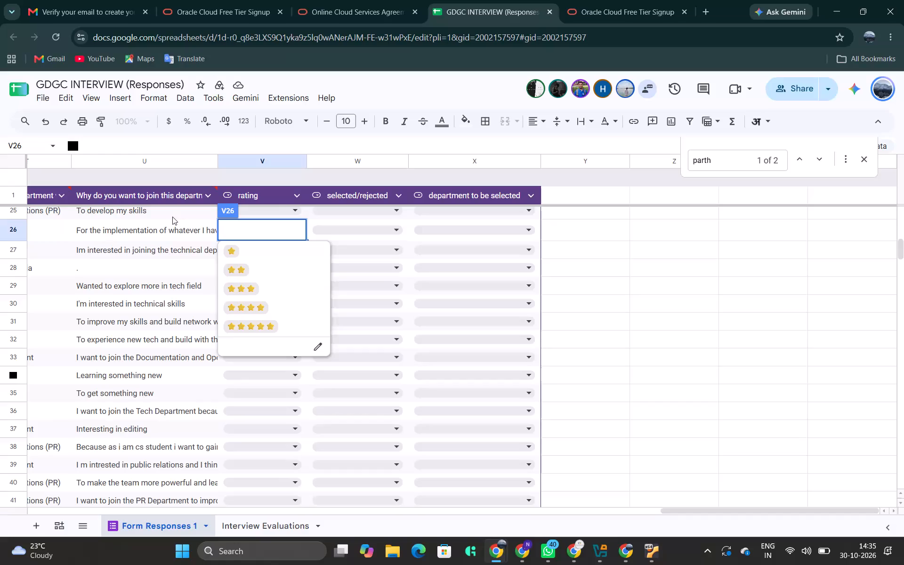
Dismiss the rating choices without picking one and review the row 26 applicant's answers about contribution, teamwork and preferred department.
click(172, 217)
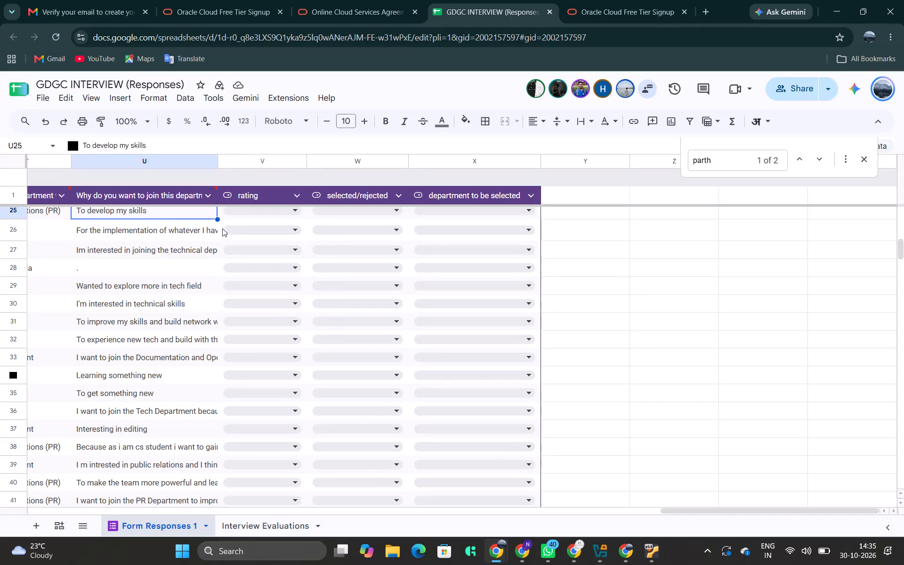
scroll(219, 231, right, 4)
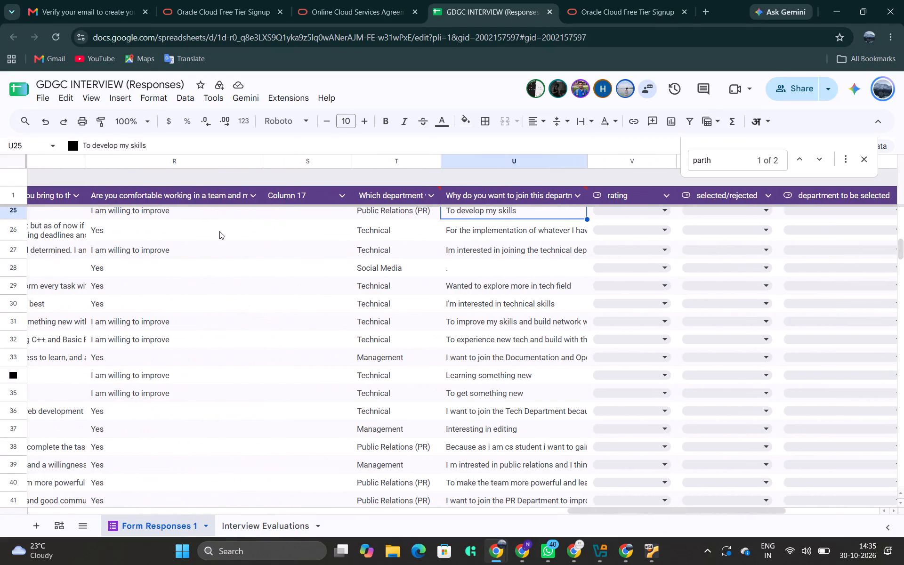
scroll(219, 231, right, 5)
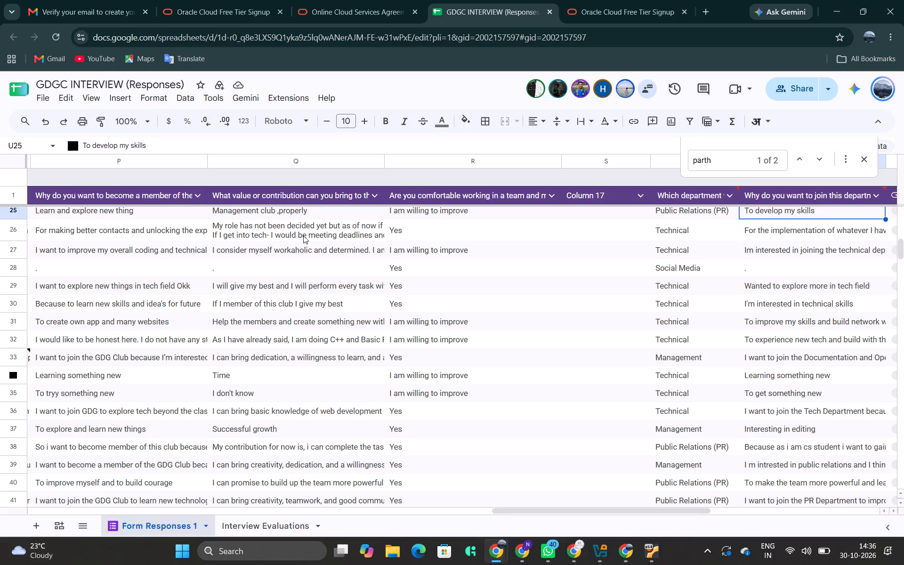
scroll(311, 233, left, 1)
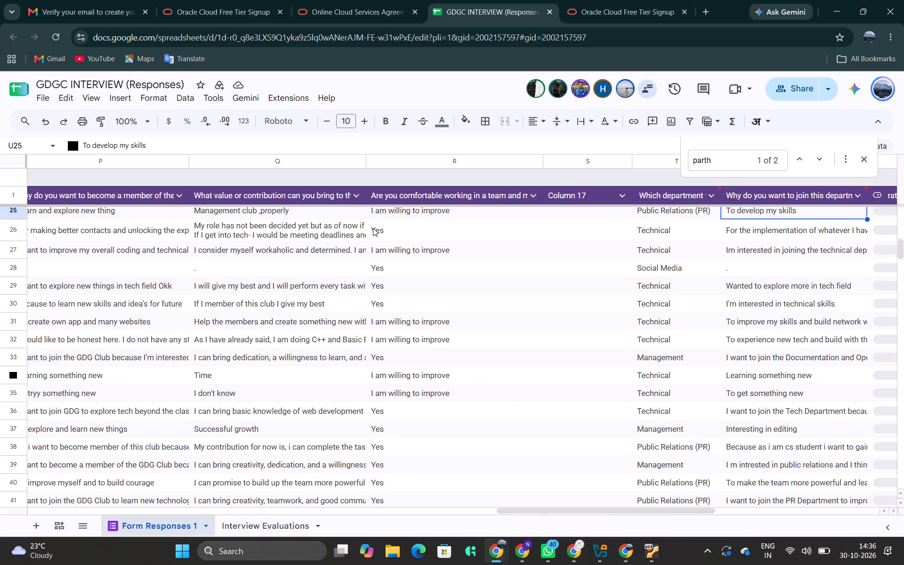
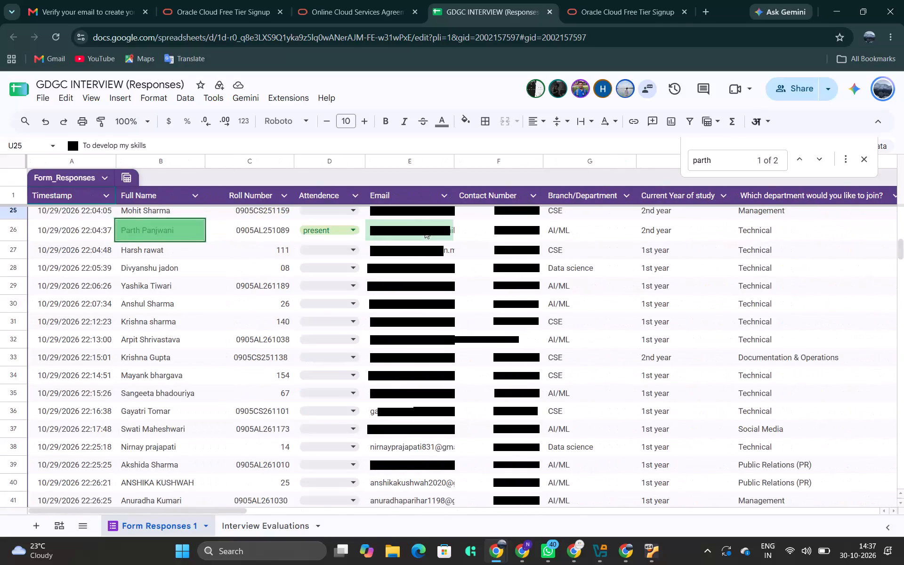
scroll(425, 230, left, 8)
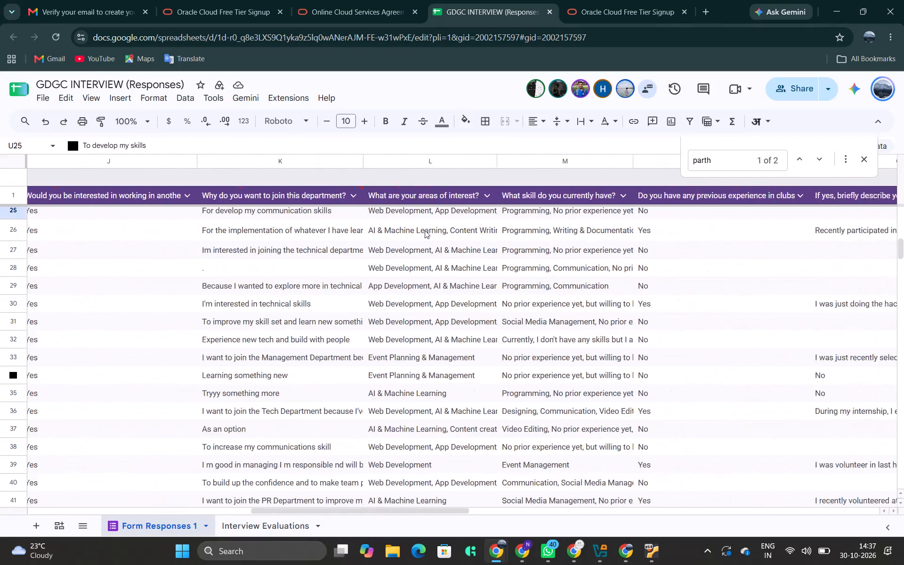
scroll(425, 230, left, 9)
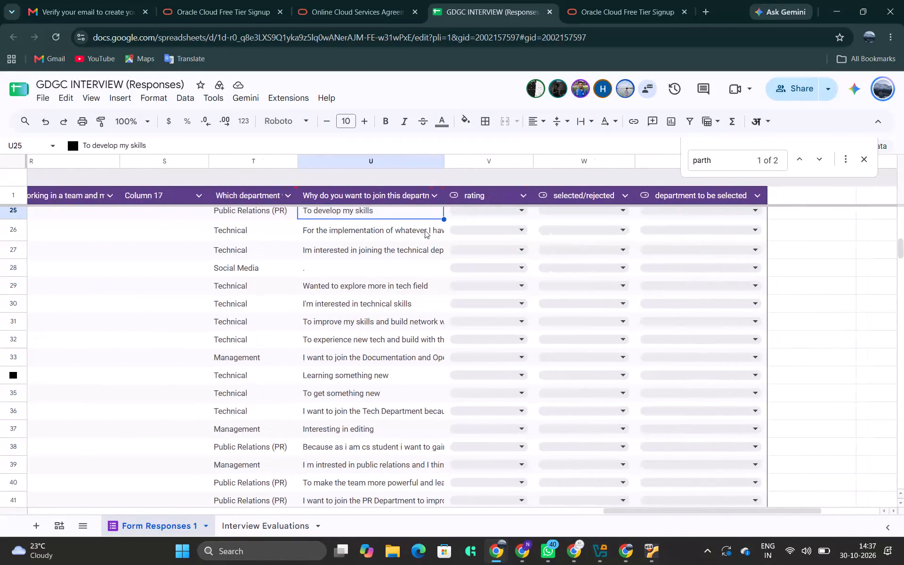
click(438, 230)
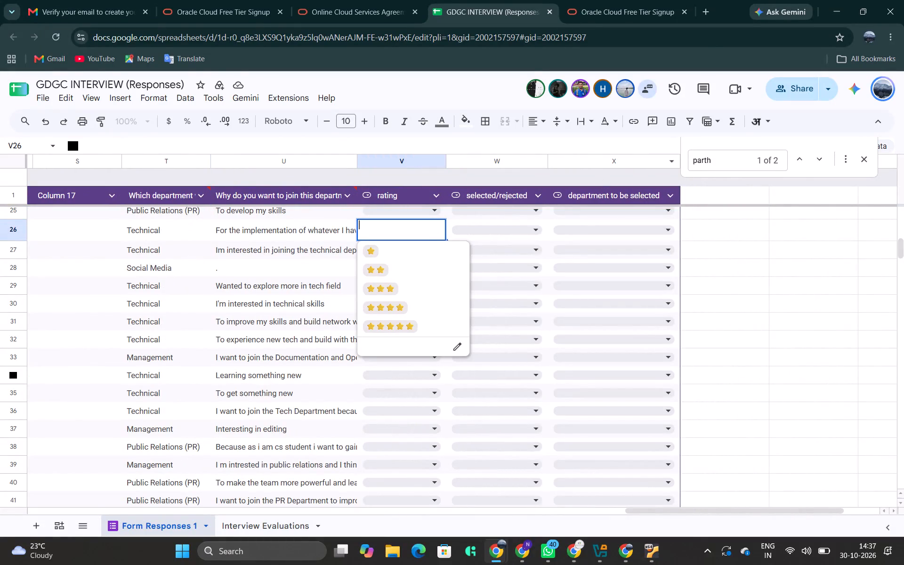
drag(727, 164, 564, 162)
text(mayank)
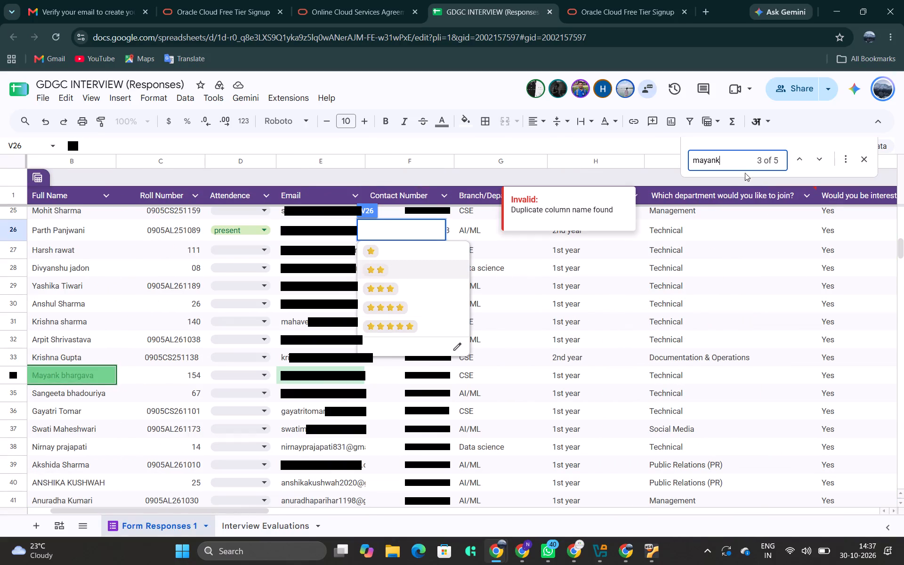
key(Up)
click(414, 217)
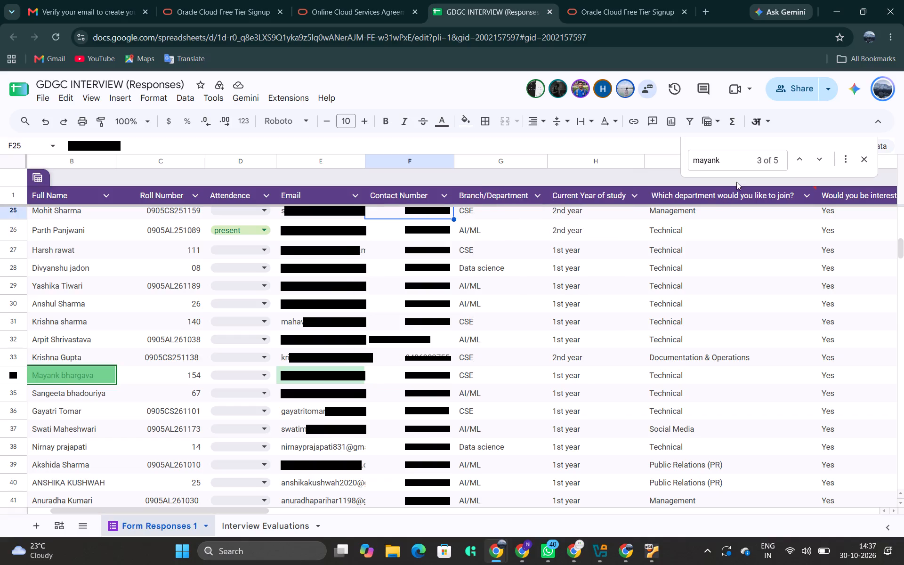
click(738, 165)
key(Up)
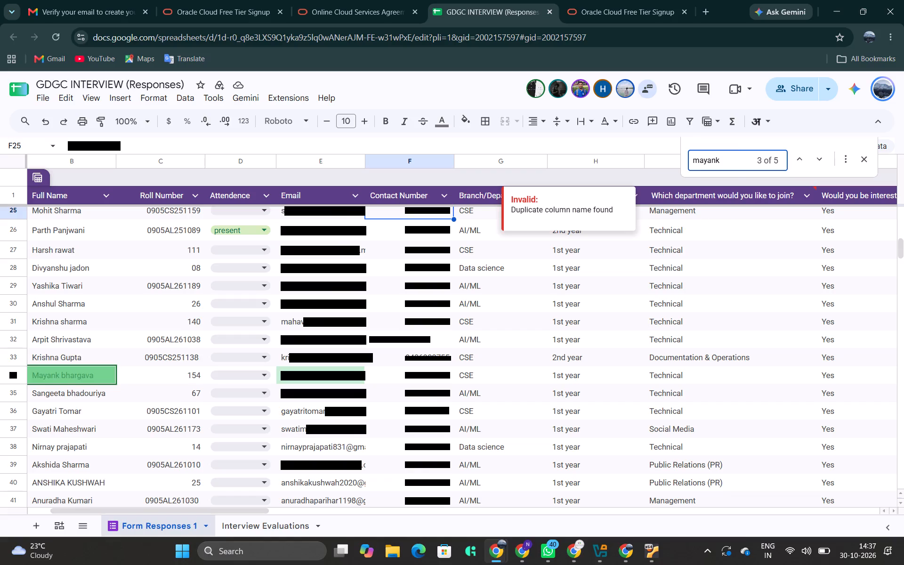
click(732, 161)
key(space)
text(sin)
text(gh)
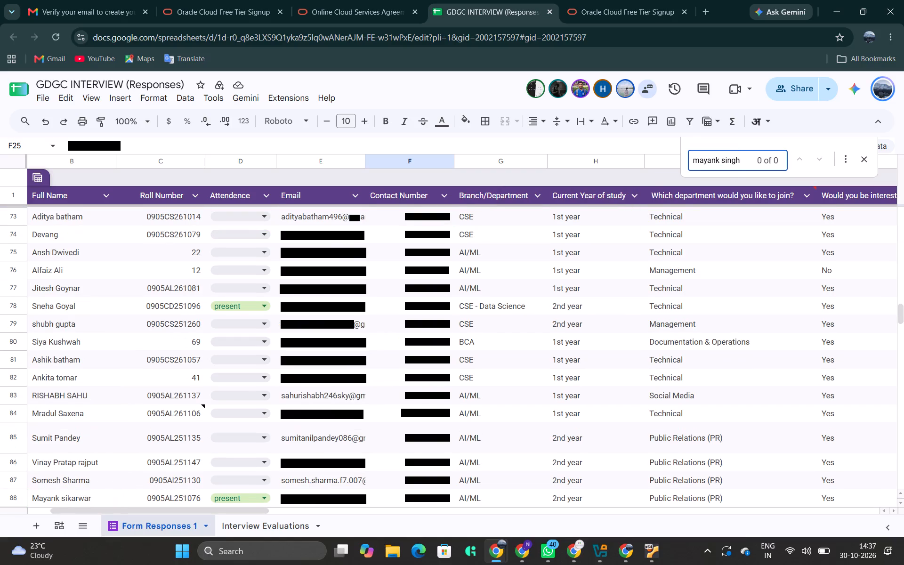
scroll(580, 282, right, 6)
scroll(580, 282, up, 9)
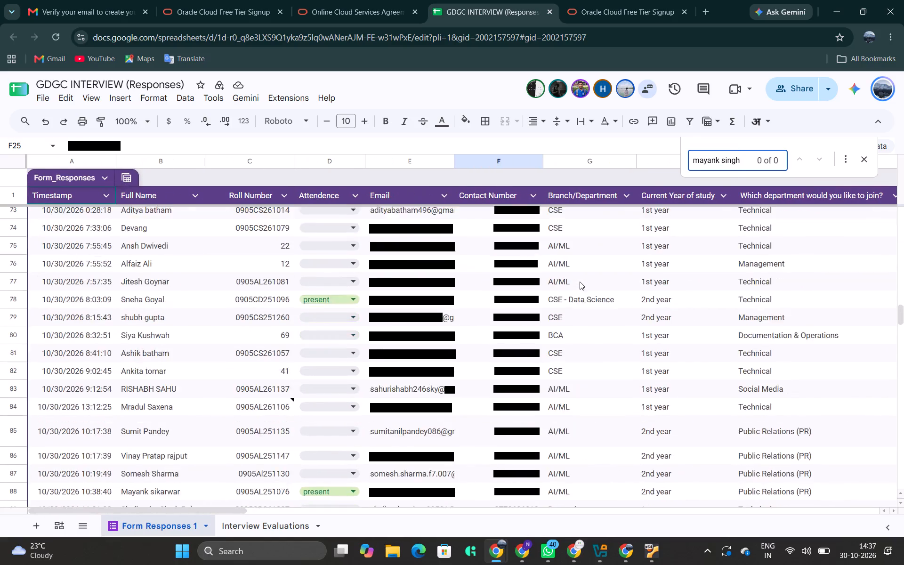
scroll(580, 282, up, 11)
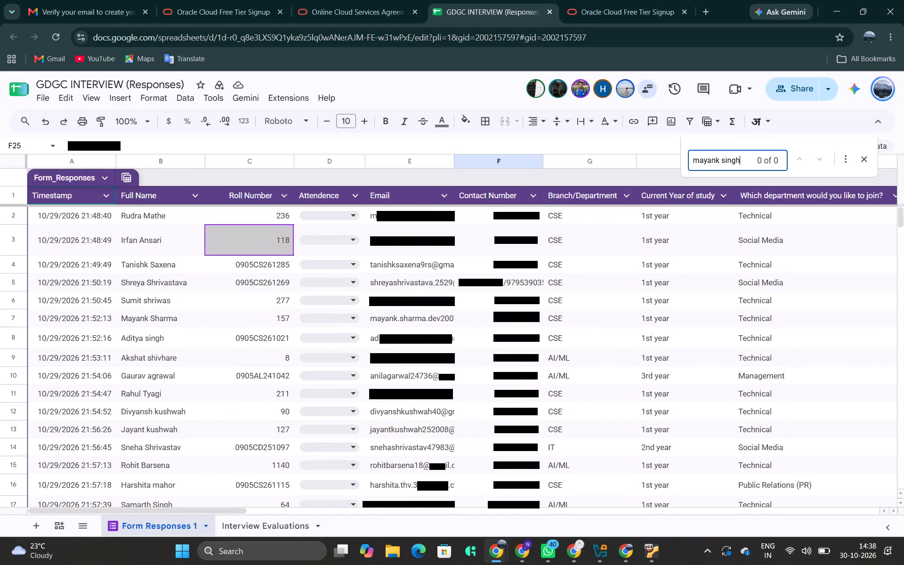
Search the responses for parth to locate the row 26 applicant again.
key(BackSpace)
key(BackSpace)
key(BackSpace)
key(BackSpace)
key(BackSpace)
key(BackSpace)
key(BackSpace)
key(BackSpace)
key(BackSpace)
key(BackSpace)
key(BackSpace)
key(BackSpace)
key(BackSpace)
key(BackSpace)
key(BackSpace)
key(BackSpace)
key(BackSpace)
key(BackSpace)
key(BackSpace)
key(BackSpace)
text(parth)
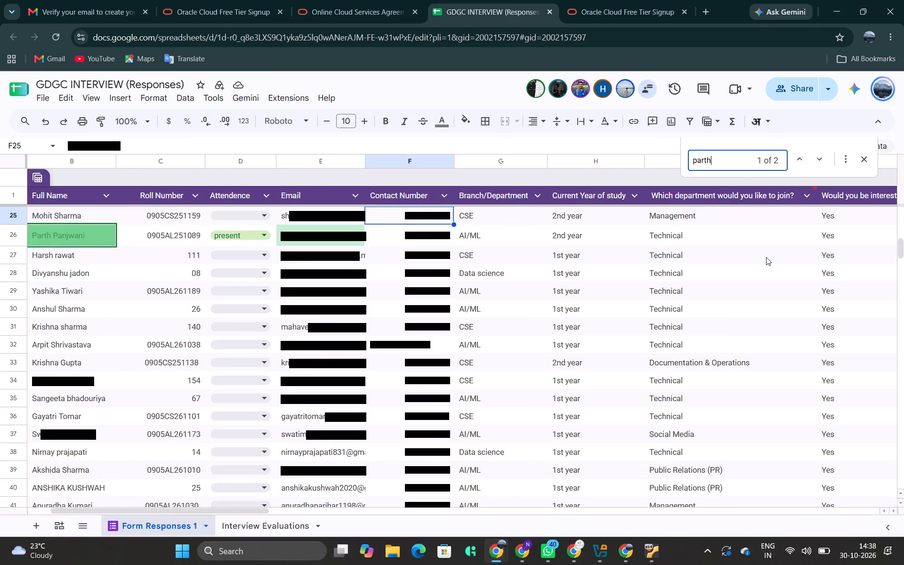
scroll(766, 257, left, 5)
scroll(494, 246, right, 7)
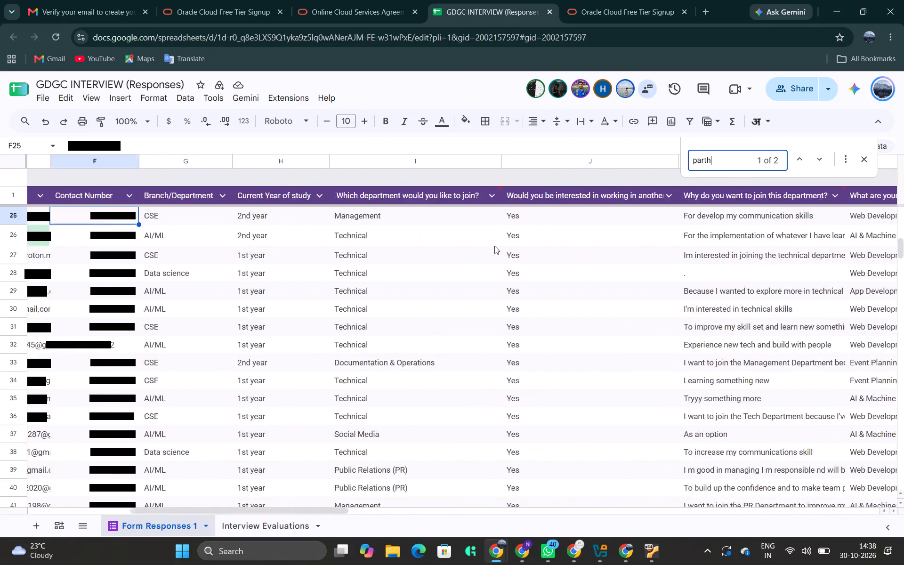
Set the rating of the row 26 applicant to five stars.
click(169, 240)
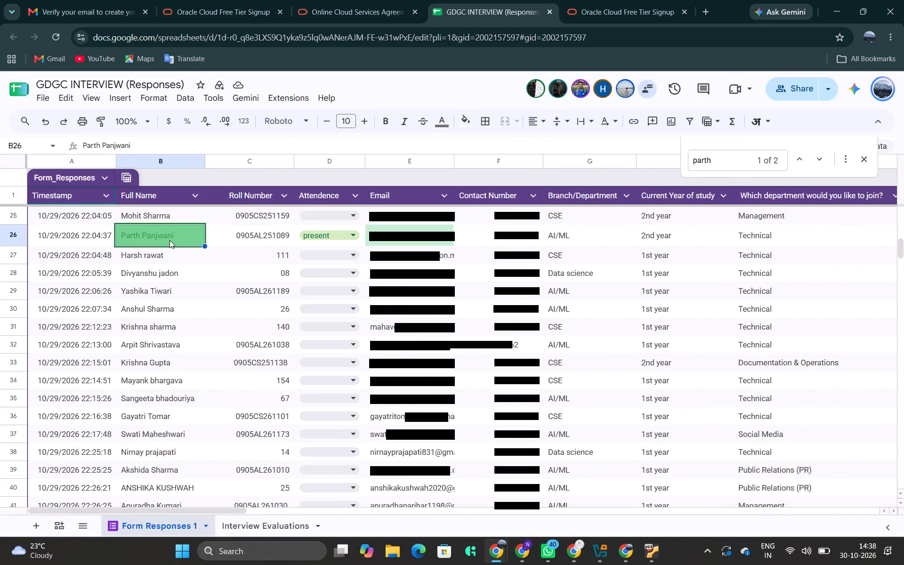
key(Right)
key(Right)
key(Right)
key(Right)
key(Right)
key(Right)
key(Right)
key(Right)
key(Right)
key(Right)
key(Right)
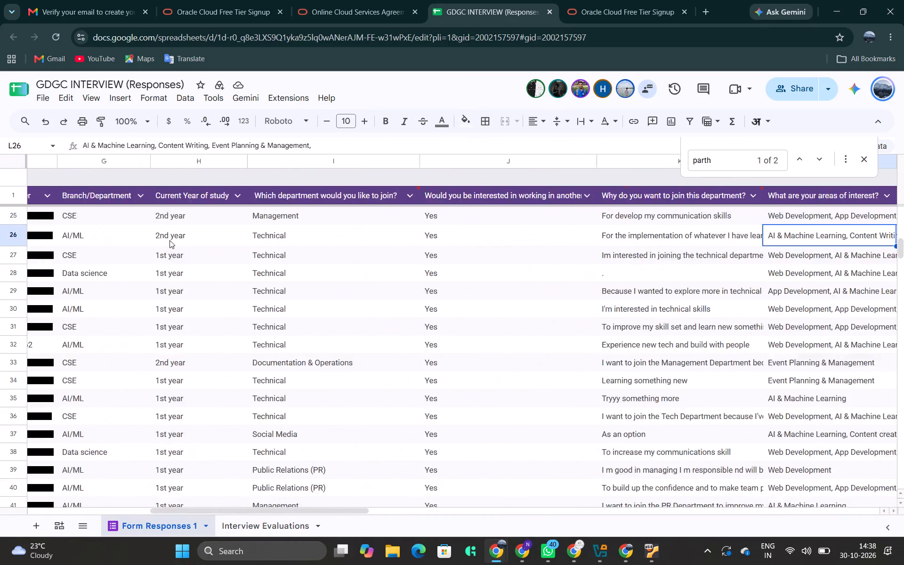
key(Right)
key(Right)
key(Right)
key(Right)
key(Right)
key(Right)
key(Right)
key(Right)
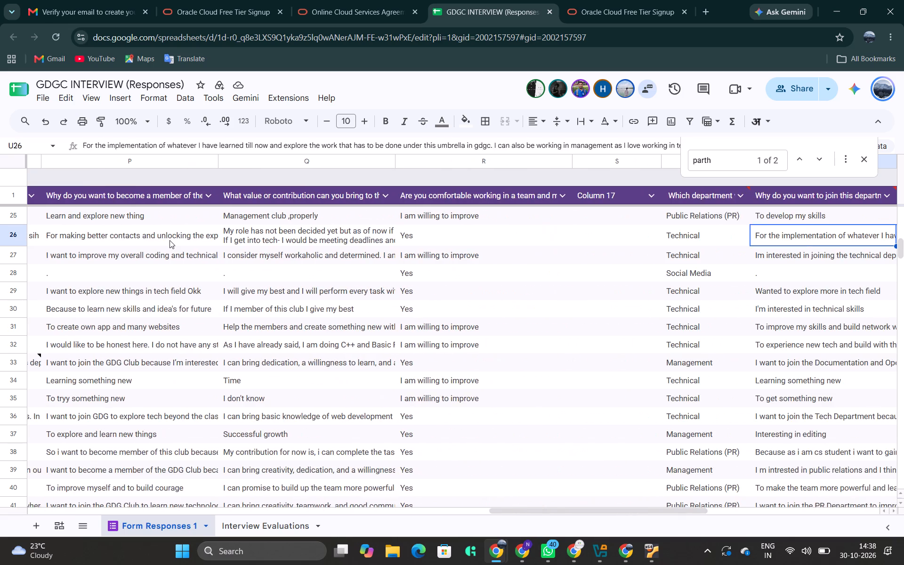
key(Right)
key(Right)
key(Right)
key(Left)
key(Left)
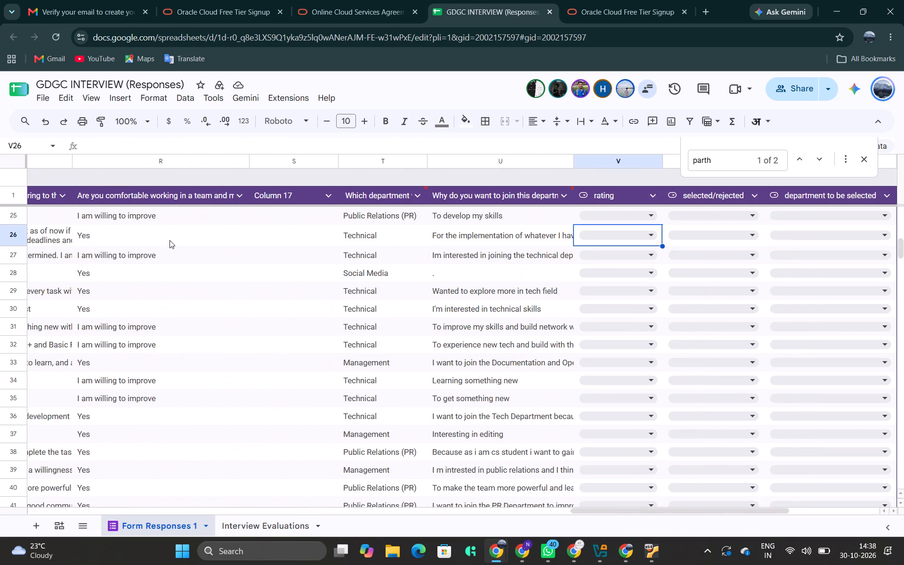
key(Return)
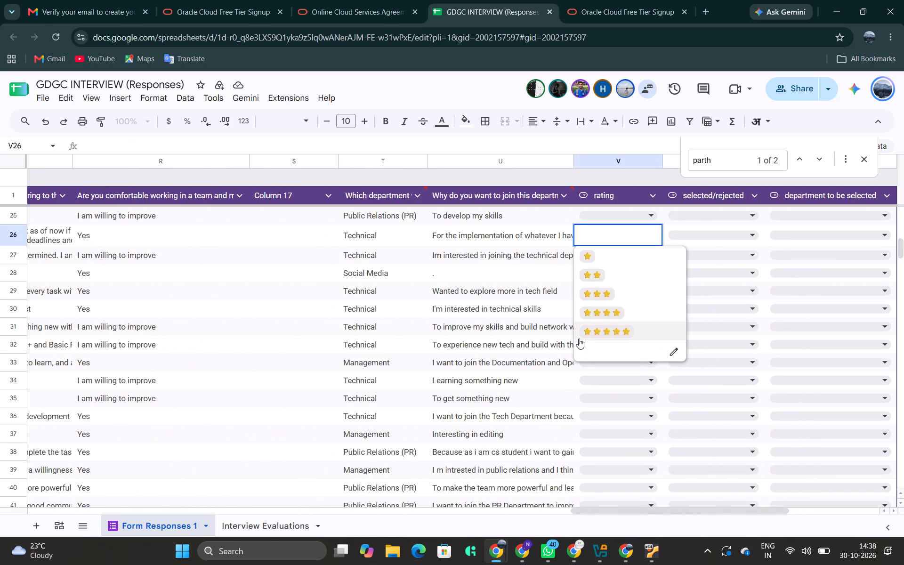
click(579, 339)
Set the department to be selected for the row 26 applicant to tech.
key(Right)
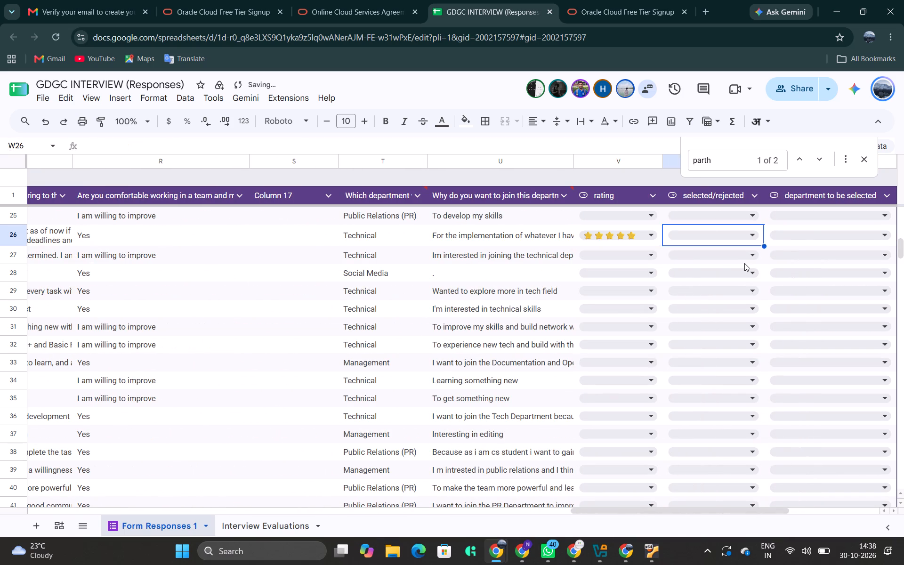
key(Right)
key(Return)
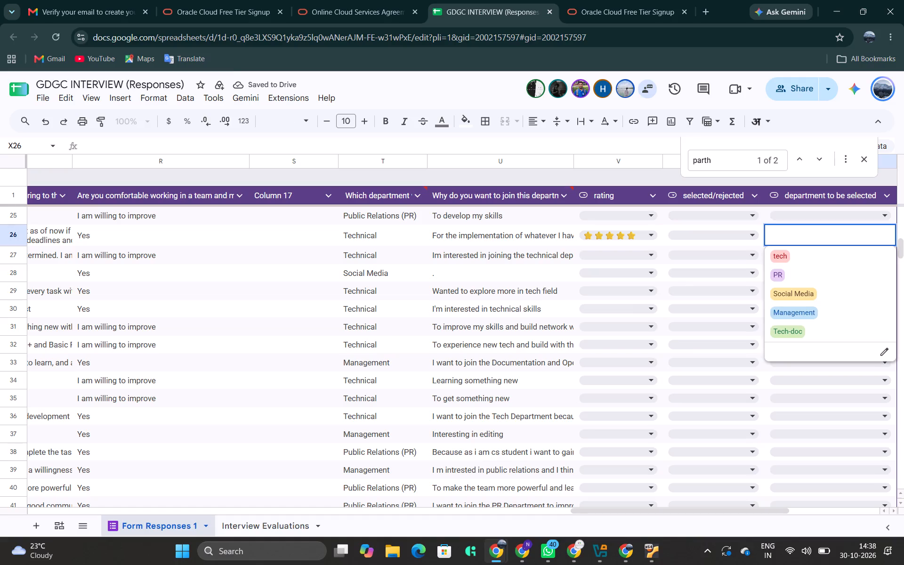
key(Down)
key(Return)
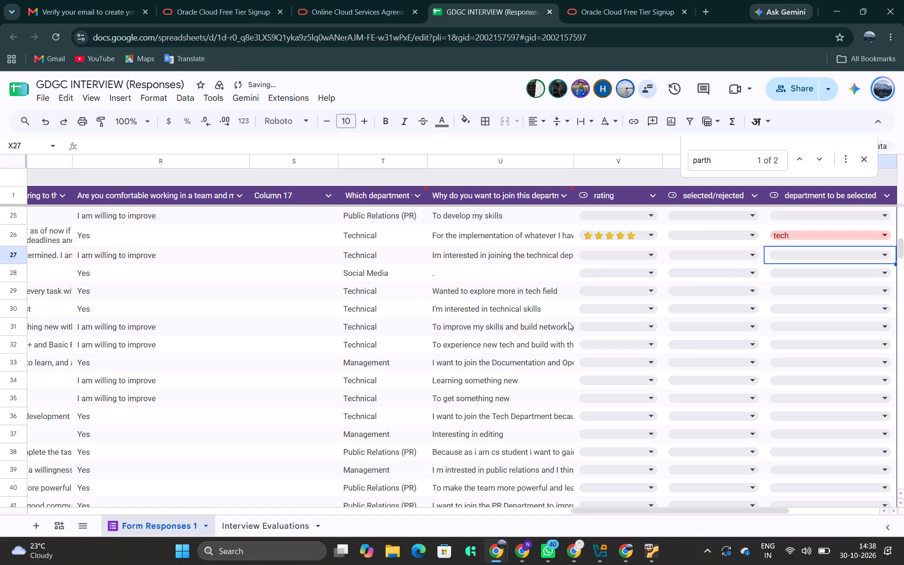
Search the responses for mayank and look through the matching rows for the applicant marked present.
scroll(521, 336, right, 20)
scroll(521, 336, right, 2)
click(726, 155)
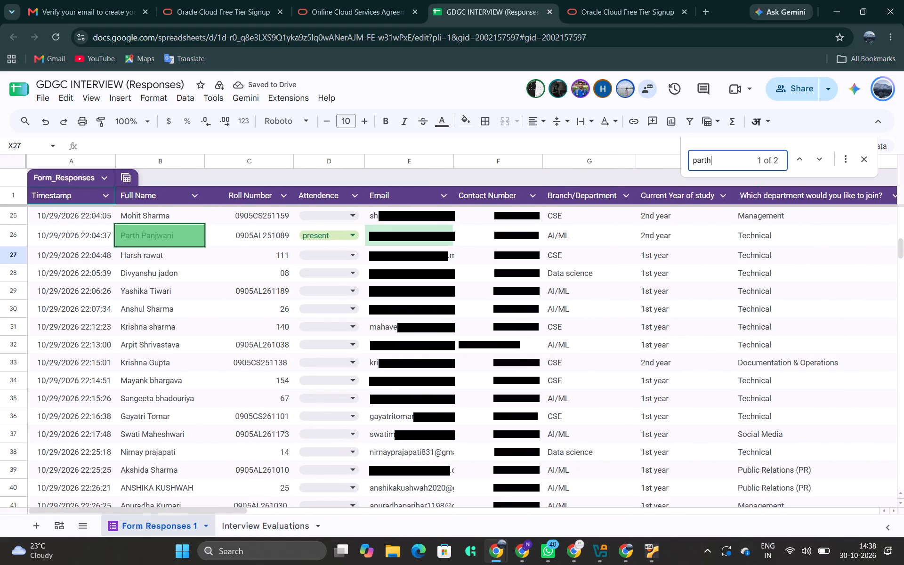
key(BackSpace)
key(BackSpace)
key(BackSpace)
key(BackSpace)
key(BackSpace)
key(BackSpace)
key(BackSpace)
key(BackSpace)
key(BackSpace)
key(BackSpace)
key(BackSpace)
key(BackSpace)
key(BackSpace)
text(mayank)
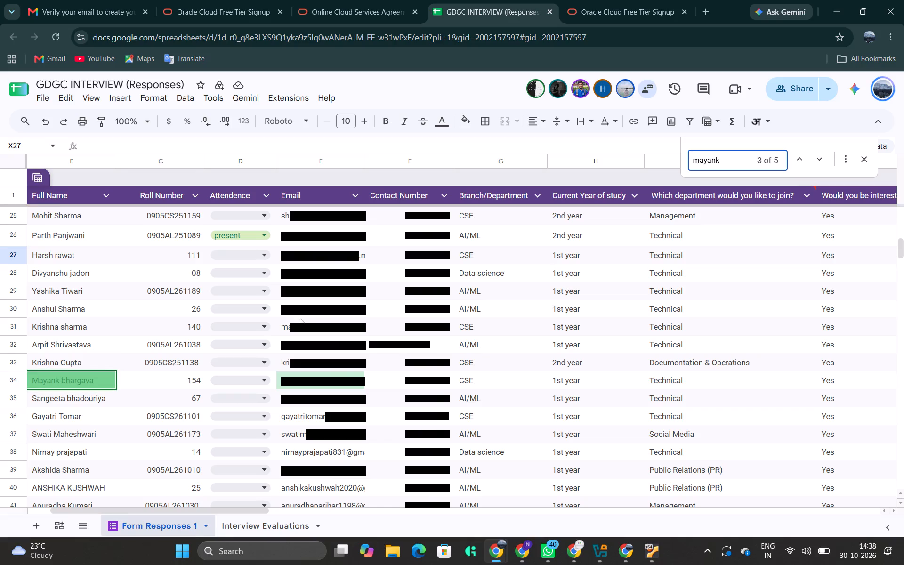
scroll(283, 327, up, 5)
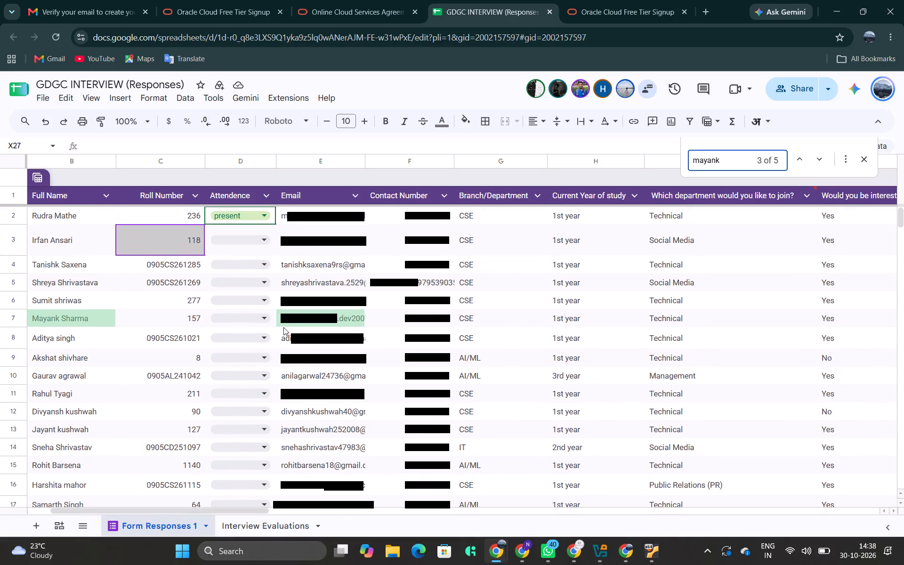
scroll(283, 327, up, 1)
scroll(283, 327, down, 8)
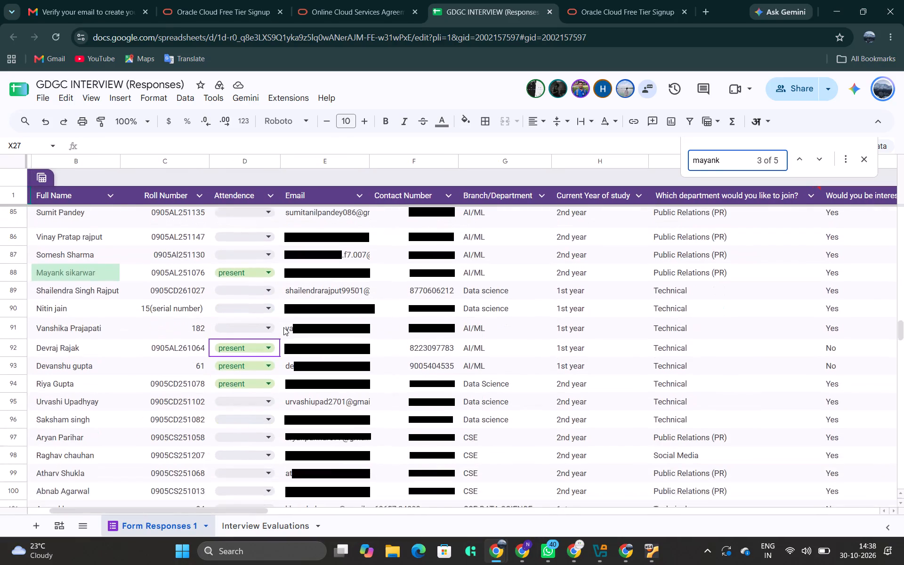
Set the rating of the row 88 applicant to four stars.
click(183, 275)
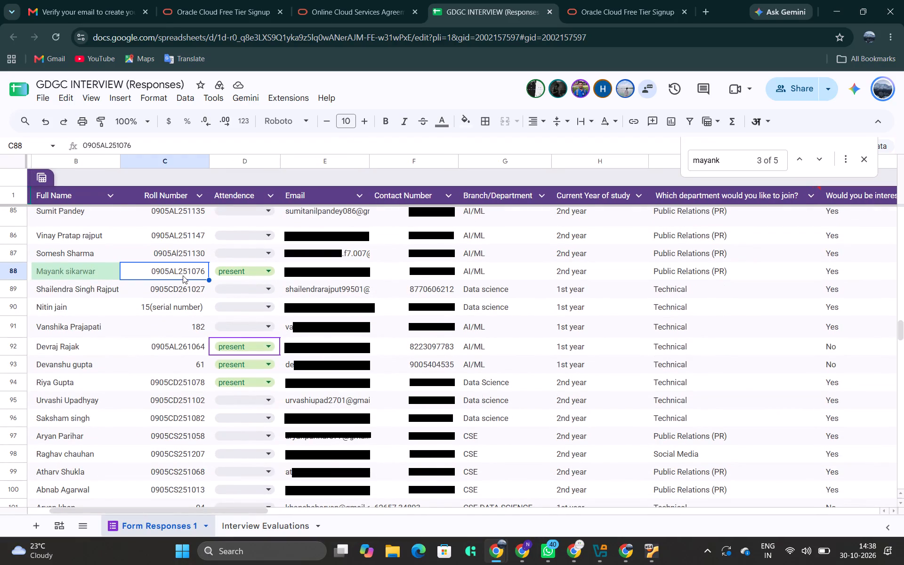
key(Right)
key(Right)
key(Right)
key(Right)
key(Right)
key(Right)
key(Right)
key(Right)
key(Right)
key(Right)
key(Right)
key(Right)
key(Right)
key(Right)
key(Right)
key(Right)
key(Right)
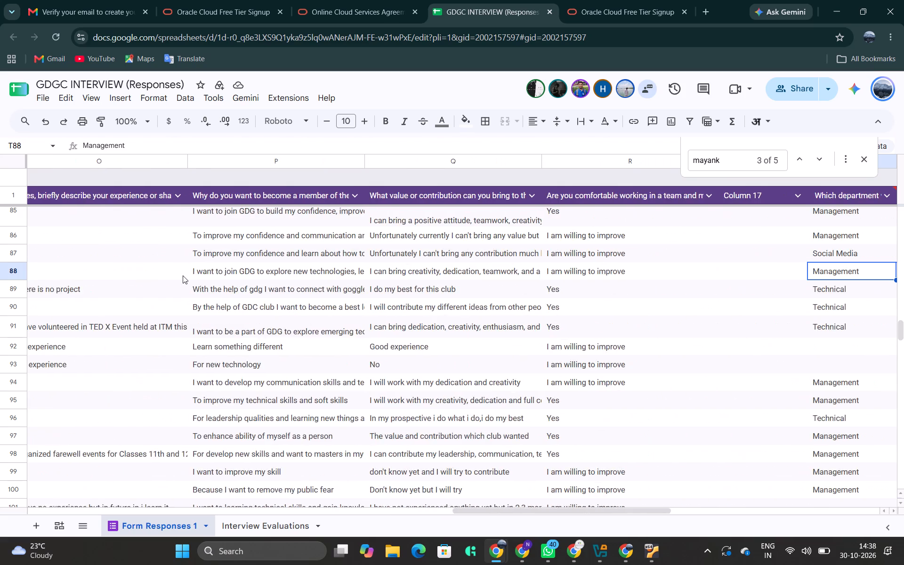
key(Right)
key(Right)
key(Right)
key(Right)
key(Left)
key(Left)
key(Left)
key(Right)
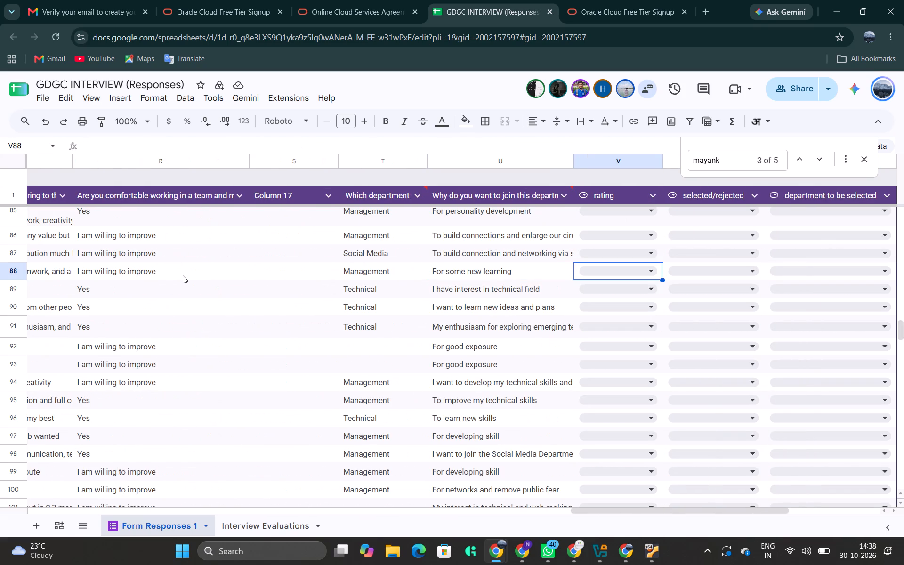
key(Return)
key(Down)
key(Down)
key(Down)
key(Down)
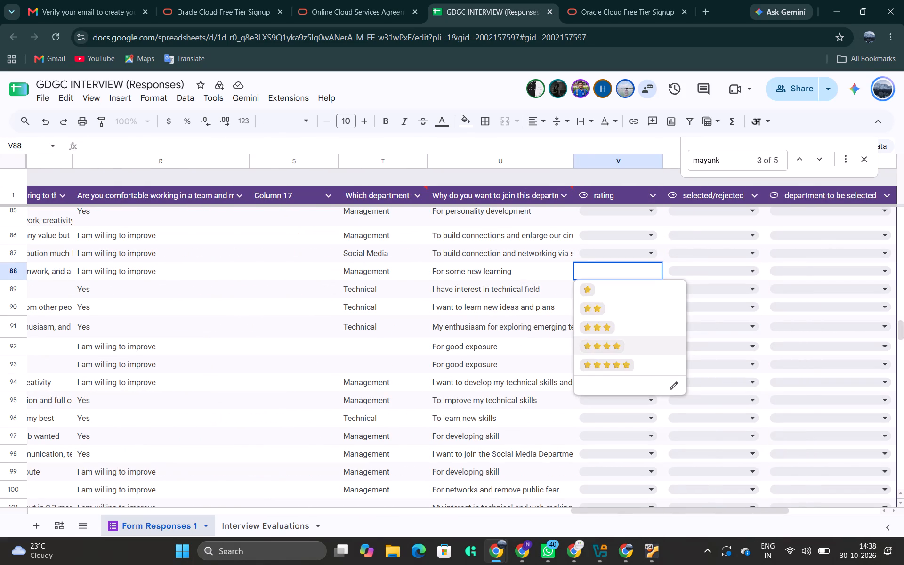
key(Return)
Look back across the row 88 applicant's answers from the evaluation columns to the attendance and roll number entries.
key(Right)
key(Right)
key(Up)
key(Right)
key(Left)
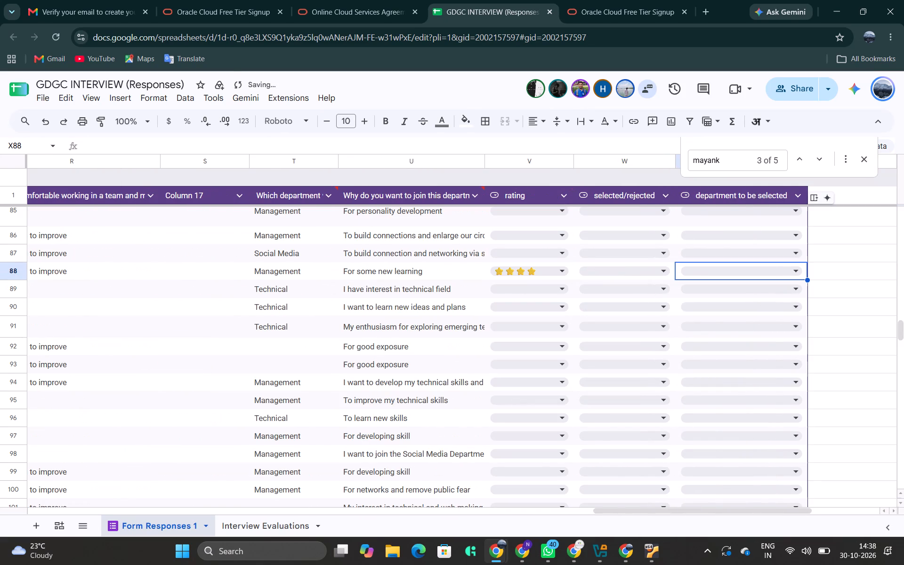
key(Left)
key(Left)
key(Left)
key(Left)
key(Left)
key(Left)
key(Left)
key(Left)
key(Left)
key(Left)
key(Left)
key(Left)
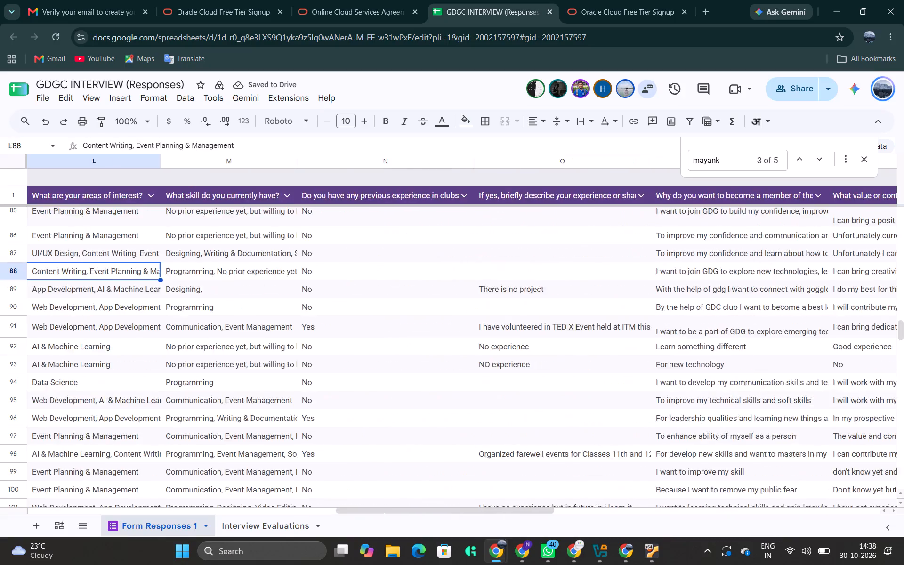
key(Left)
key(Left)
key(Left)
key(Left)
key(Left)
key(Left)
key(Left)
key(Left)
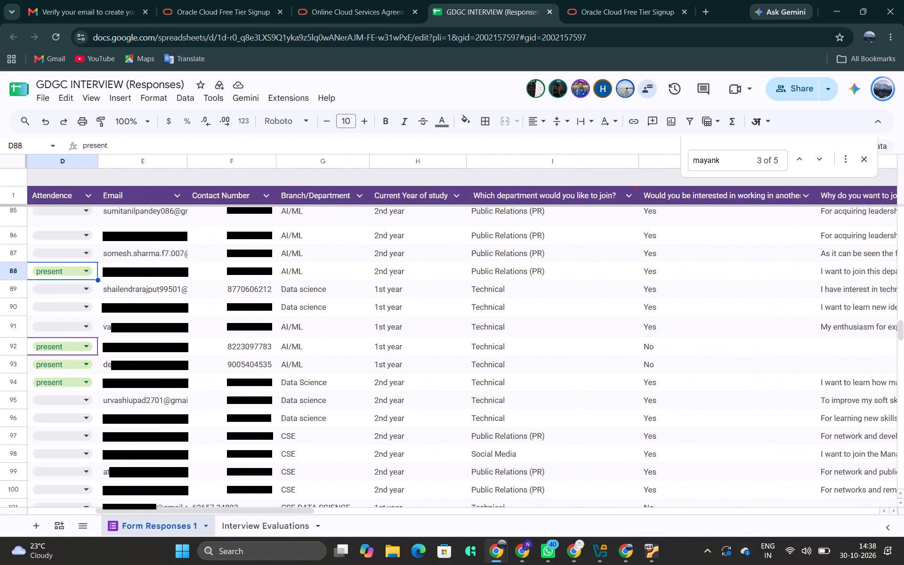
key(Left)
Set the department to be selected for the row 88 applicant to Management.
key(Right)
key(Right)
key(Right)
key(Right)
key(Right)
key(Right)
key(Right)
key(Right)
key(Right)
key(Right)
key(Right)
key(Right)
key(Right)
key(Right)
key(Right)
key(Right)
key(Right)
key(Right)
key(Right)
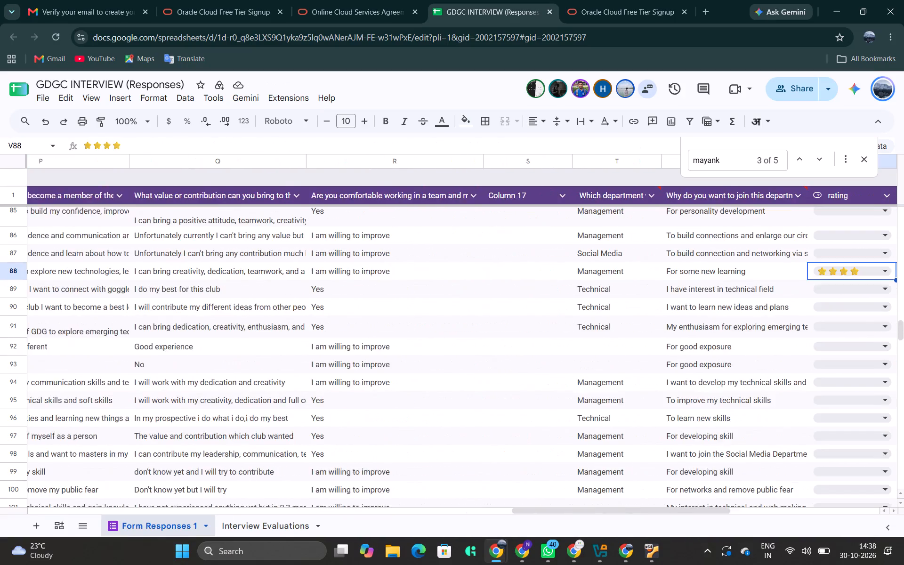
key(Right)
key(Right)
key(Right)
key(Left)
key(Return)
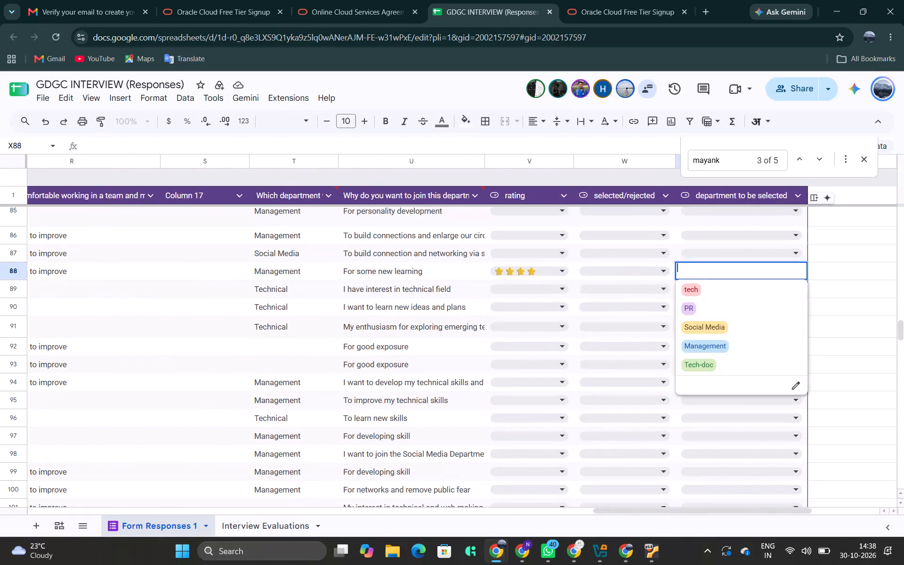
key(Down)
key(Down)
key(Down)
key(Up)
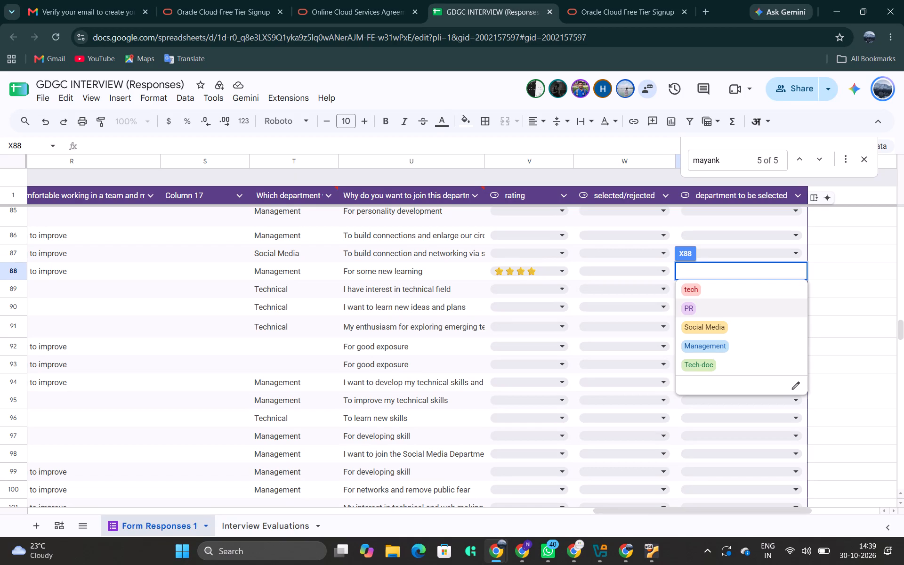
key(Down)
key(Down)
key(backslash)
key(Return)
key(Up)
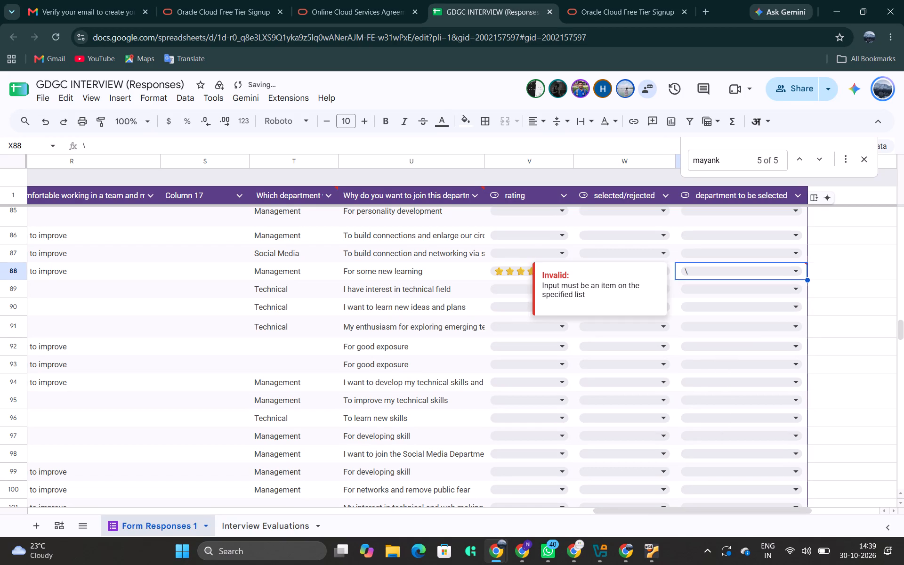
key(Return)
key(BackSpace)
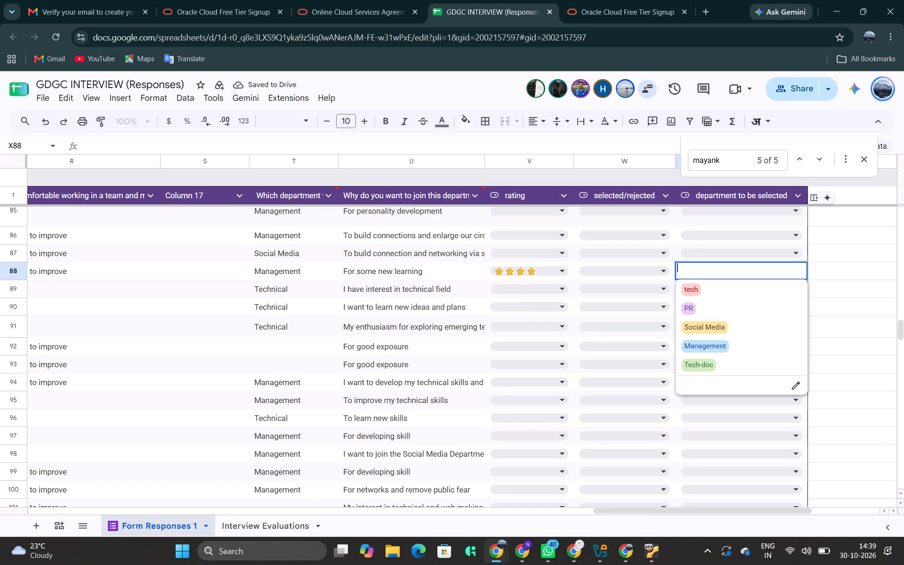
key(Down)
key(Down)
key(Down)
key(Down)
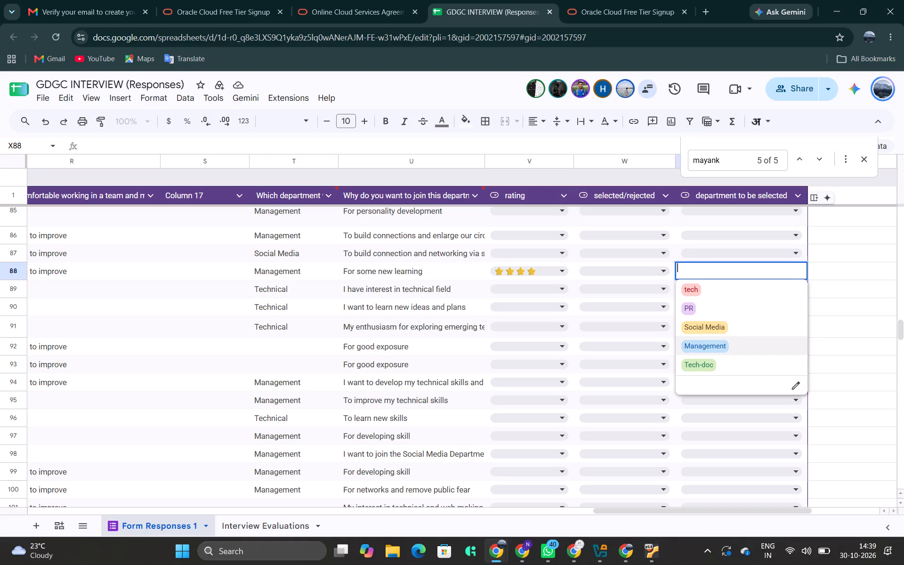
key(Return)
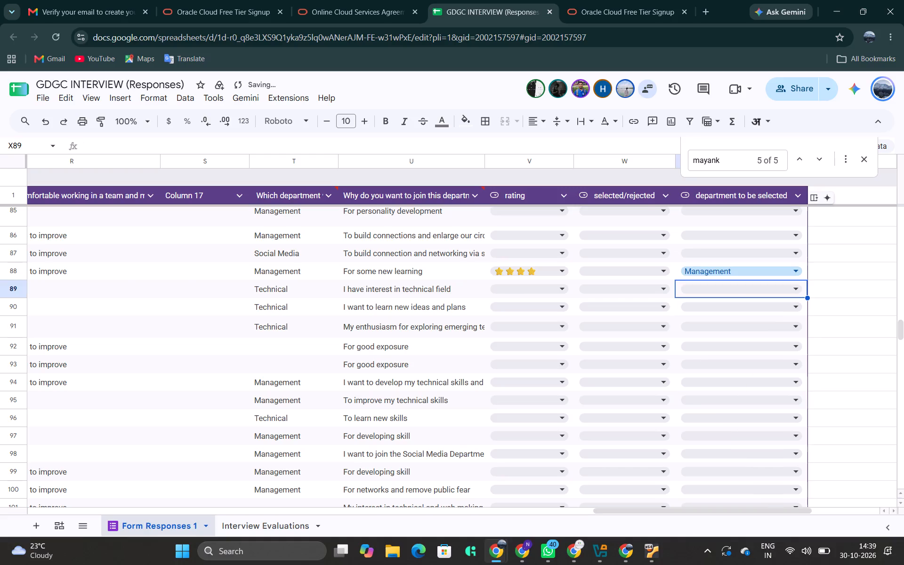
Look through the response rows, checking applicants' attendance and their rating and department entries.
scroll(125, 287, right, 5)
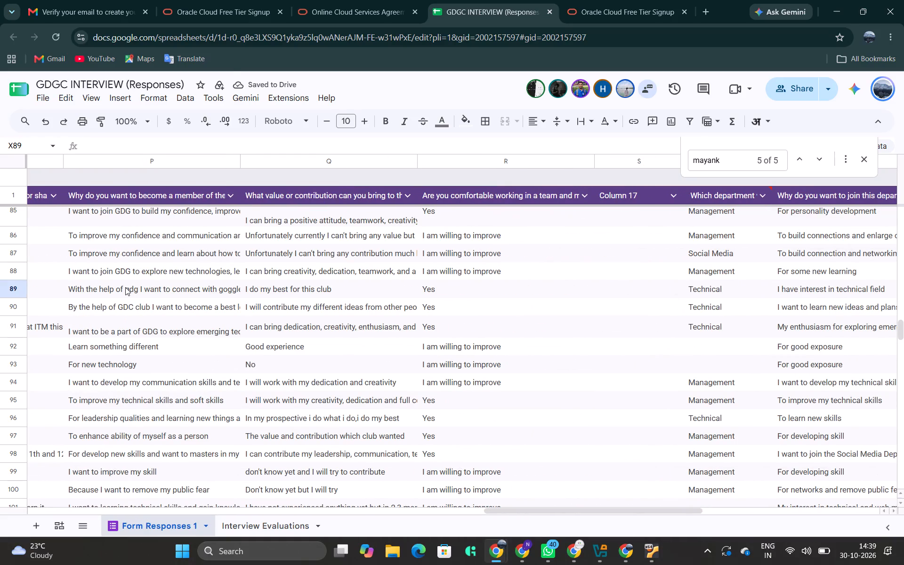
scroll(125, 287, right, 8)
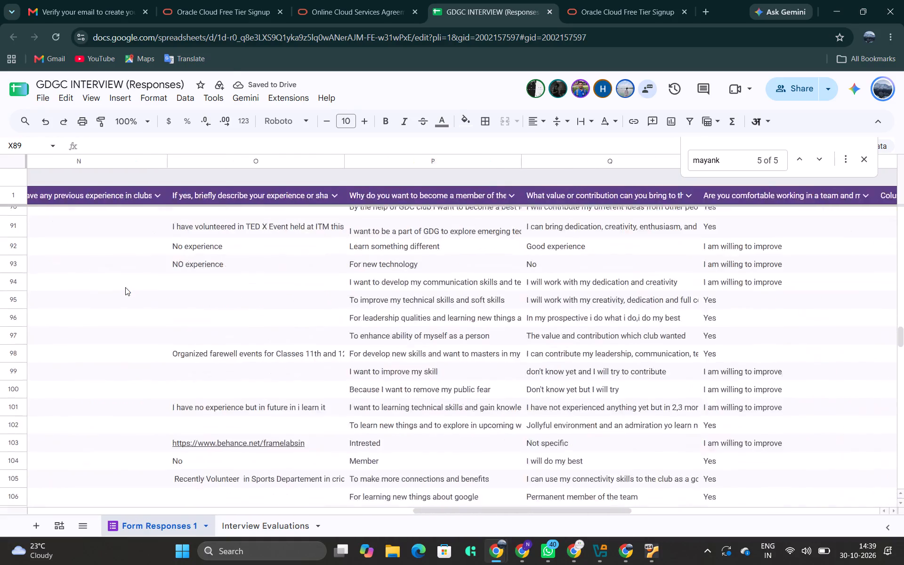
scroll(125, 287, right, 3)
scroll(125, 287, up, 3)
scroll(125, 287, right, 4)
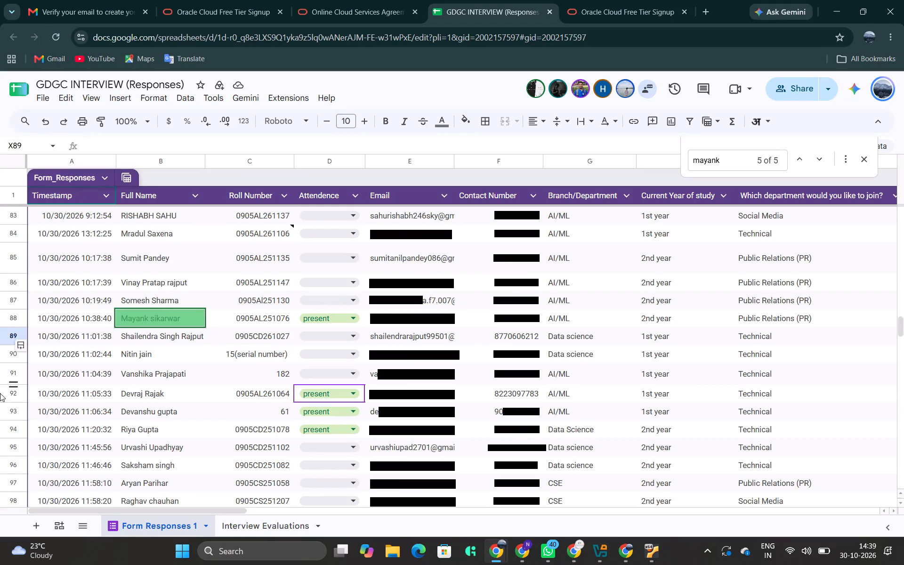
scroll(0, 393, down, 11)
scroll(0, 393, right, 1)
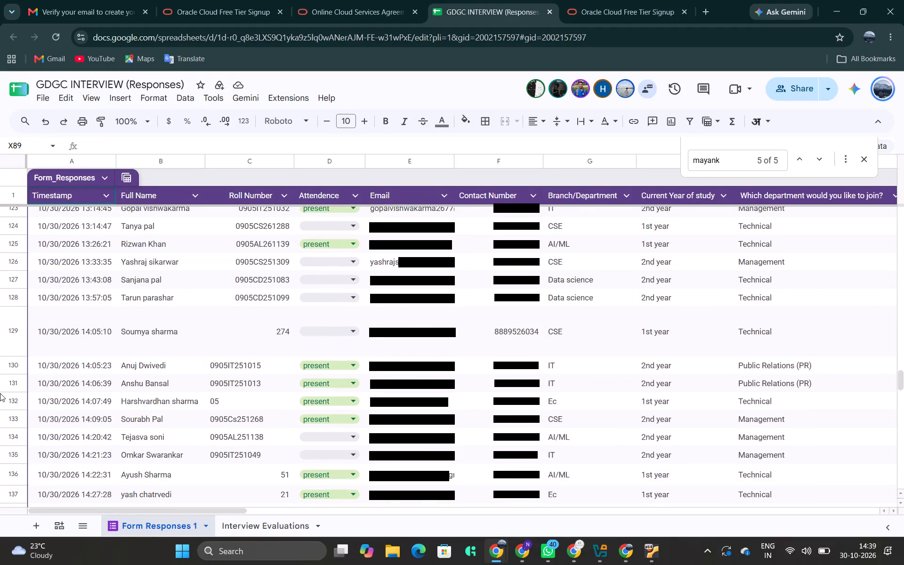
scroll(0, 393, right, 1)
scroll(76, 337, down, 4)
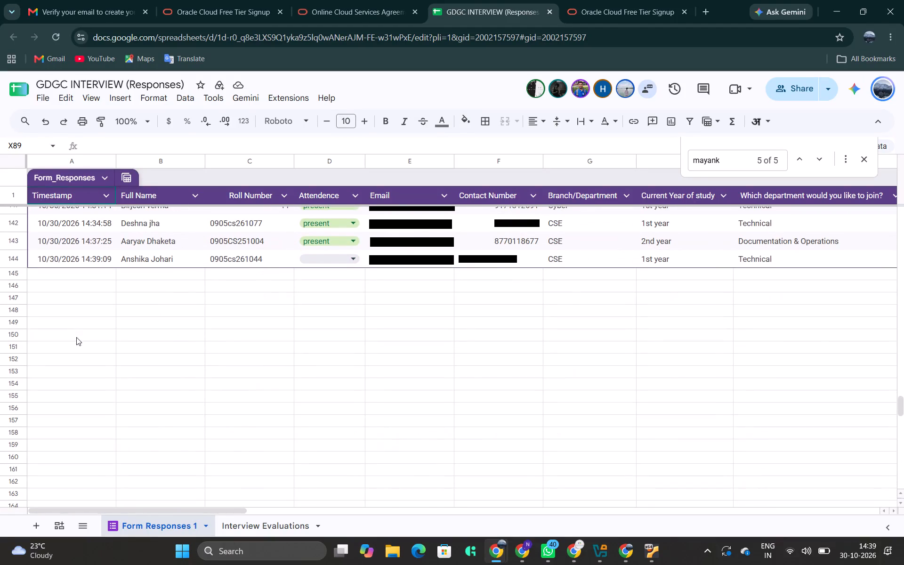
scroll(282, 328, up, 4)
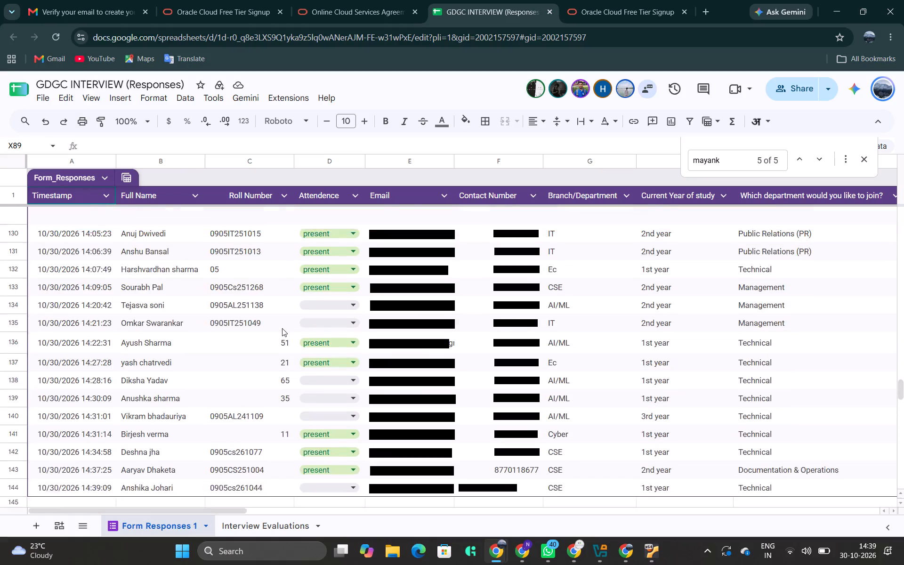
scroll(282, 328, up, 3)
scroll(282, 328, down, 1)
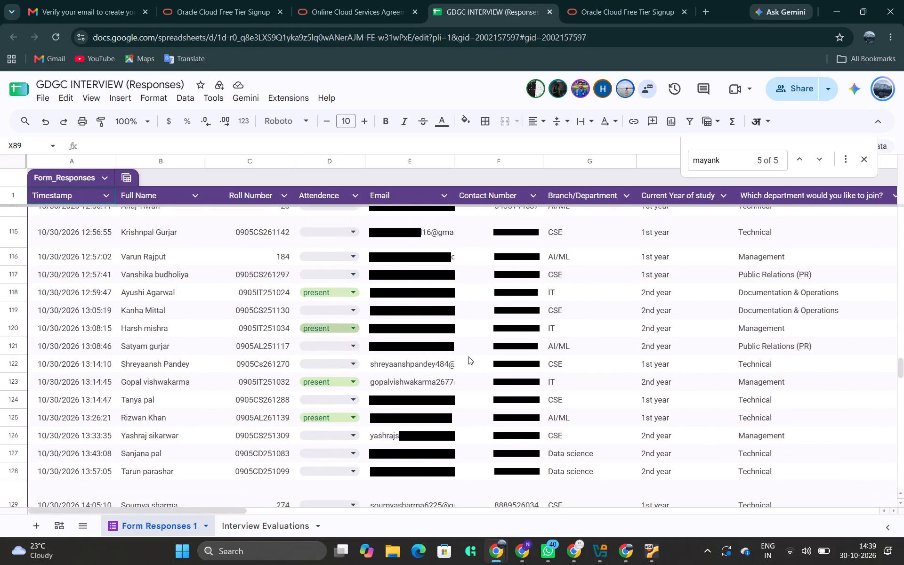
scroll(559, 363, left, 12)
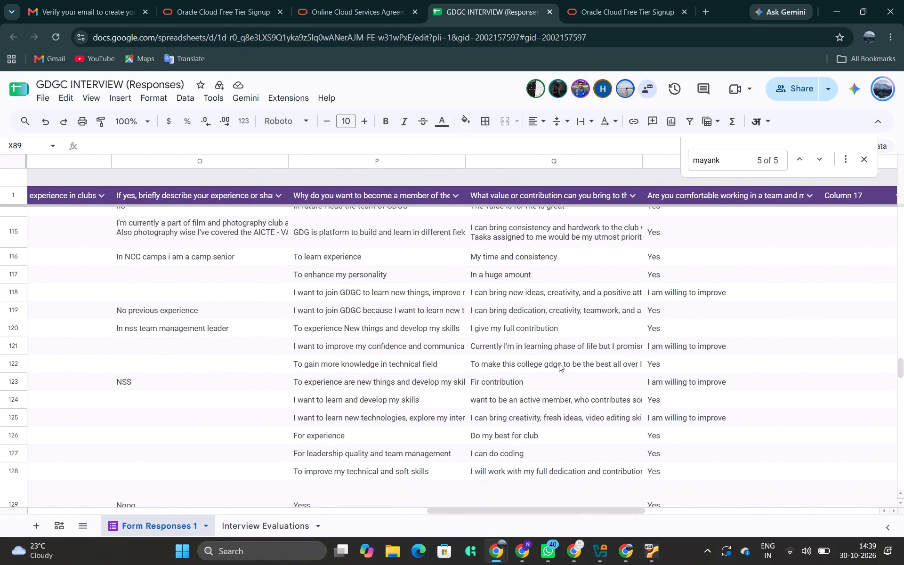
scroll(559, 363, left, 5)
scroll(559, 363, up, 5)
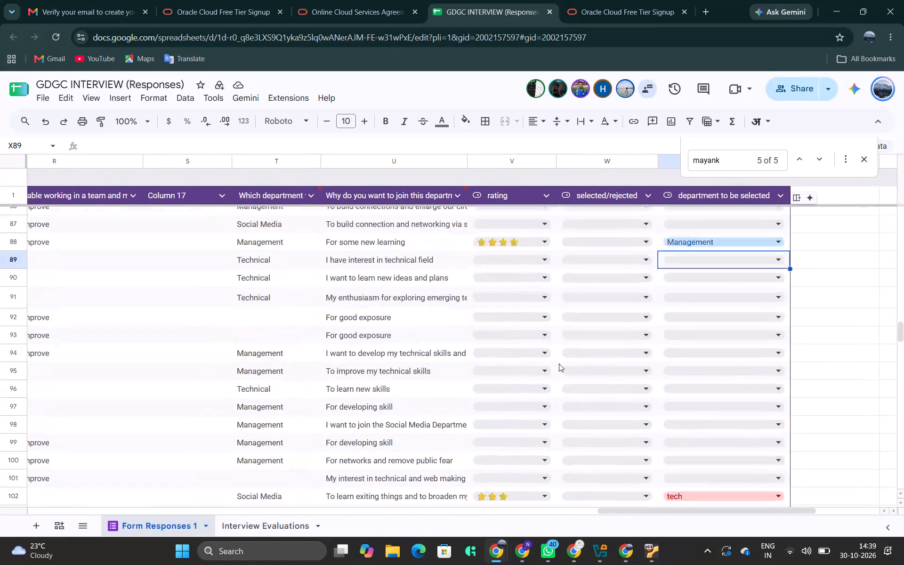
scroll(559, 363, up, 5)
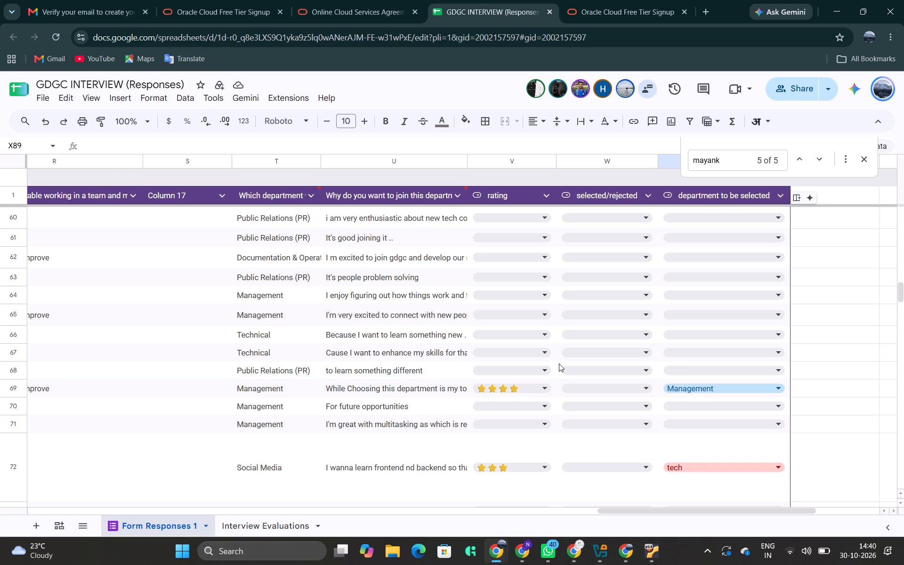
scroll(502, 394, right, 5)
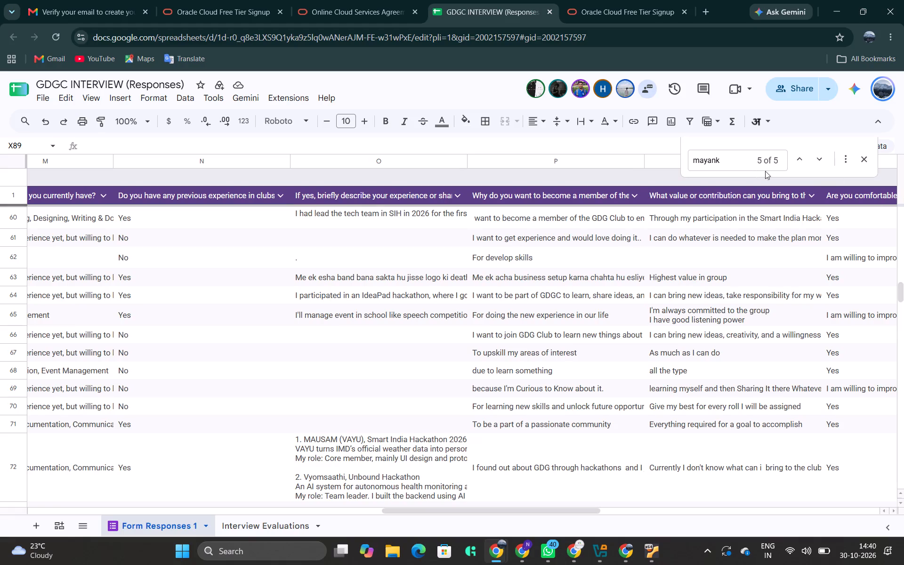
Search the responses for ayushi and open the rating choices for the matching applicant in row 118.
click(749, 164)
drag(749, 164, 661, 174)
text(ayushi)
scroll(661, 174, down, 2)
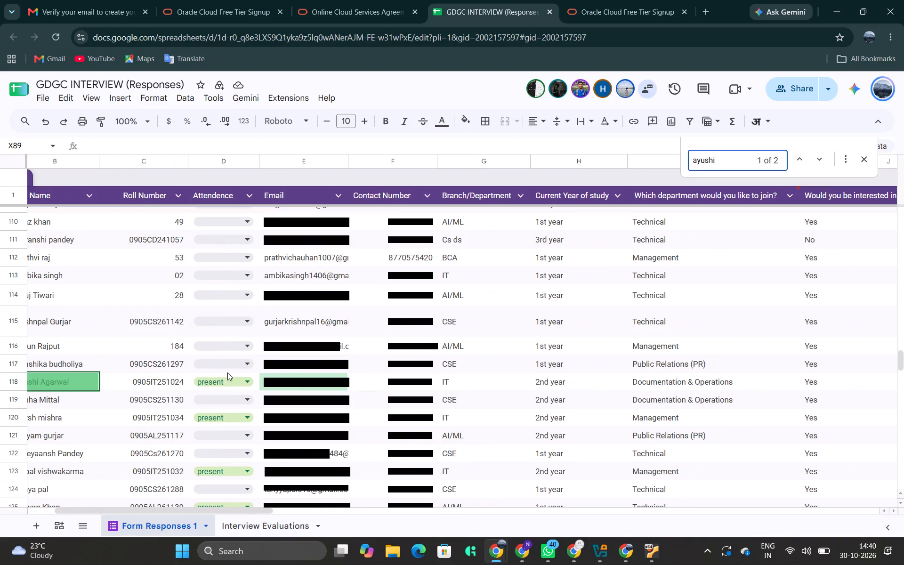
scroll(230, 384, left, 1)
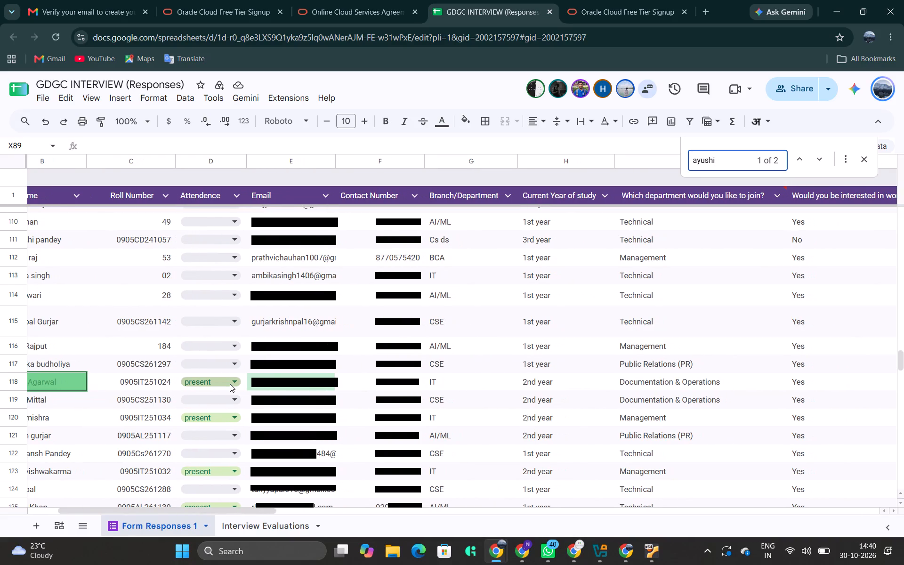
scroll(230, 384, left, 4)
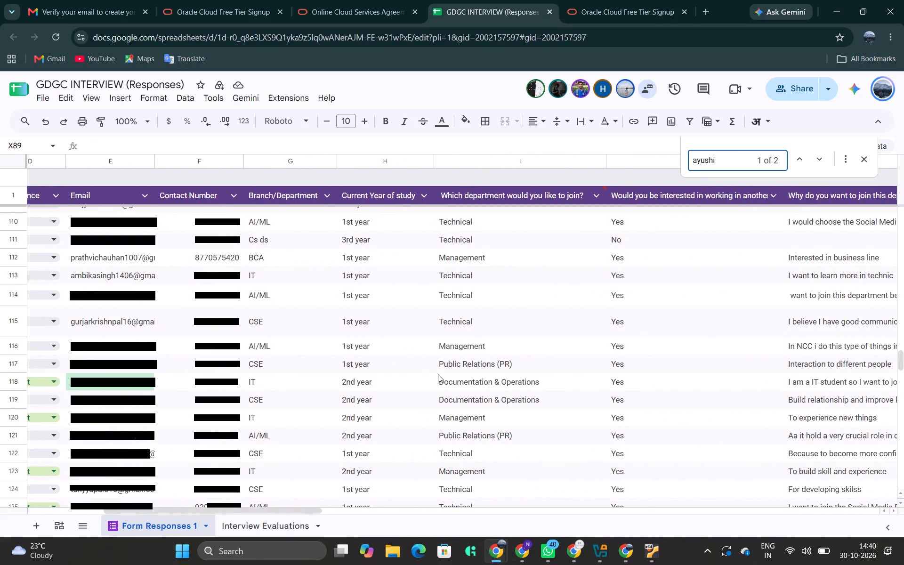
scroll(441, 382, left, 3)
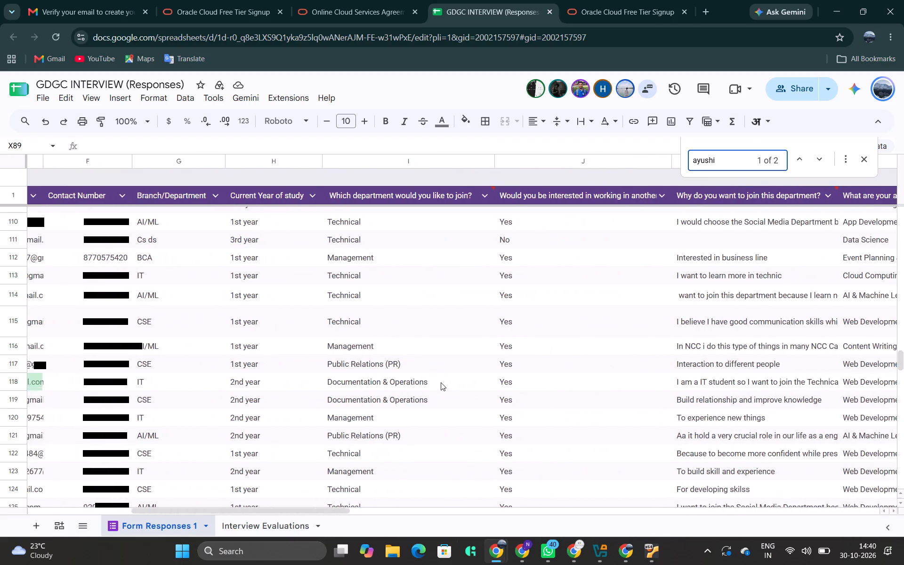
scroll(441, 382, left, 4)
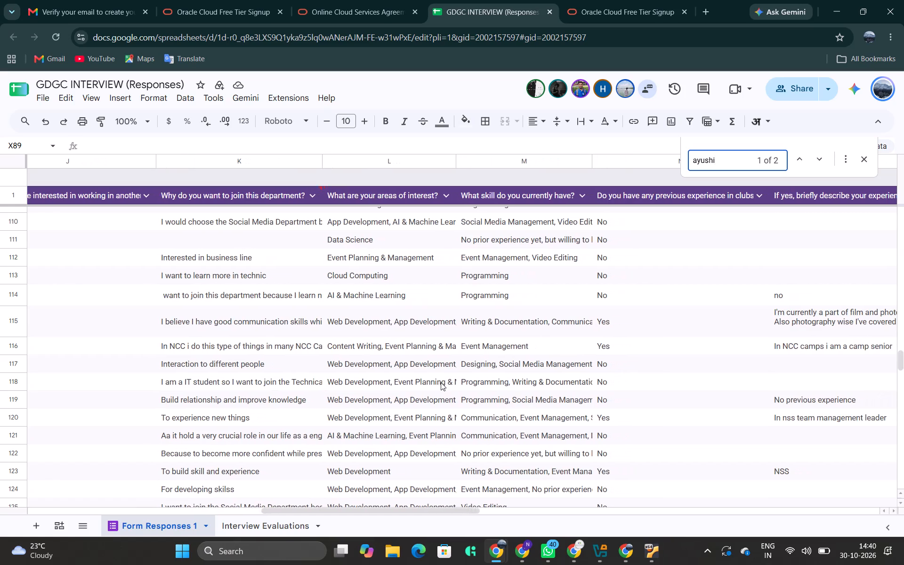
scroll(441, 382, left, 9)
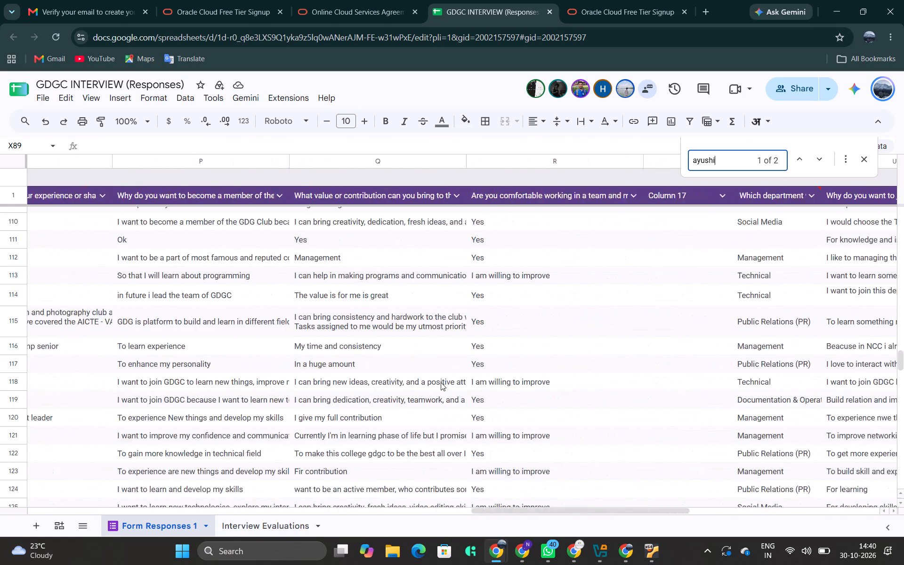
scroll(441, 382, left, 4)
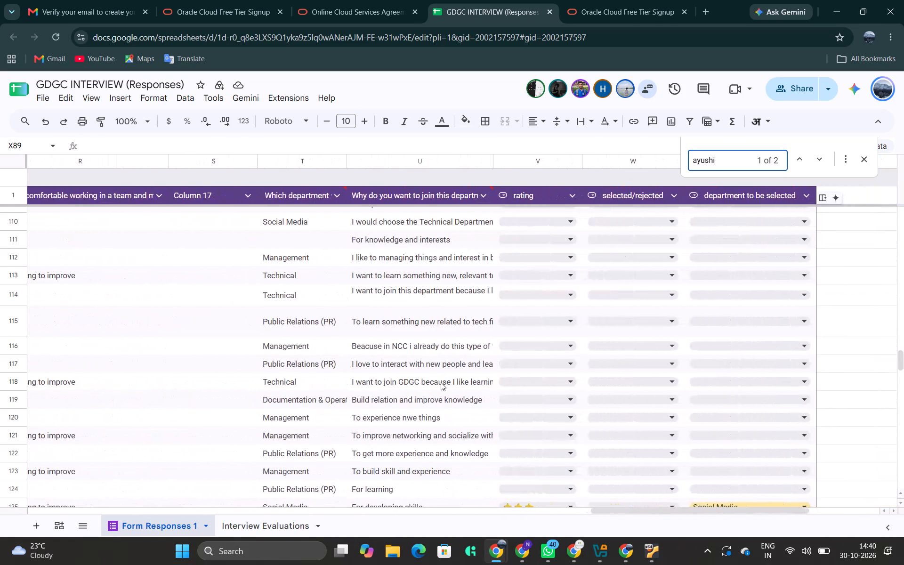
click(509, 382)
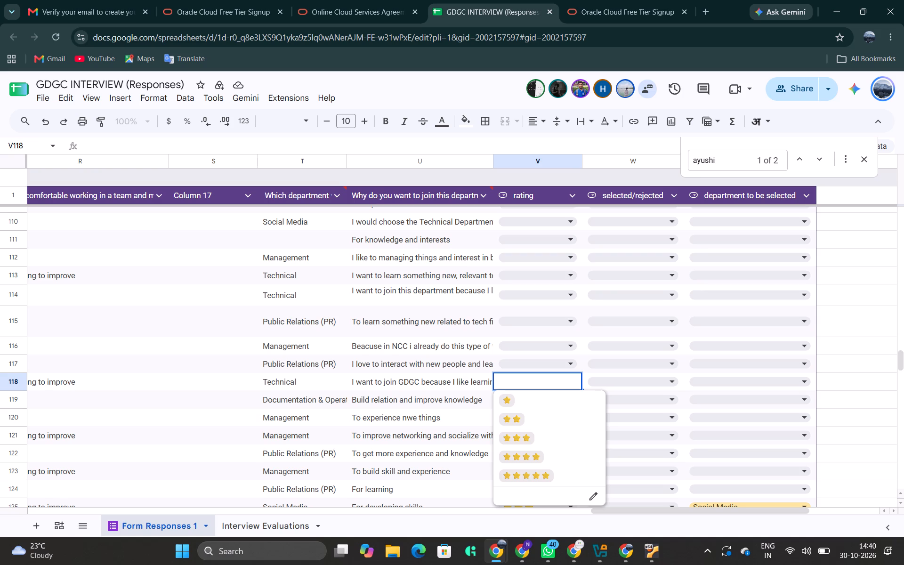
drag(751, 159, 547, 175)
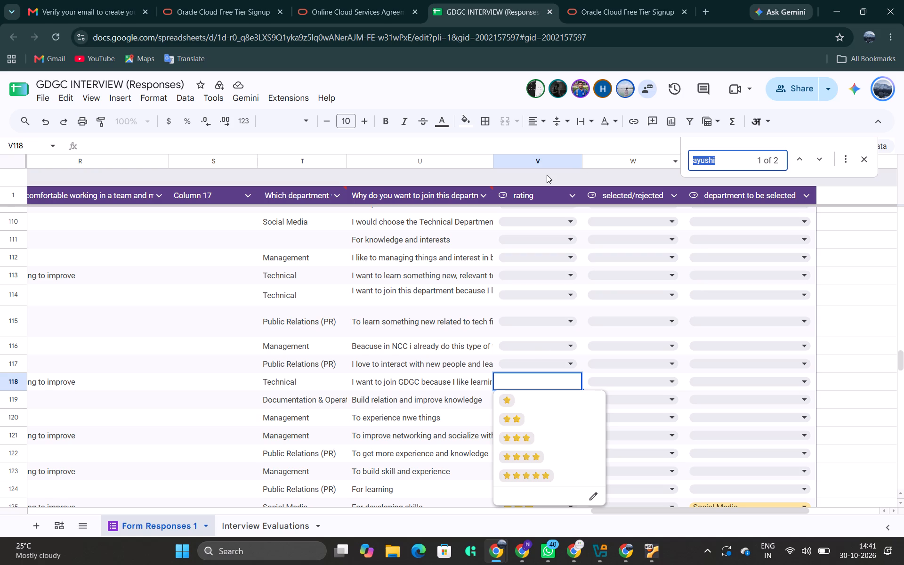
key(BackSpace)
key(BackSpace)
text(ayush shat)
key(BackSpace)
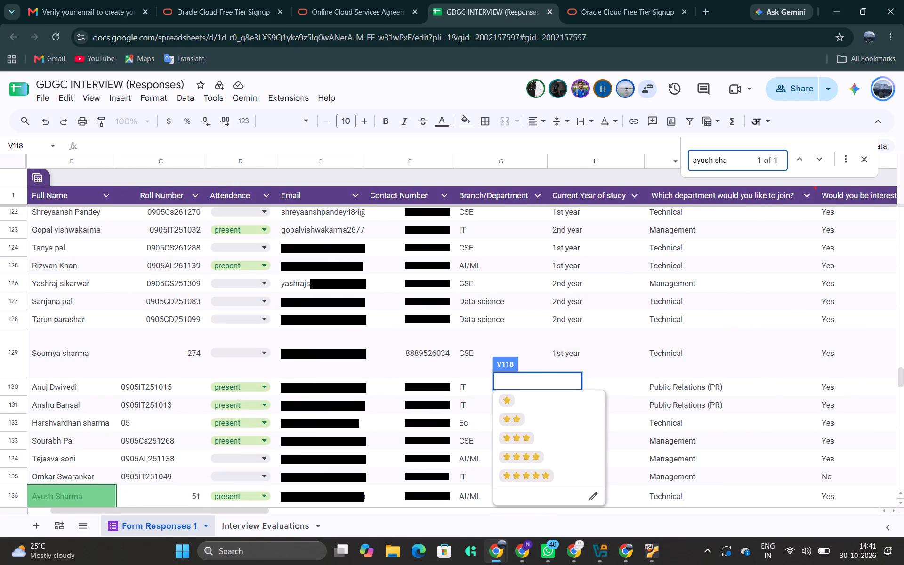
scroll(131, 397, down, 2)
scroll(131, 397, left, 1)
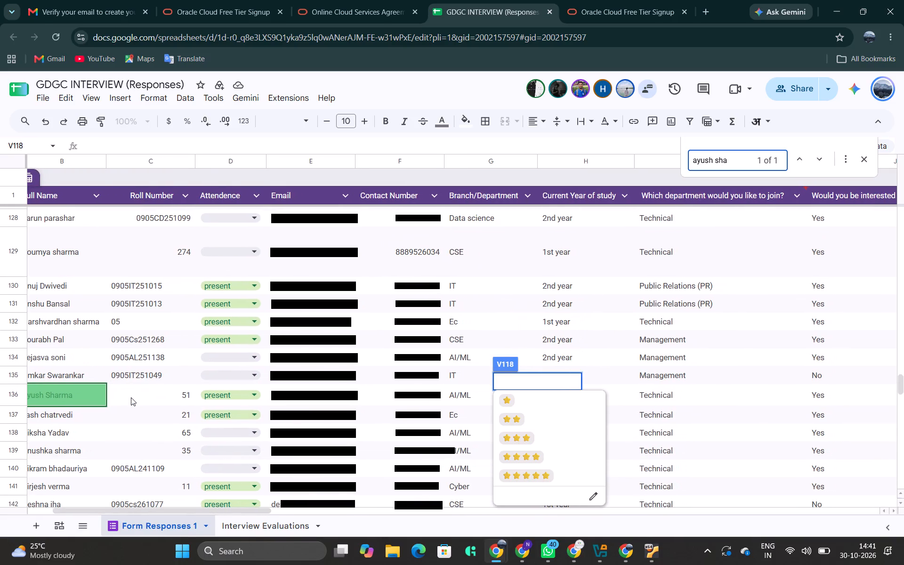
Go through the row 136 applicant's answers across to the rating and selection columns.
click(131, 397)
click(292, 393)
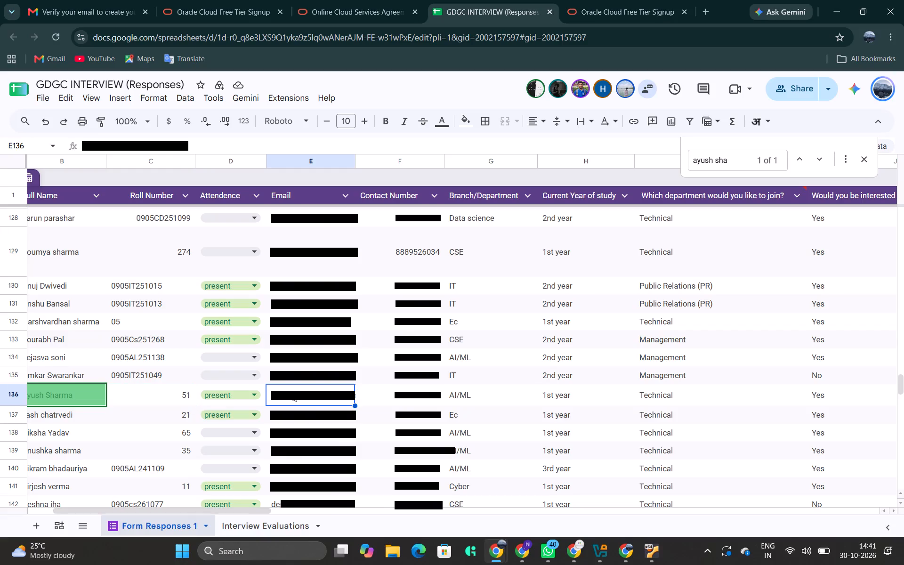
key(Right)
key(Right)
key(Right)
key(Right)
key(Right)
key(Right)
key(Right)
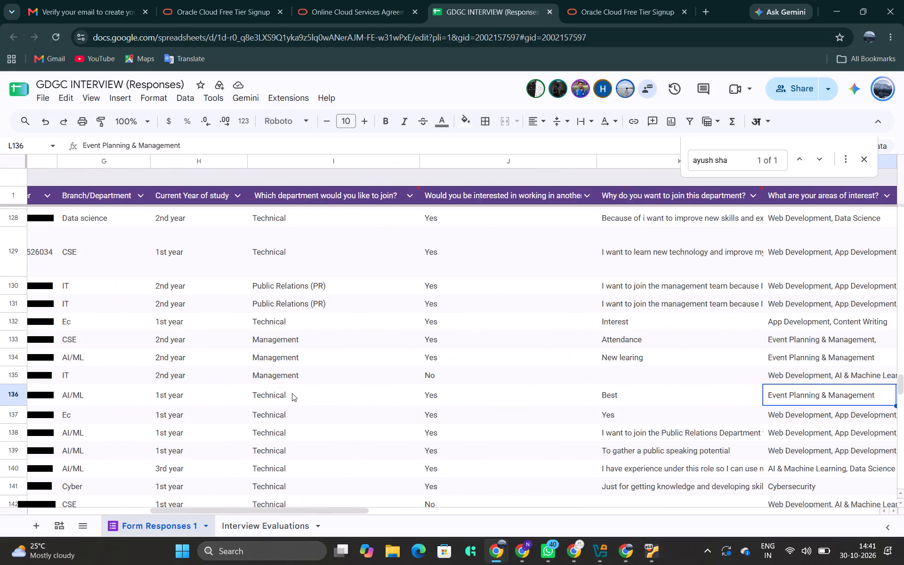
key(Right)
key(Right)
key(Right)
key(Right)
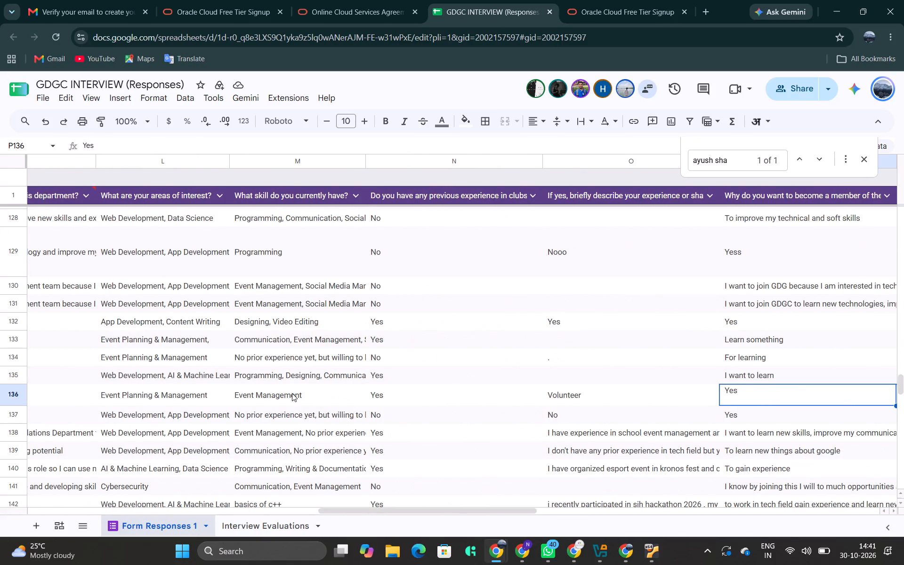
key(Right)
key(Right)
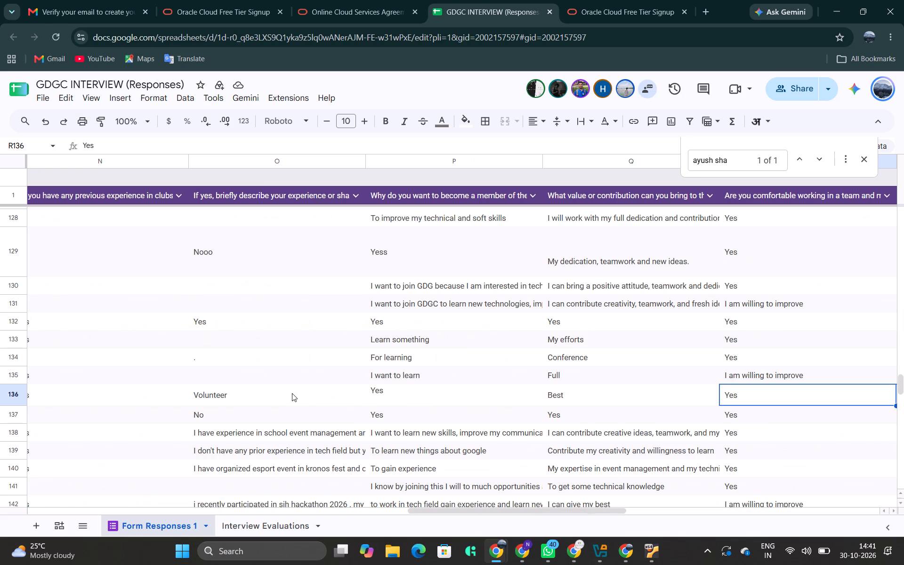
key(Right)
key(Right)
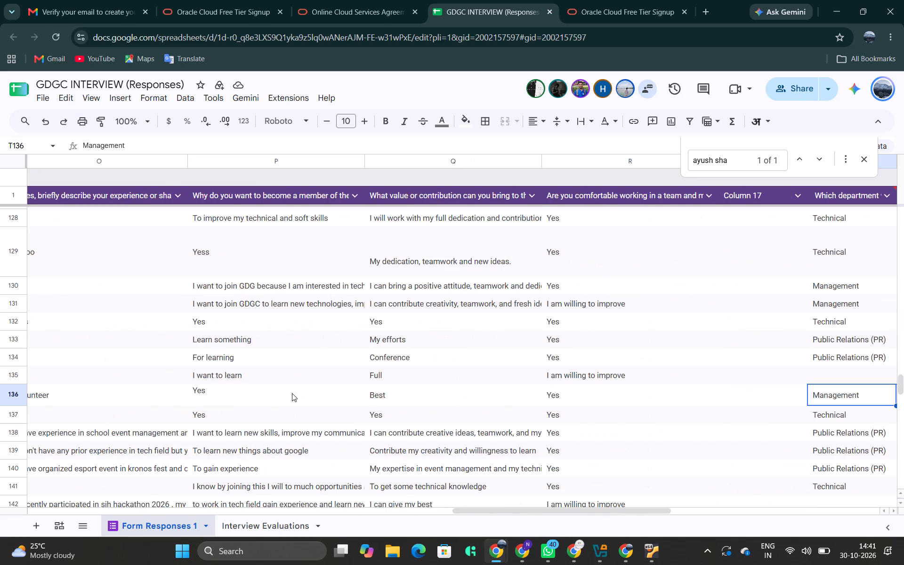
key(Right)
key(Right)
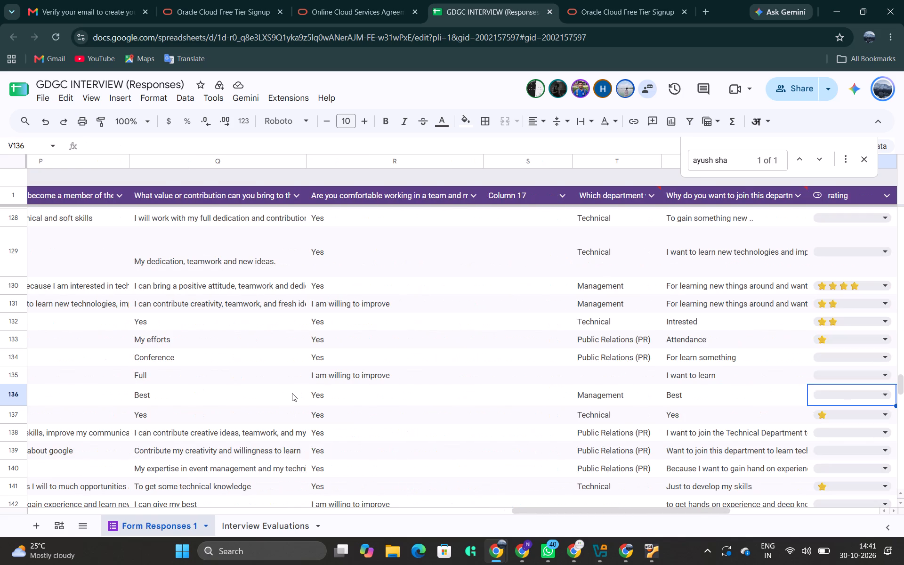
key(Right)
key(Left)
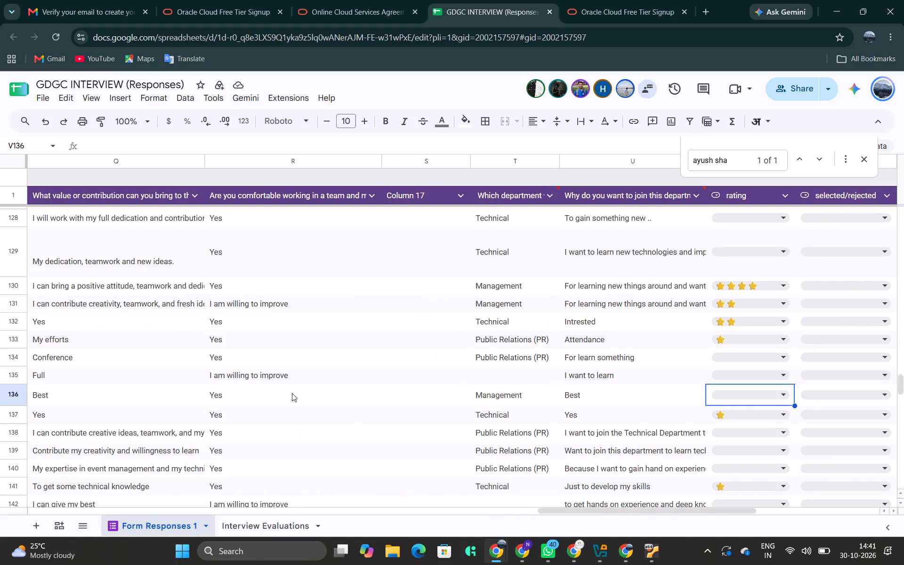
Search the responses for devraj and check the evaluation columns in the matching applicant's row 92.
drag(731, 165, 545, 180)
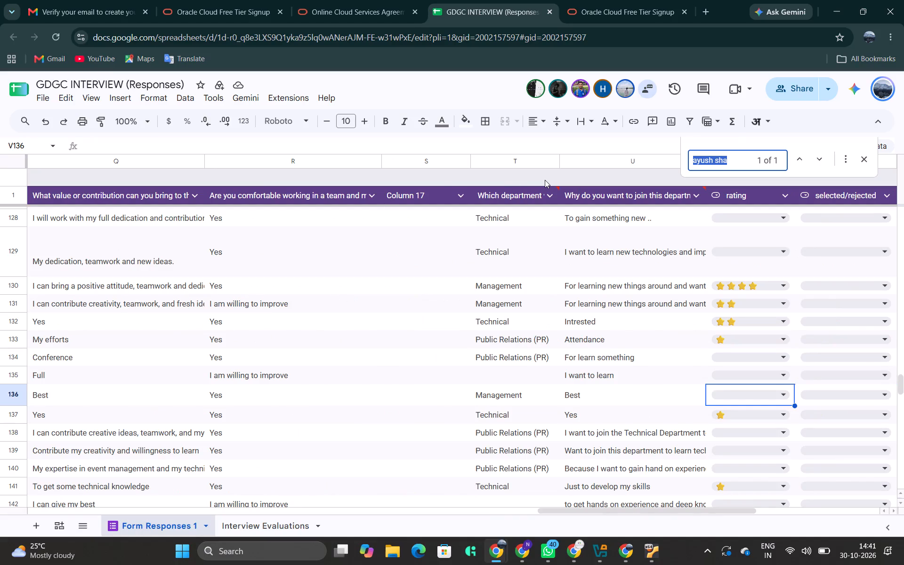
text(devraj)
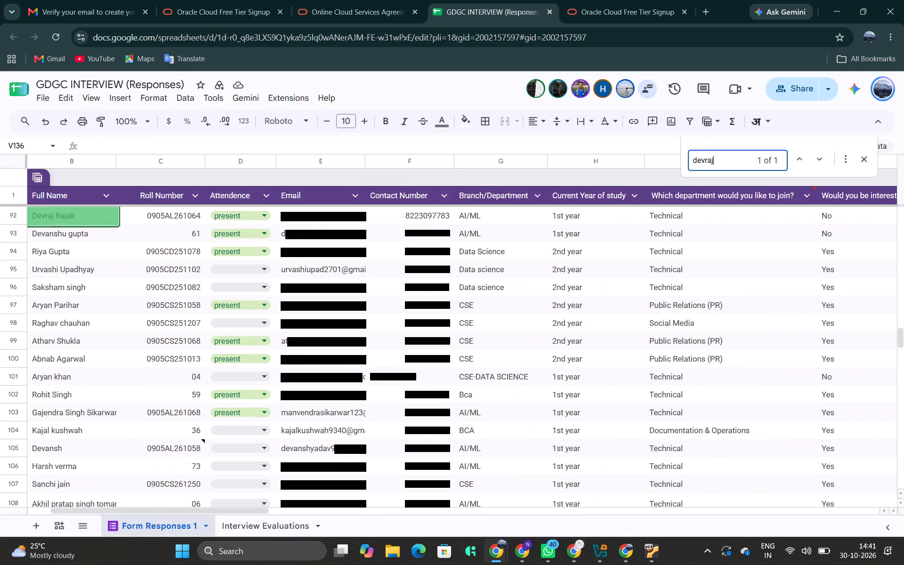
scroll(199, 232, up, 1)
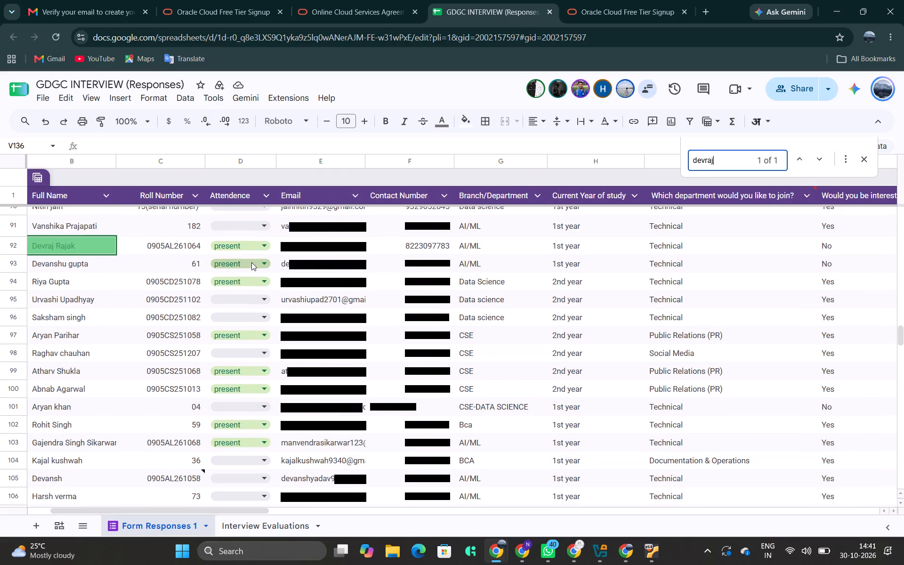
scroll(352, 254, left, 1)
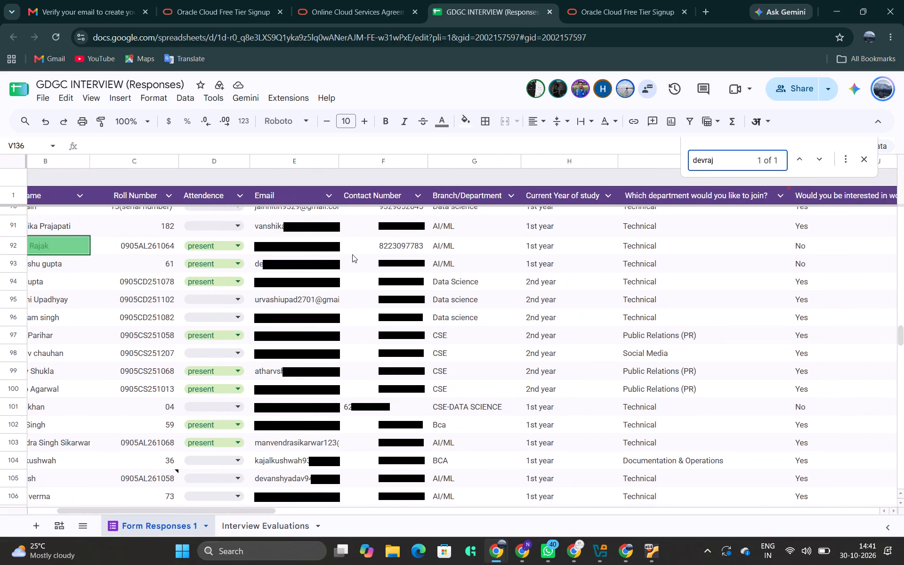
scroll(352, 254, left, 6)
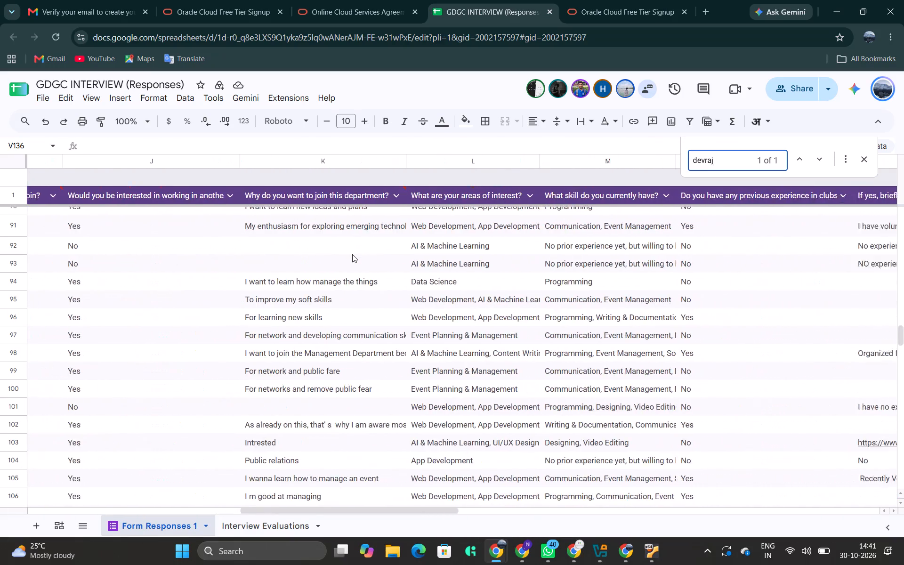
scroll(352, 254, left, 4)
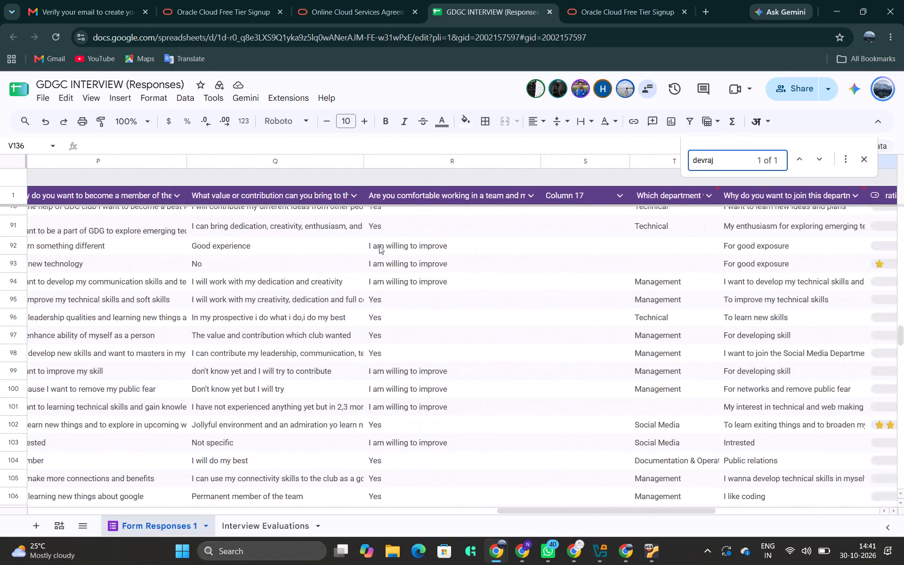
scroll(402, 243, left, 5)
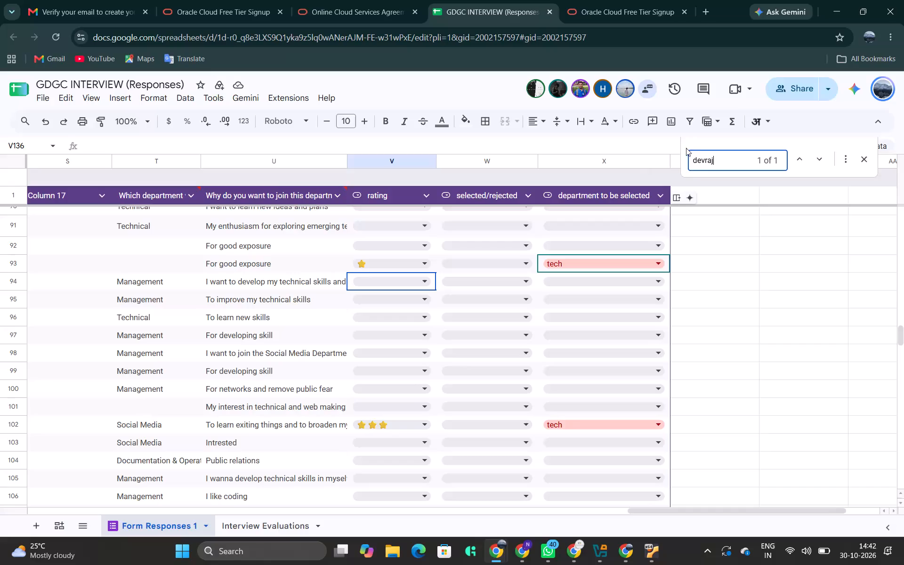
drag(735, 161, 599, 192)
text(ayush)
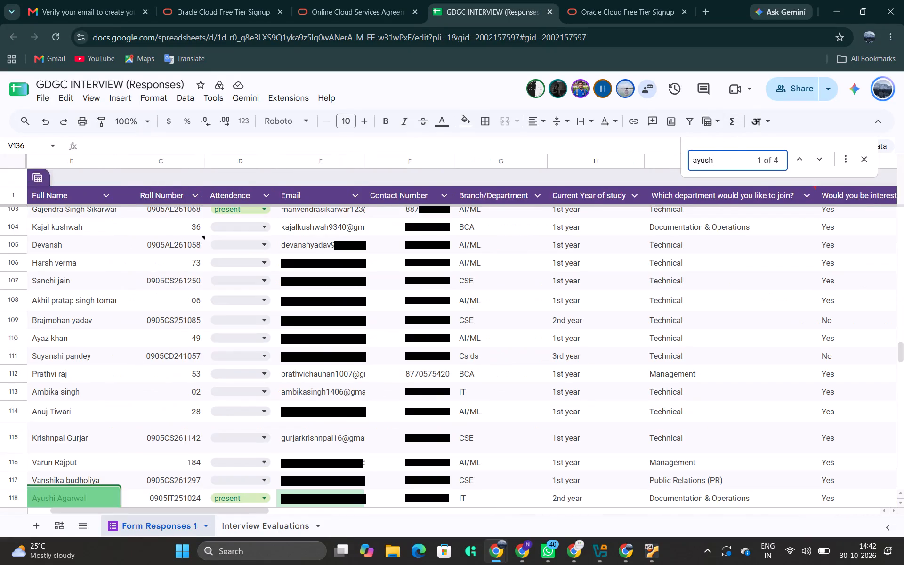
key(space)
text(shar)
scroll(299, 307, down, 1)
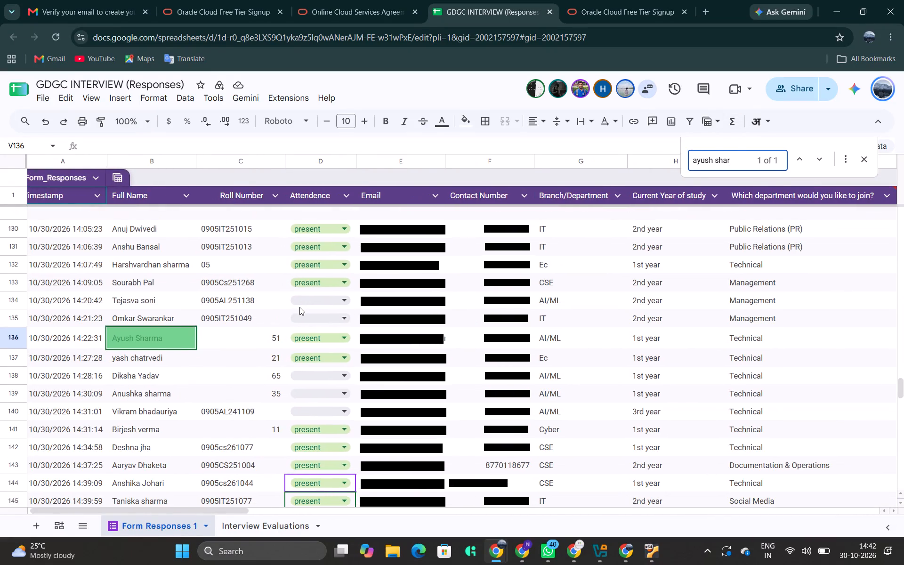
click(240, 333)
key(Right)
key(Right)
key(Right)
key(Right)
key(Right)
key(Right)
key(Right)
key(Right)
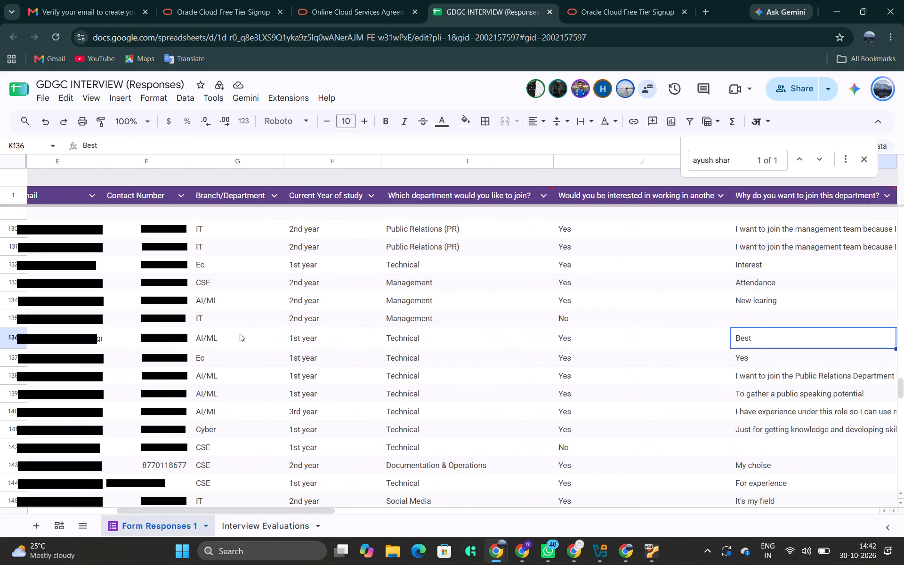
key(Right)
key(Right)
key(Right)
key(Right)
key(Right)
key(Right)
key(Right)
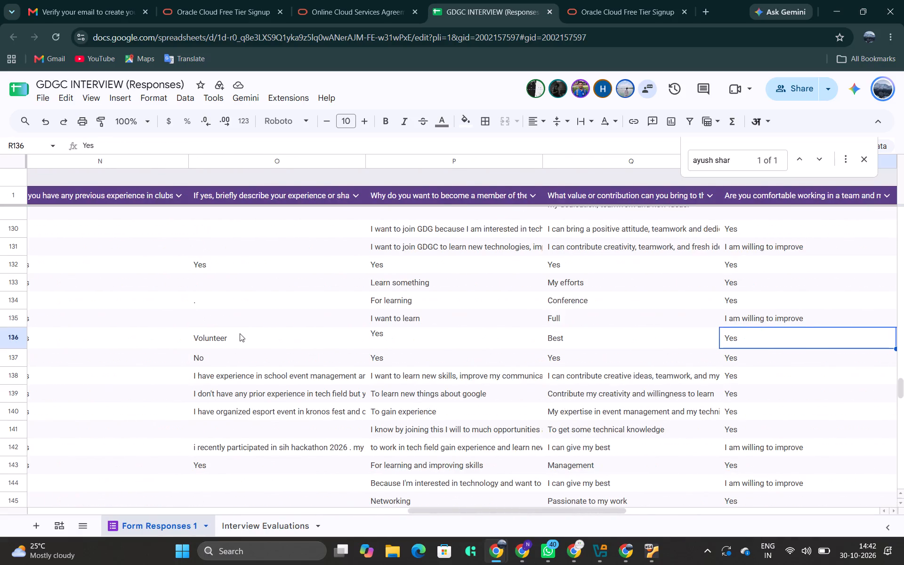
key(Right)
key(Right)
key(Right)
key(Right)
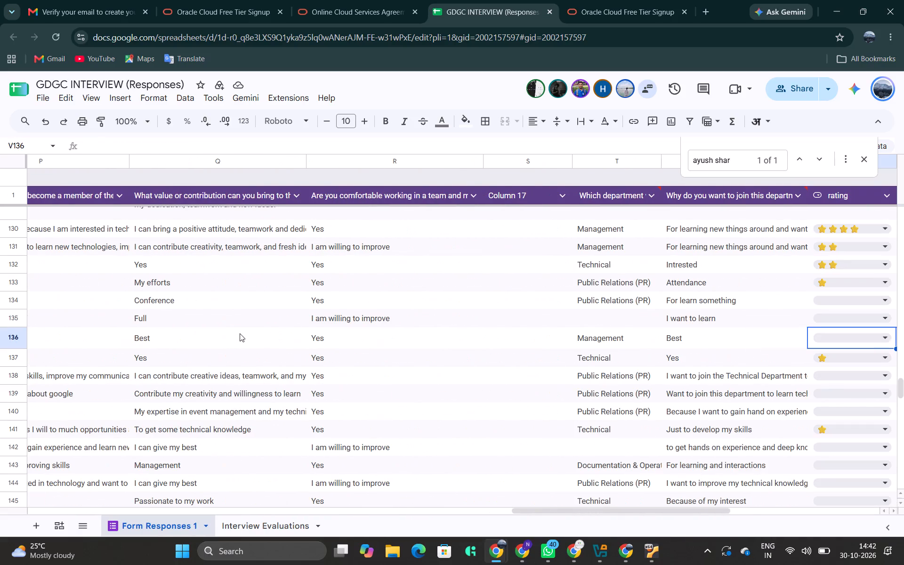
click(852, 338)
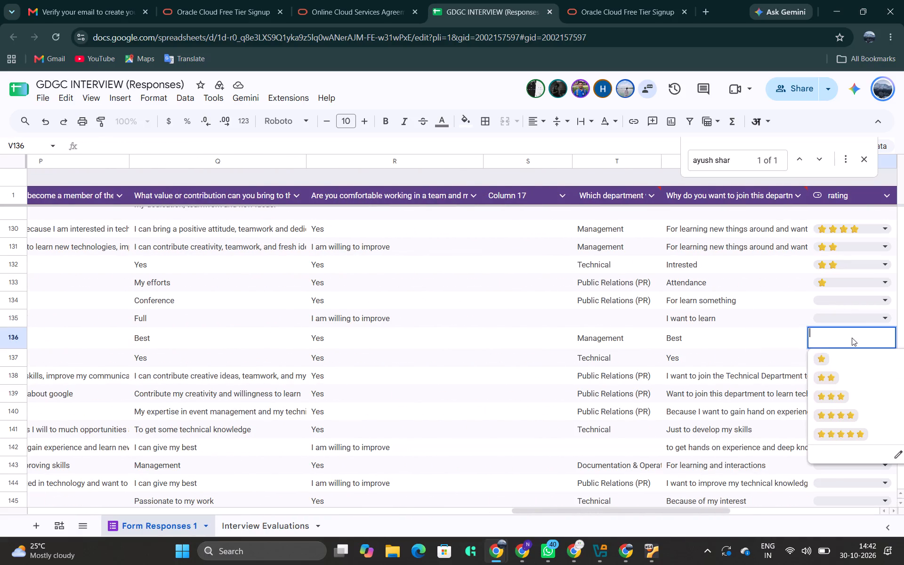
click(836, 397)
Set the department to be selected for the row 136 applicant to Management.
scroll(836, 397, left, 3)
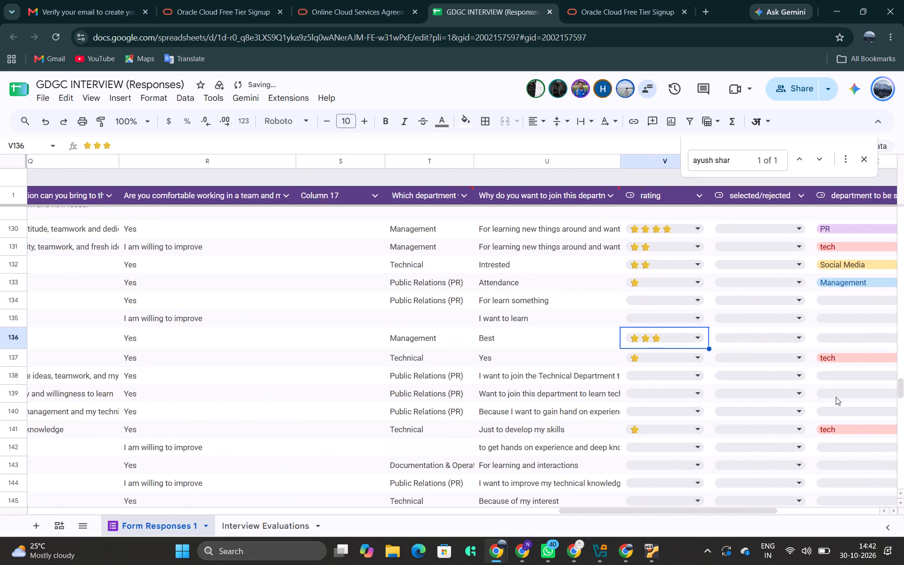
scroll(836, 397, left, 1)
click(831, 338)
click(802, 419)
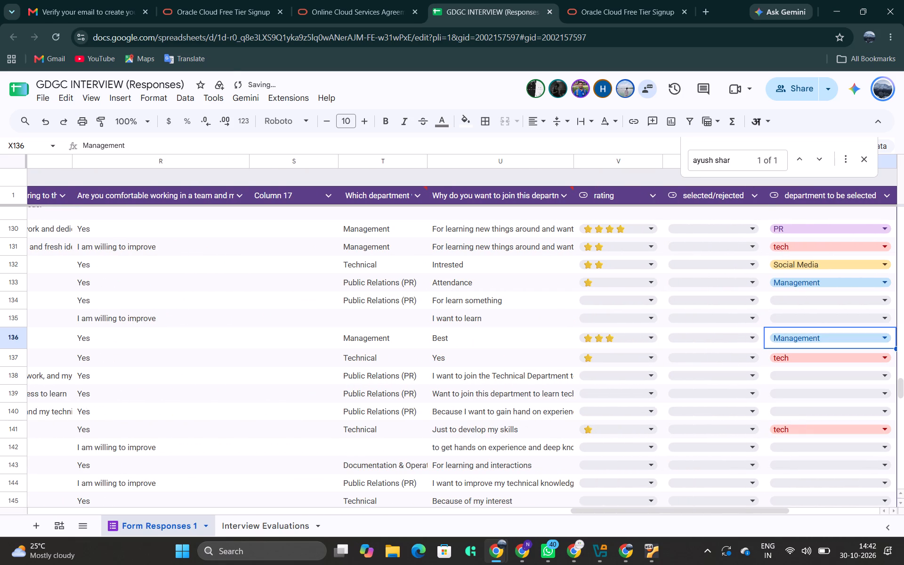
Search the responses for devraj to bring up the matching applicant's row.
drag(734, 158, 559, 183)
key(BackSpace)
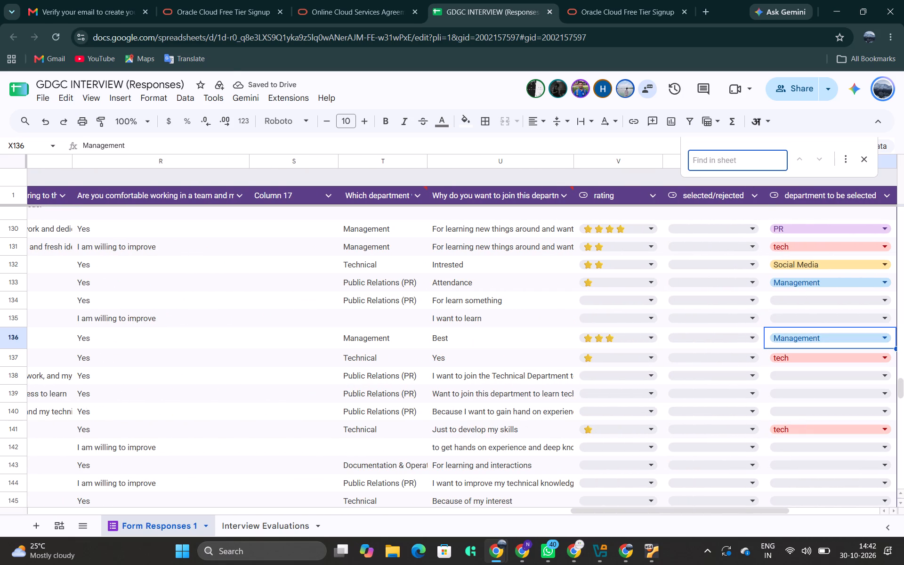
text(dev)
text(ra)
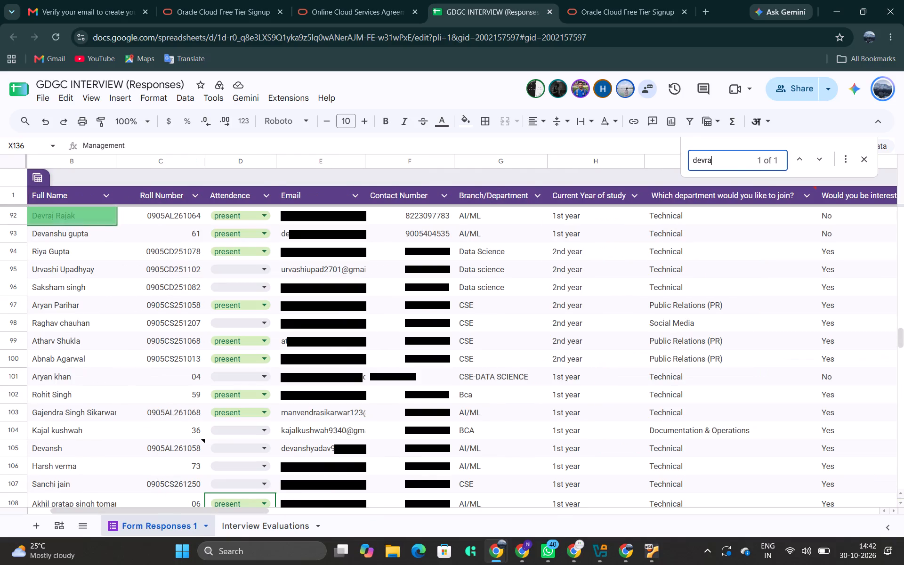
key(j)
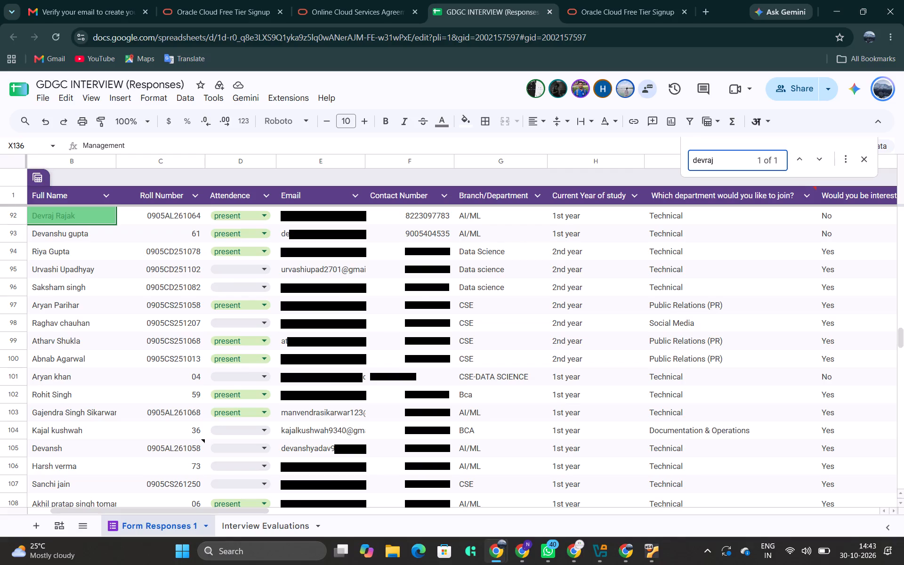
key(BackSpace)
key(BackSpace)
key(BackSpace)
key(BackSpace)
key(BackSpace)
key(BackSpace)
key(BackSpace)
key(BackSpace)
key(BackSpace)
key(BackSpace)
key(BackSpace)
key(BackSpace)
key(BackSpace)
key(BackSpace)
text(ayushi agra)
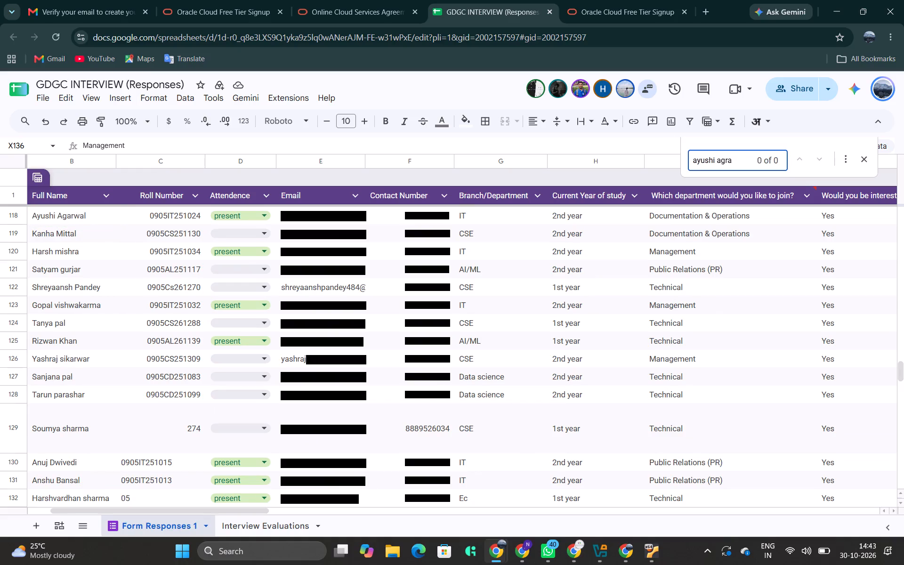
drag(274, 353, 396, 322)
scroll(396, 322, right, 8)
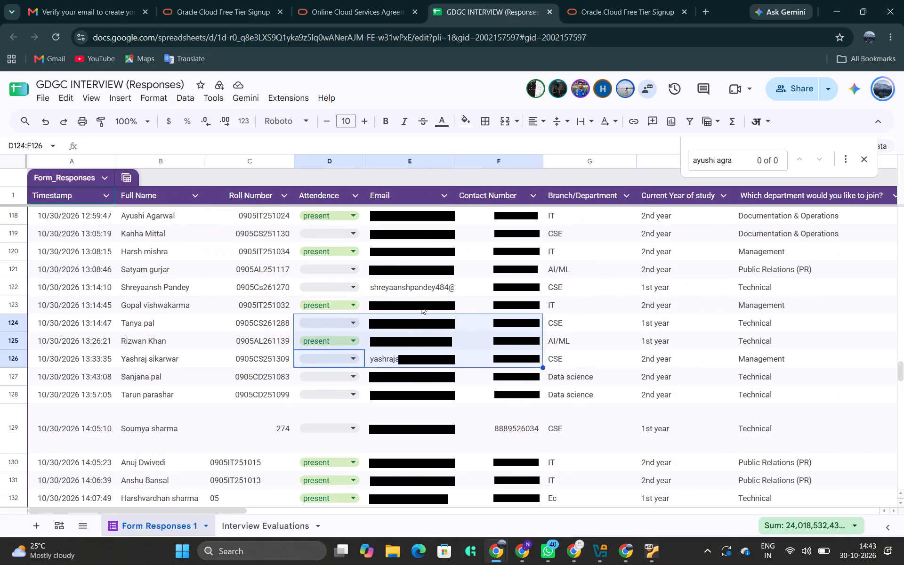
click(738, 164)
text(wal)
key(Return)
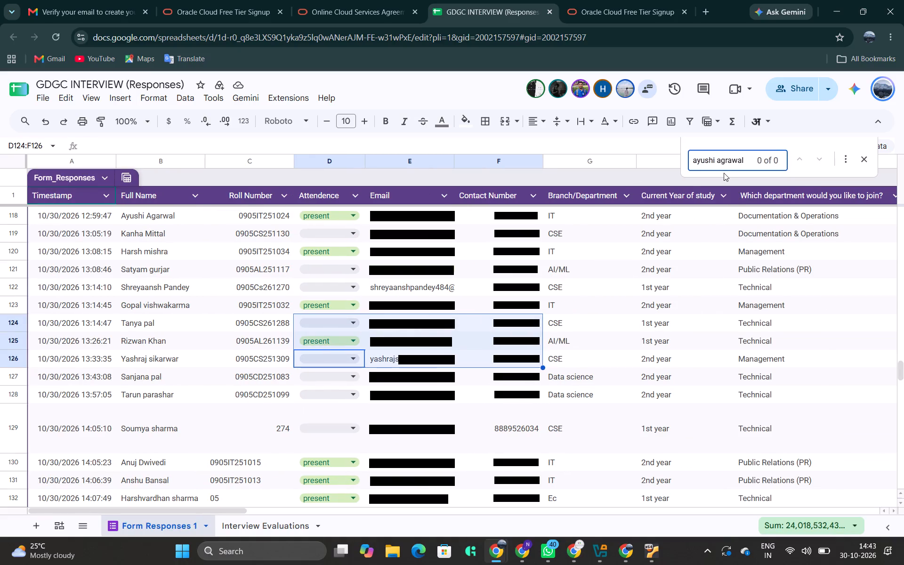
drag(748, 161, 621, 185)
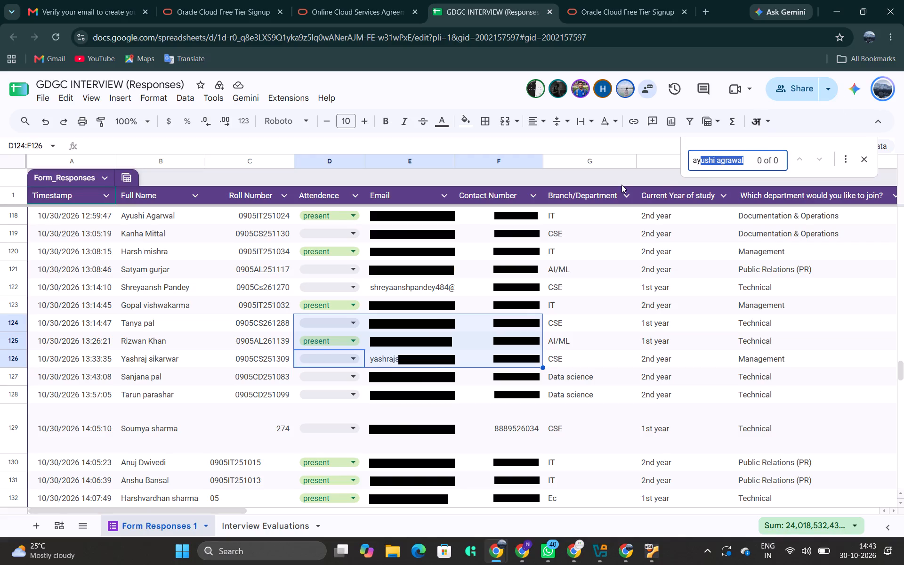
key(BackSpace)
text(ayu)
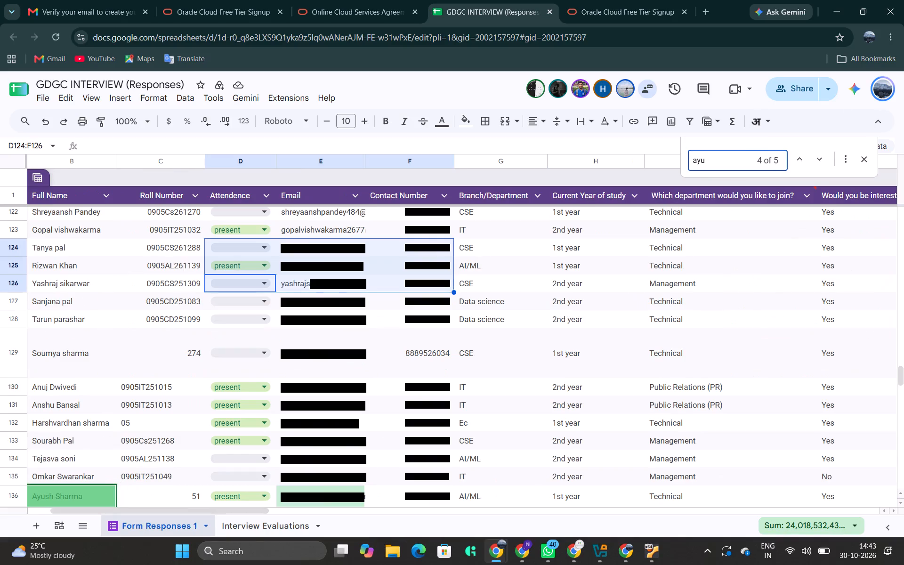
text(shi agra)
scroll(269, 250, up, 1)
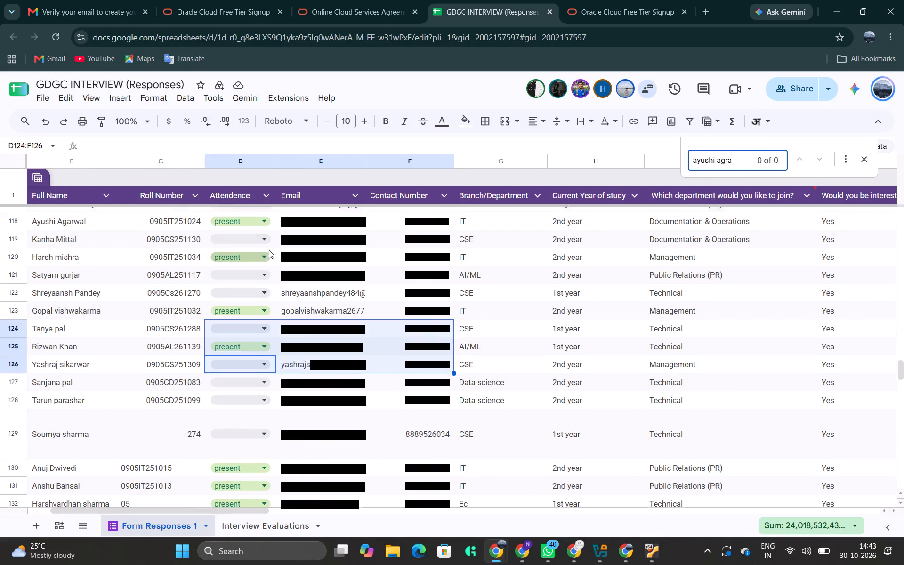
scroll(269, 250, up, 1)
Set the rating of the applicant in row 118 to three stars.
click(302, 264)
key(Right)
key(Right)
key(Right)
key(Right)
key(Right)
key(Right)
key(Right)
key(Right)
key(Right)
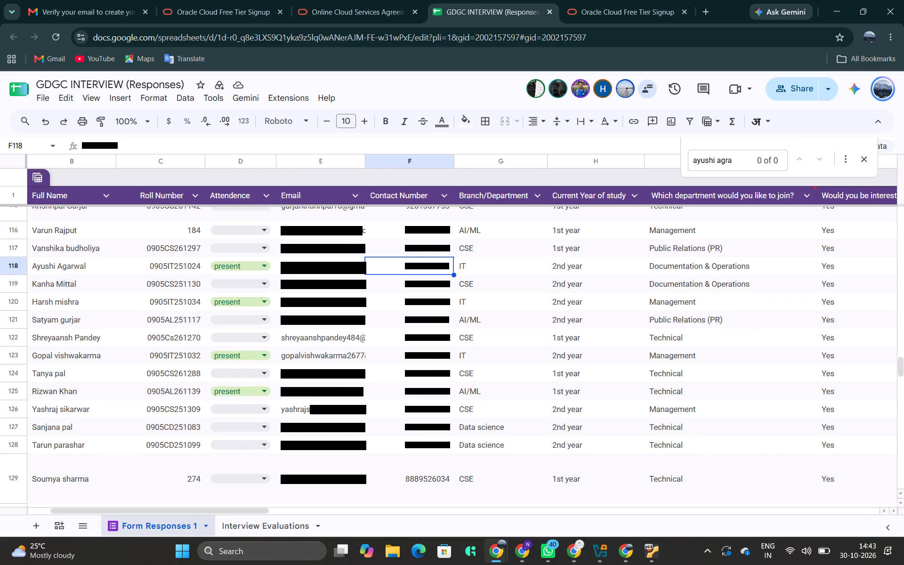
key(Right)
key(Right)
key(Right)
key(Right)
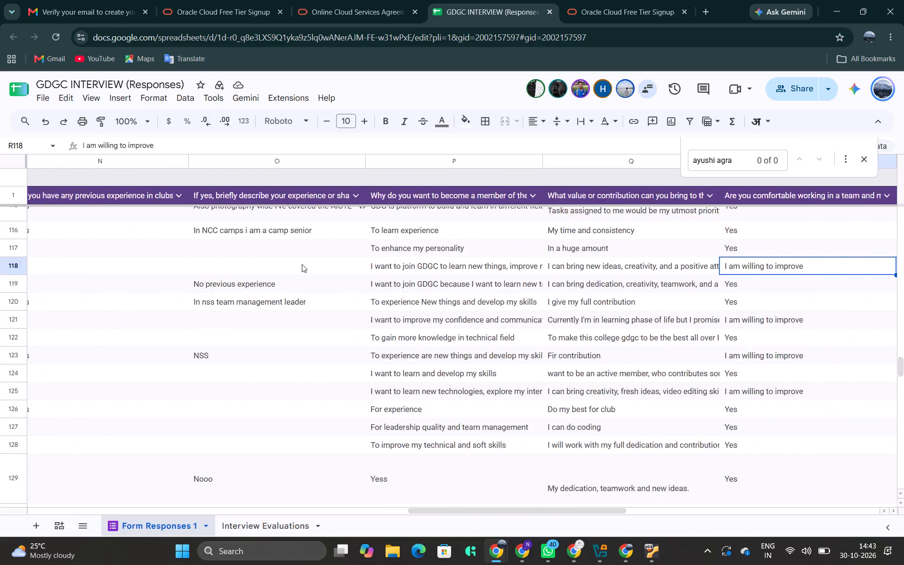
key(Right)
key(Right)
key(Right)
key(Right)
key(Right)
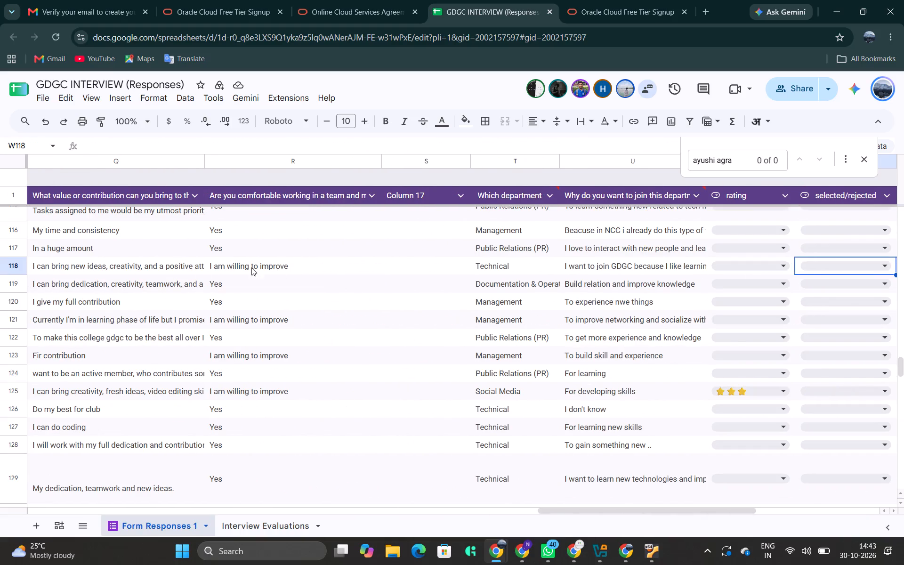
click(733, 266)
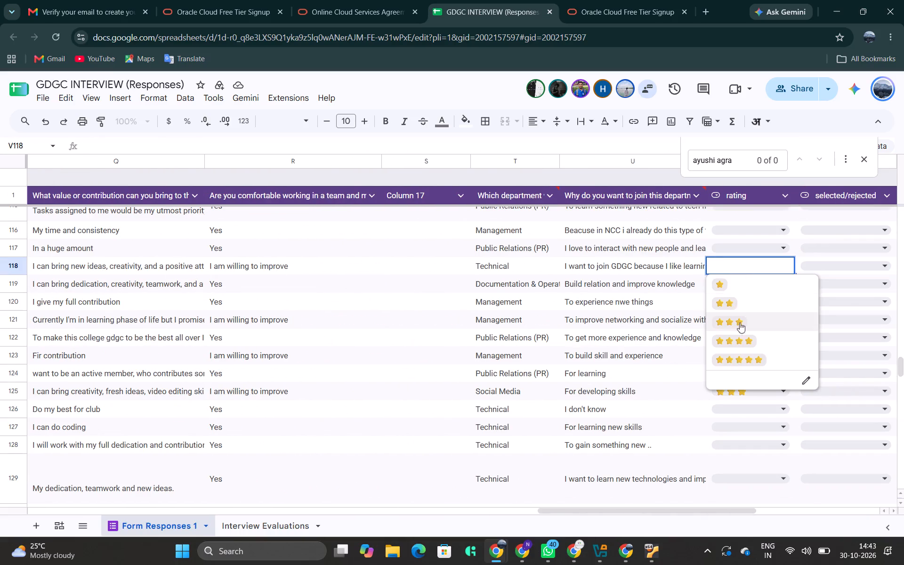
click(740, 330)
Set the department to be selected for the row 118 applicant to Tech-doc.
click(853, 273)
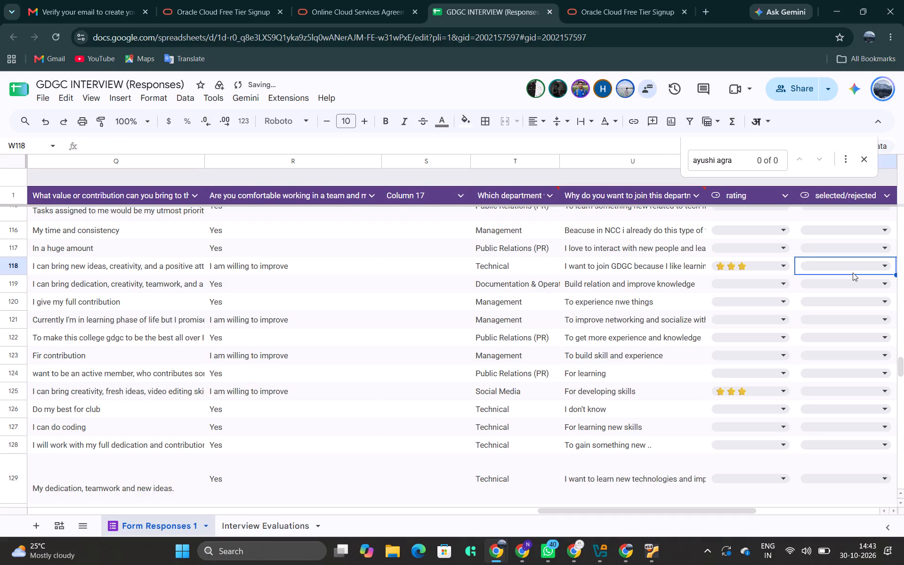
key(Right)
click(856, 267)
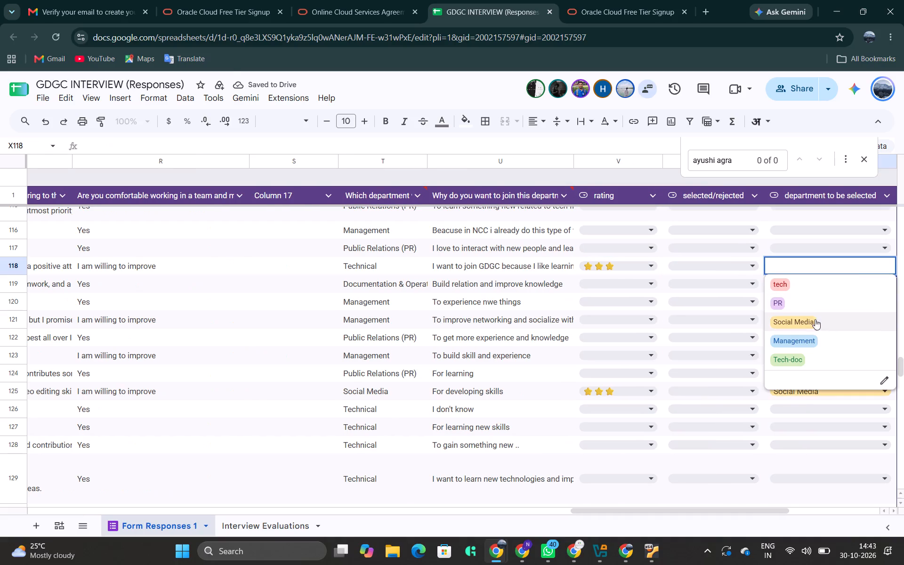
click(803, 352)
Search the responses for devraj and set the matching row 92 applicant's department to be selected to tech.
drag(742, 161, 539, 195)
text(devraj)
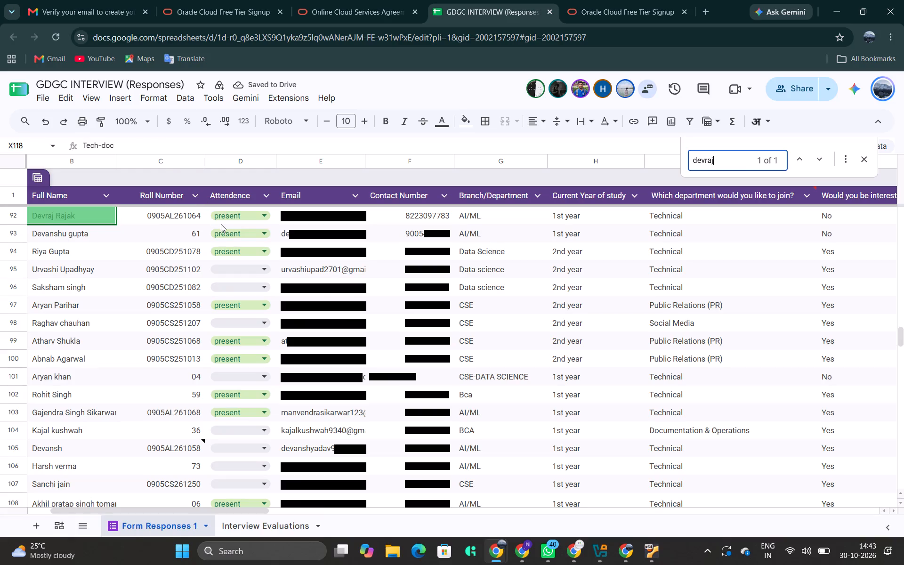
click(182, 218)
key(Right)
key(Right)
key(Right)
key(Right)
key(Right)
key(Right)
key(Right)
key(Right)
key(Right)
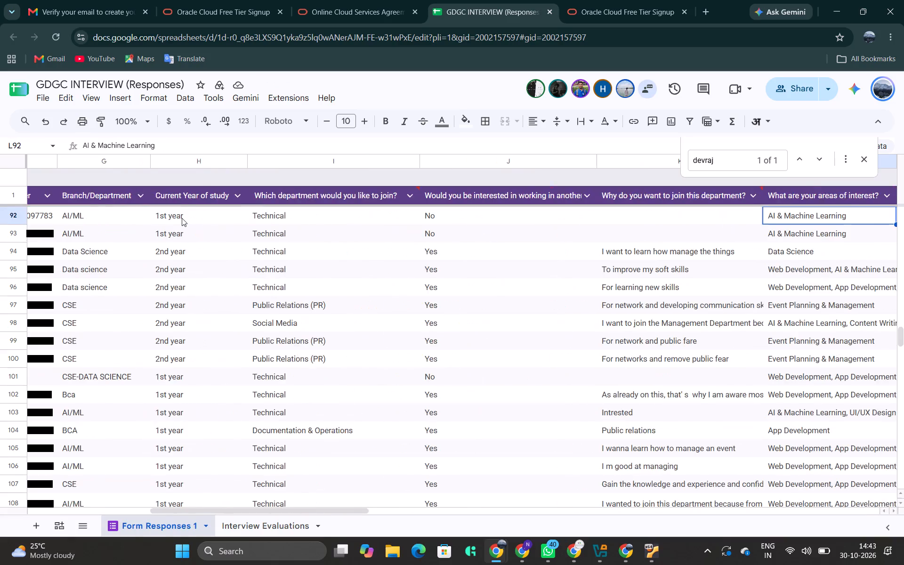
key(Right)
key(Right)
key(Right)
key(Right)
key(Right)
key(Right)
key(Right)
key(Right)
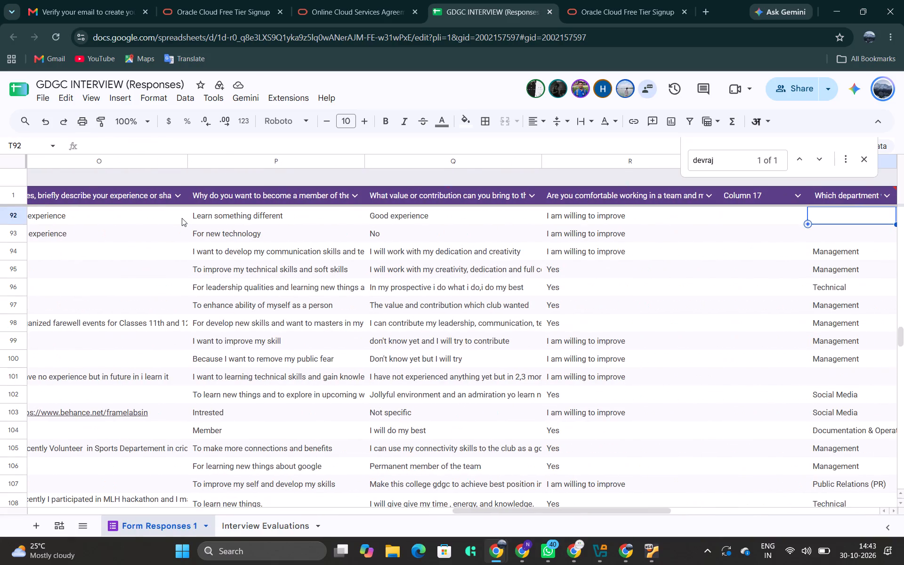
scroll(182, 218, up, 2)
key(Right)
key(Right)
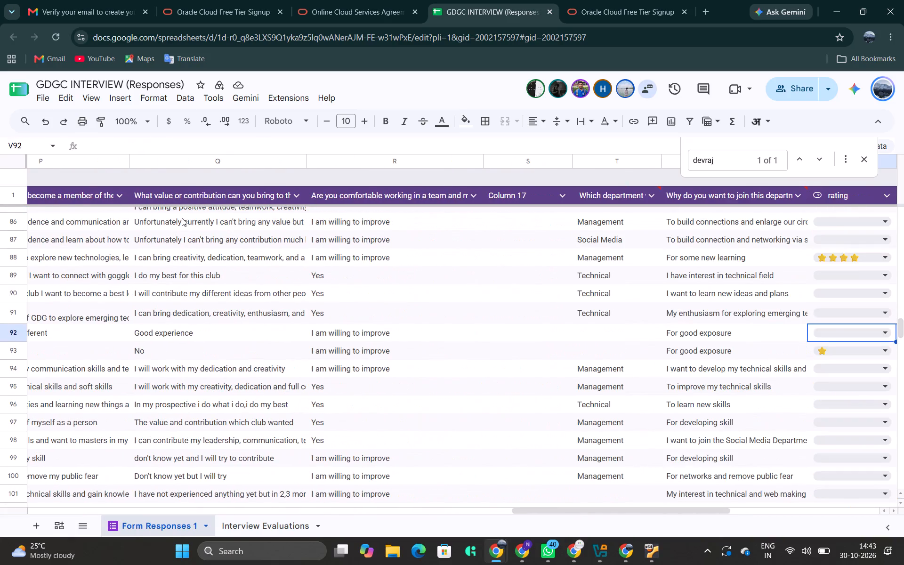
key(Right)
key(Right)
key(Left)
key(Left)
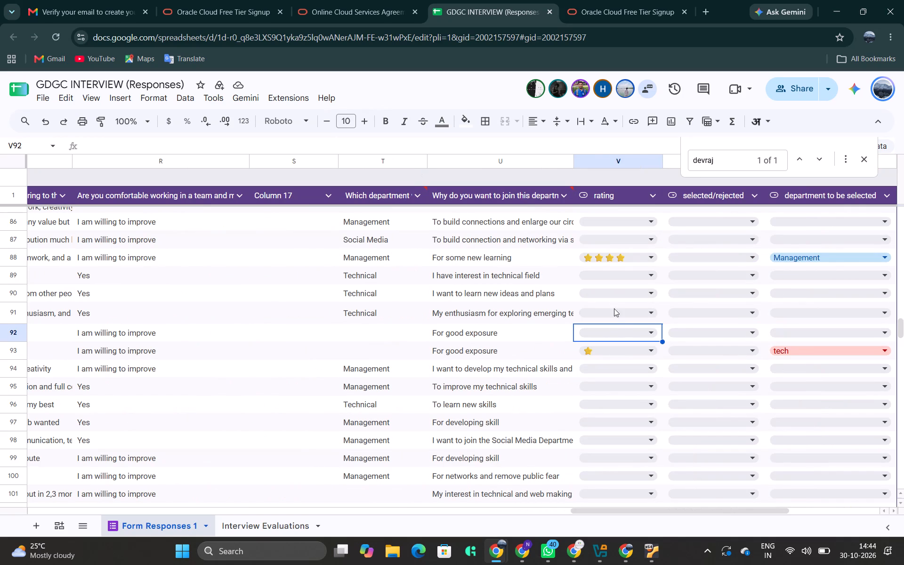
click(618, 337)
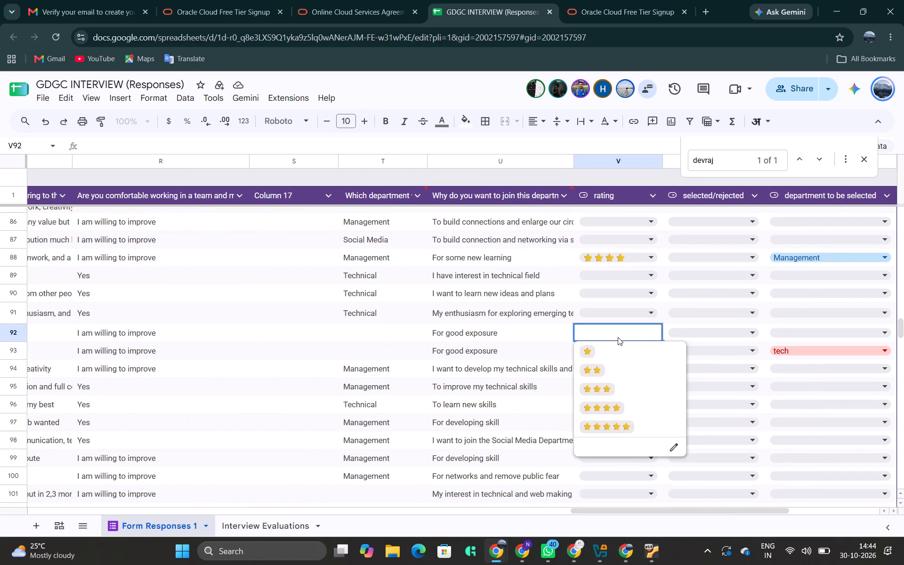
drag(788, 328, 791, 333)
click(791, 333)
click(792, 356)
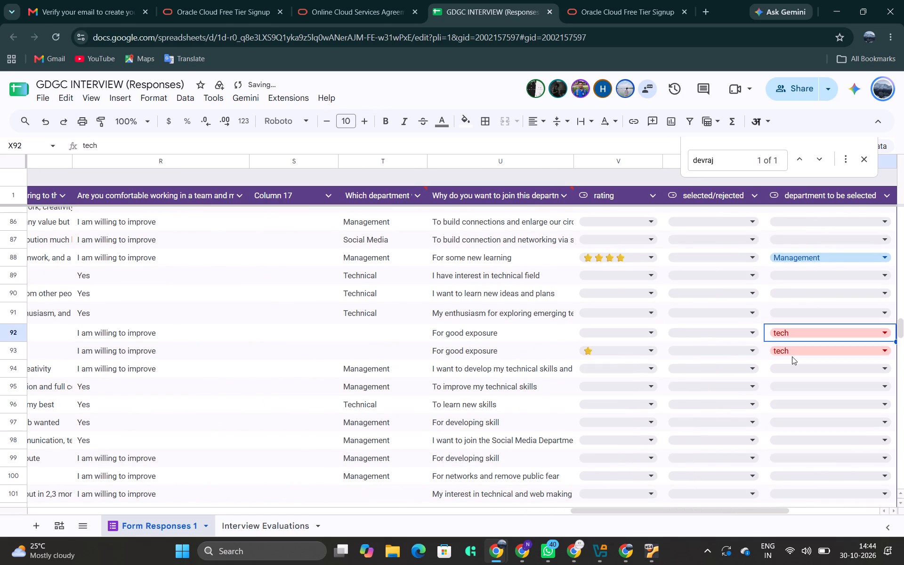
Set the rating of the applicant in row 92 to three stars.
click(737, 165)
drag(737, 165, 662, 175)
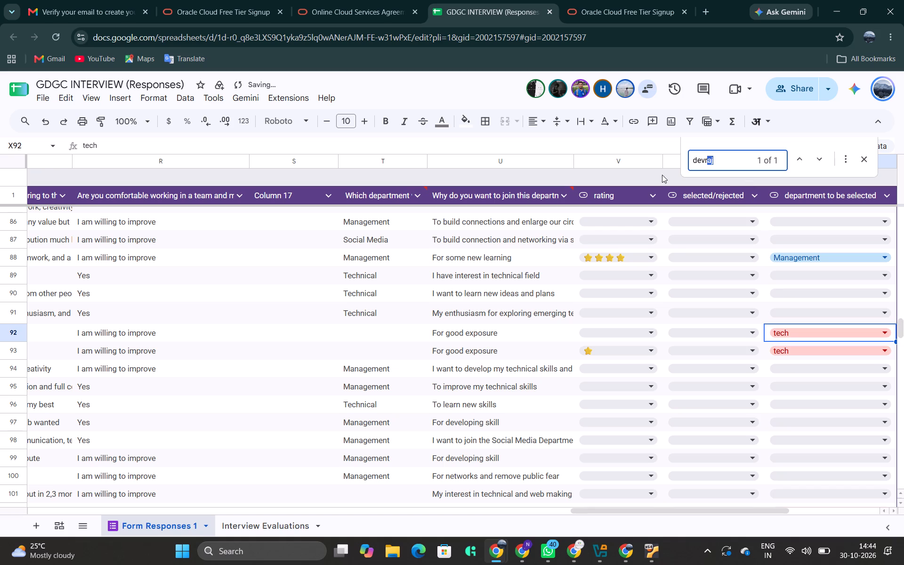
drag(662, 175, 649, 177)
click(608, 337)
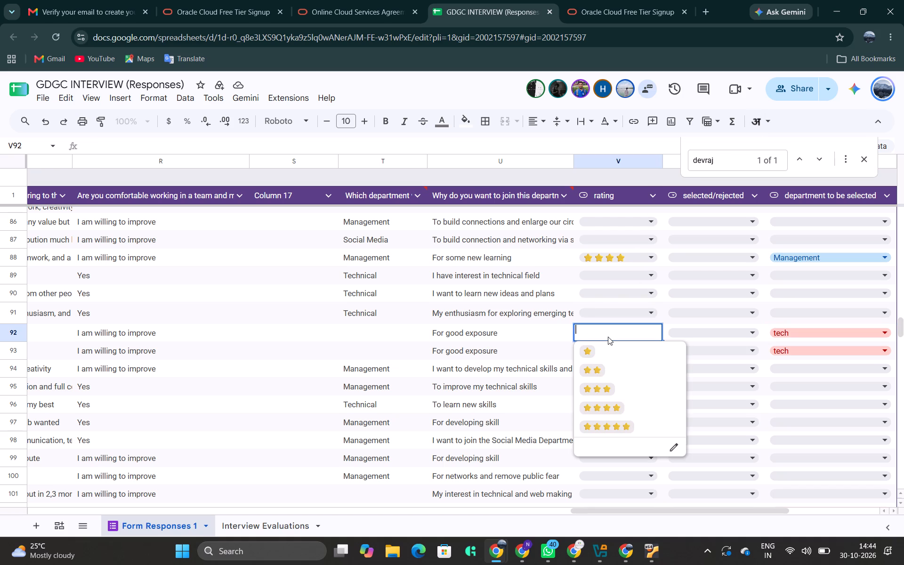
click(602, 386)
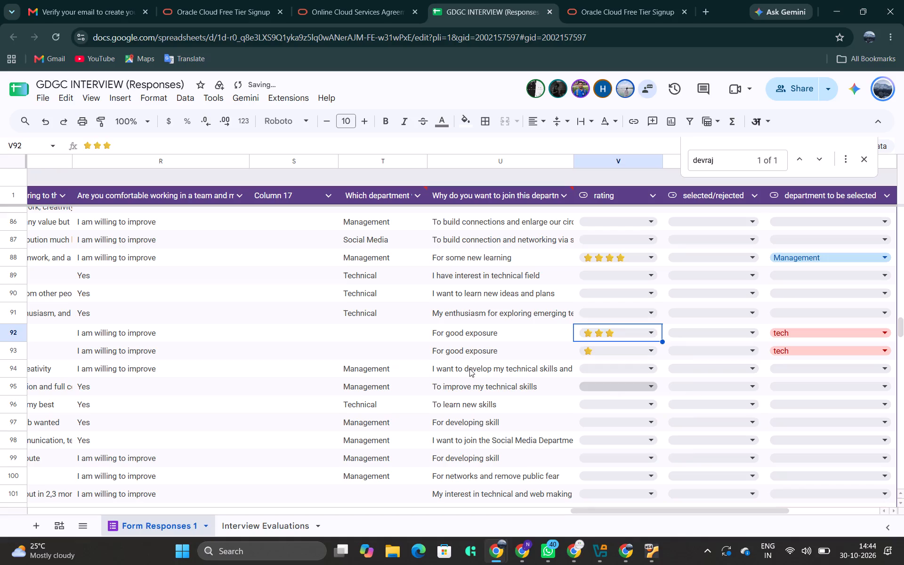
Look back through the row 92 applicant's answers to the name and timestamp at the start of the row.
click(481, 334)
key(Left)
key(Left)
key(Left)
key(Left)
key(Left)
key(Left)
key(Left)
key(Left)
key(Left)
key(Left)
key(Left)
key(Left)
key(Left)
key(Left)
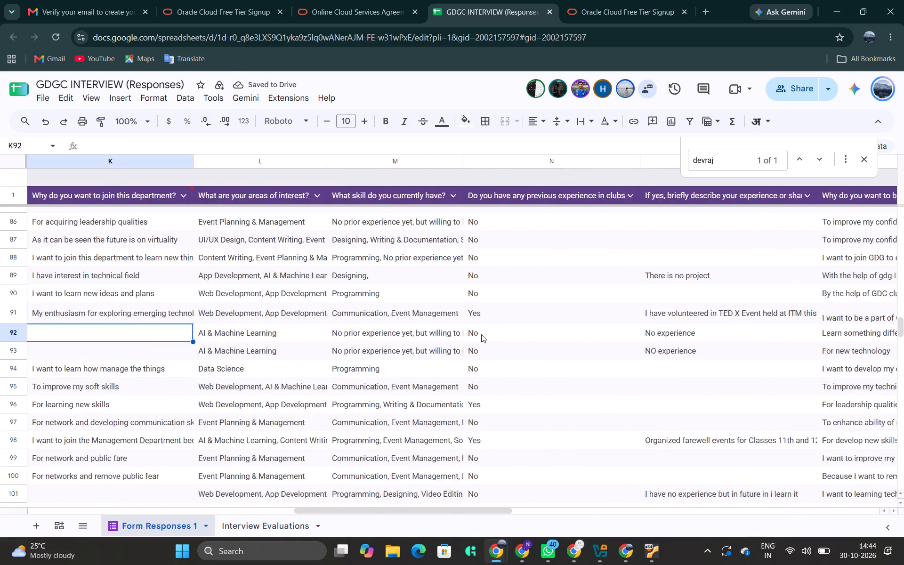
key(Left)
key(Left)
key(Left)
key(Left)
key(Left)
key(Left)
key(Left)
key(Left)
key(Left)
key(Left)
key(Left)
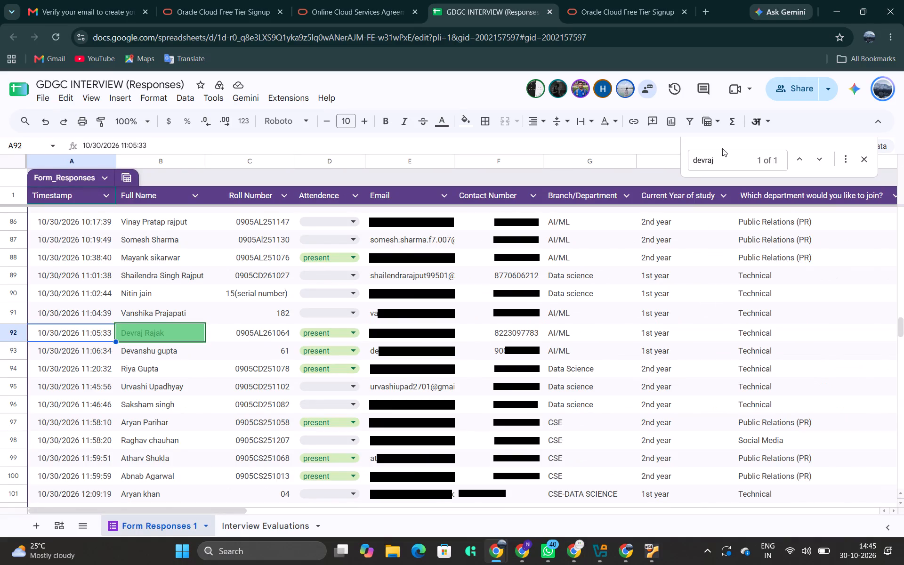
Search the responses for tanushka and look through the Full Name column for that applicant.
drag(718, 162, 545, 187)
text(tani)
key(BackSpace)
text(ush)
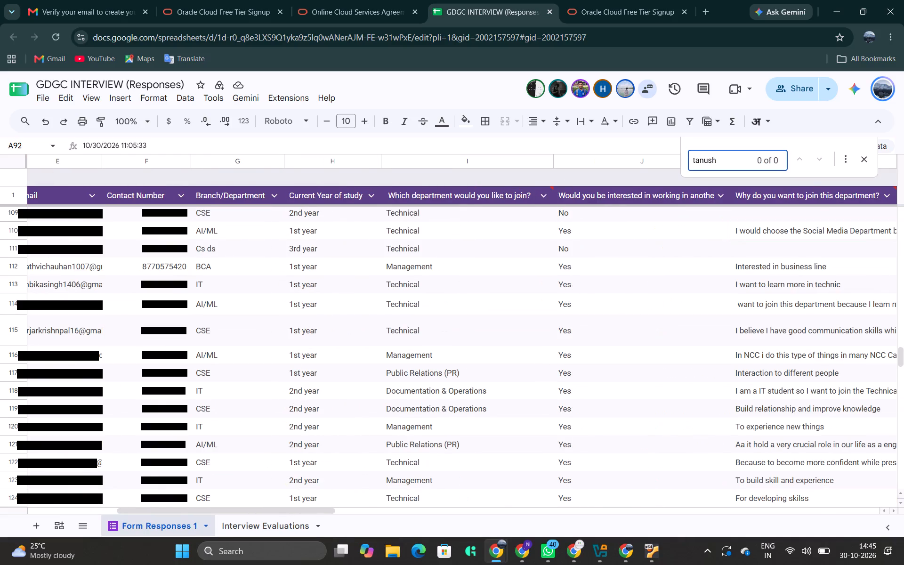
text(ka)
scroll(176, 350, right, 8)
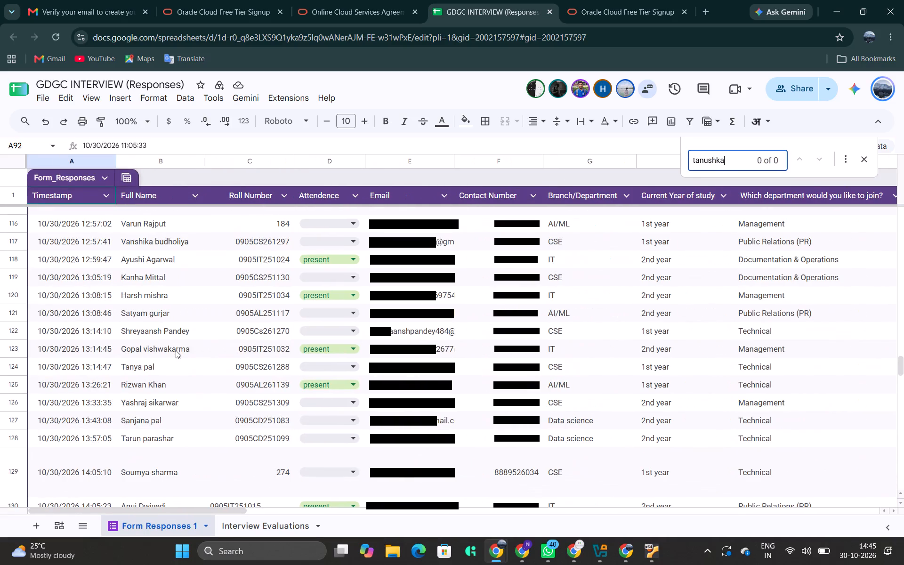
drag(741, 158, 517, 187)
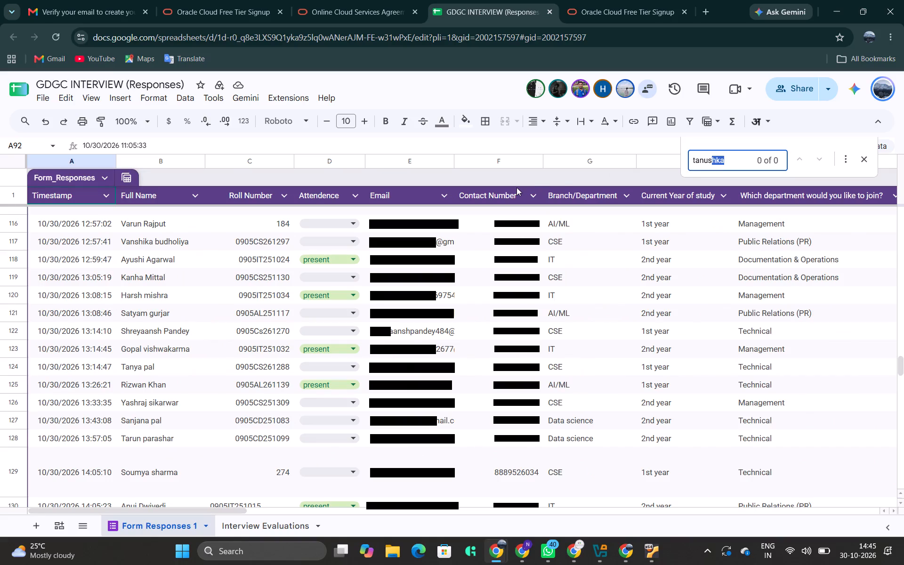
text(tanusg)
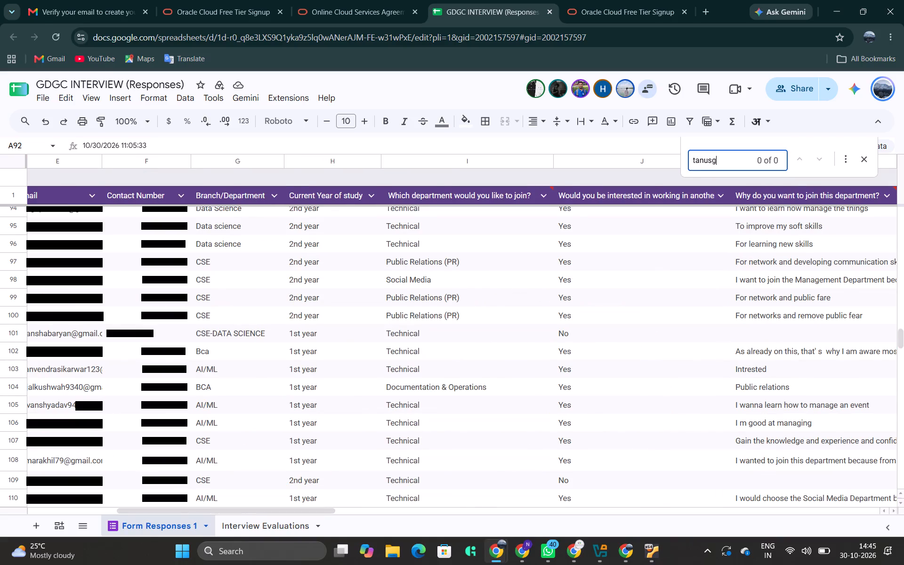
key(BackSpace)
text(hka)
scroll(395, 261, up, 4)
scroll(395, 261, right, 5)
scroll(395, 261, up, 3)
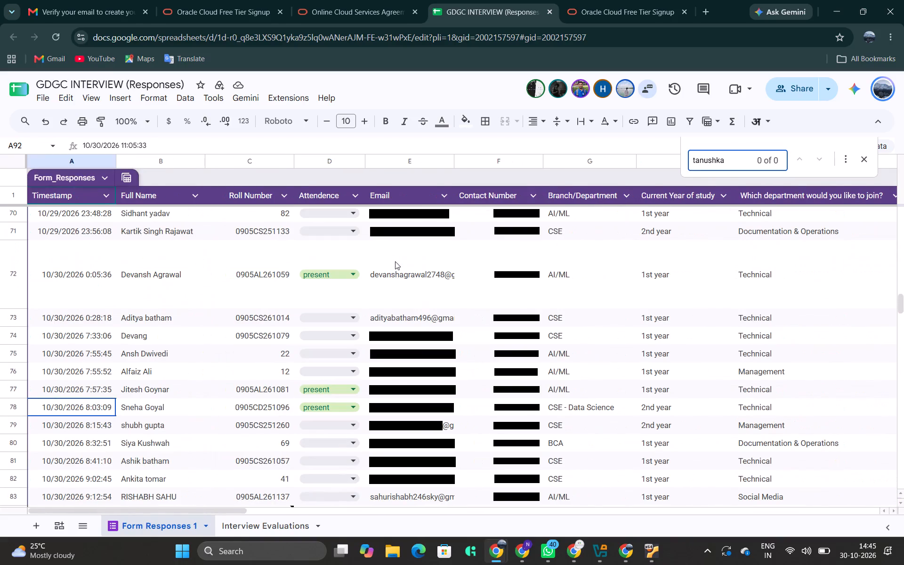
scroll(252, 280, up, 4)
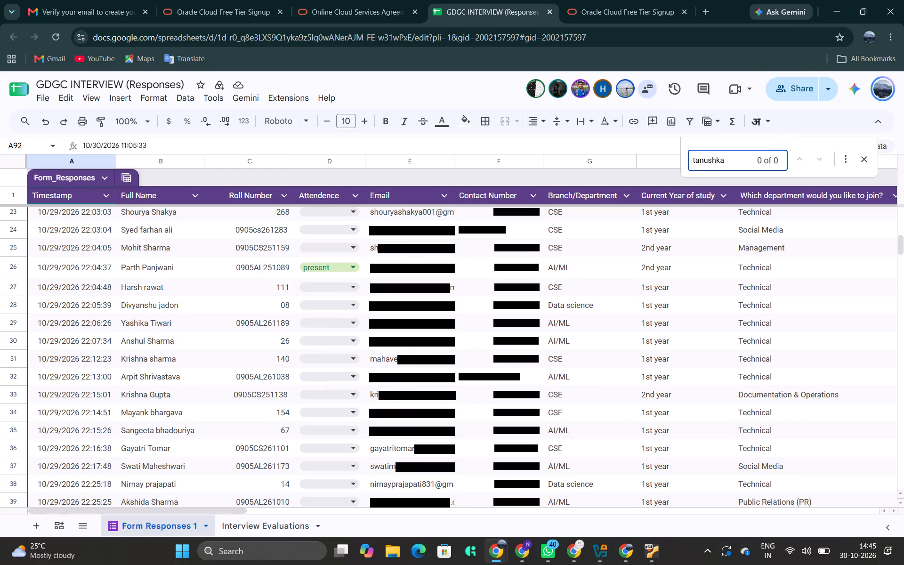
Change the search to anushka and locate the matching applicant's entry in row 139.
click(695, 161)
key(BackSpace)
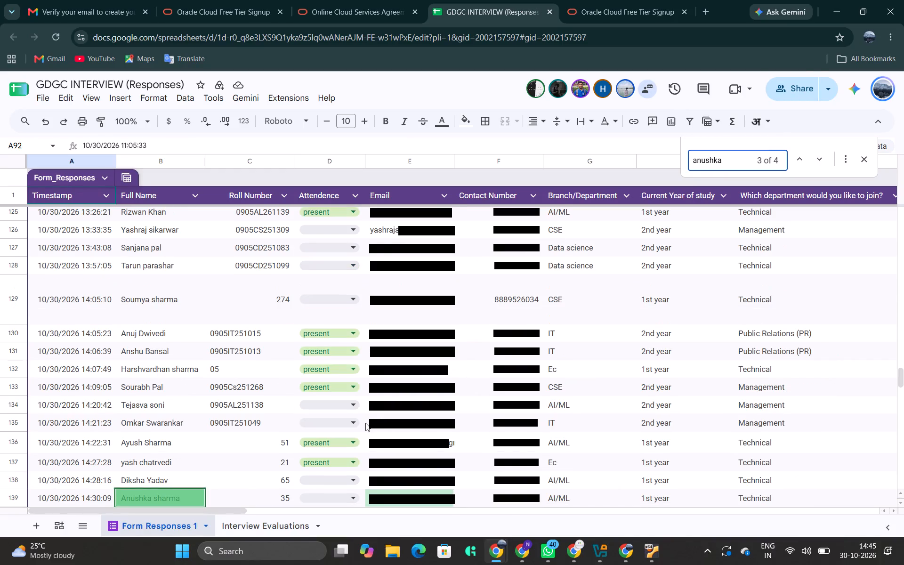
scroll(365, 423, down, 2)
click(505, 397)
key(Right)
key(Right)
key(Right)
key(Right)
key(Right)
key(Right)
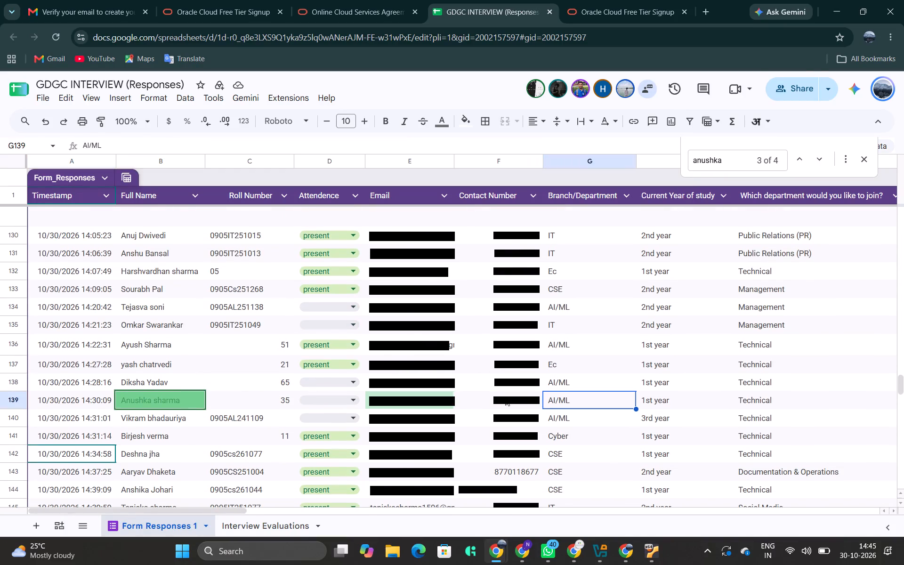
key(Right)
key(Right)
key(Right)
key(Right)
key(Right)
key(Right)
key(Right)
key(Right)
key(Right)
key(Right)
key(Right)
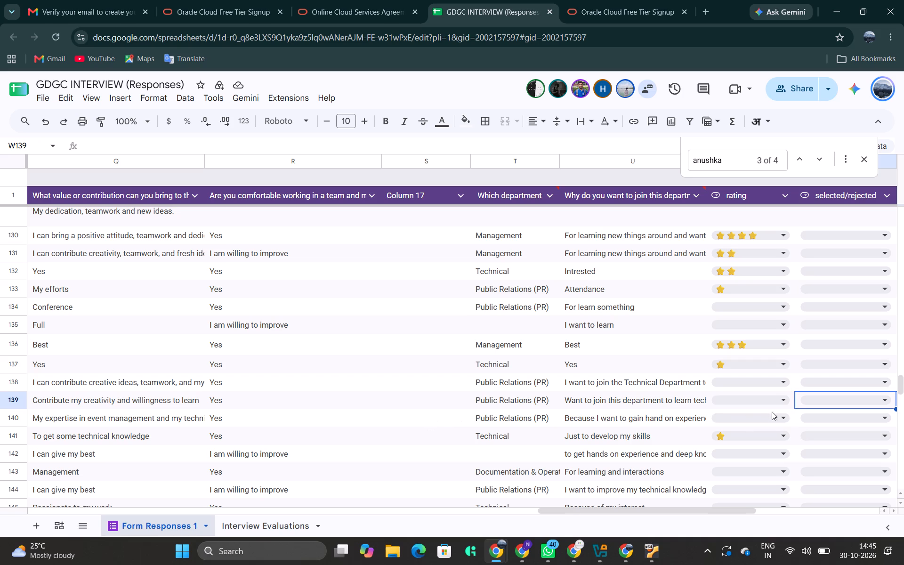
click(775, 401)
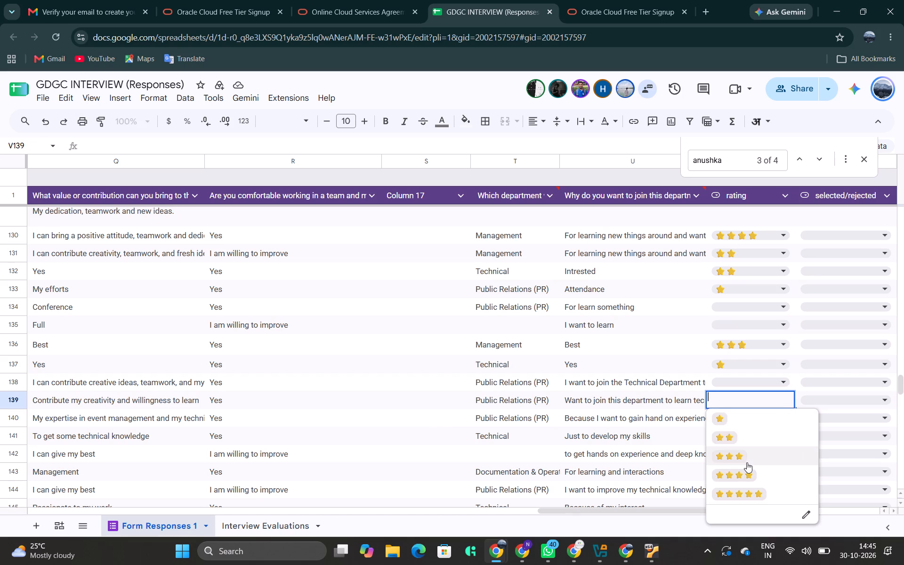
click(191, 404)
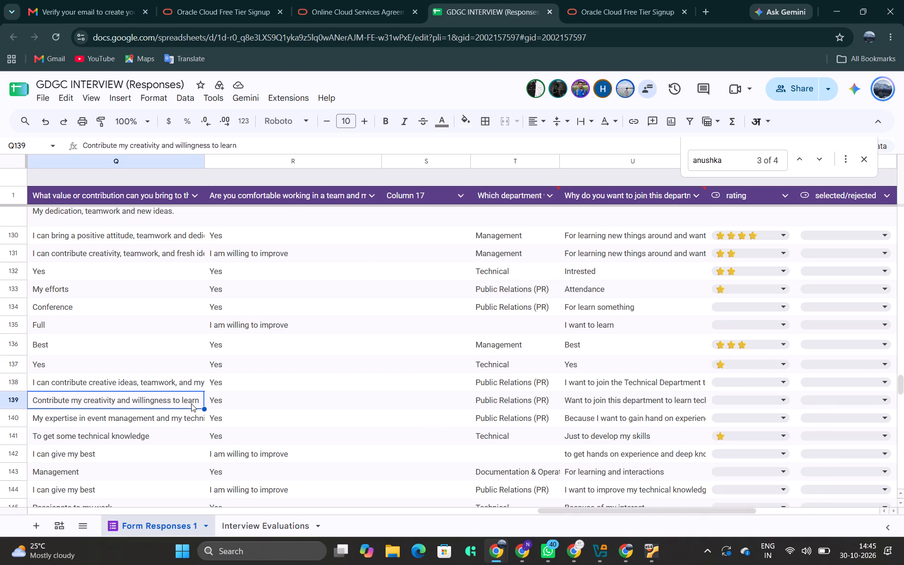
Look back through the row 139 applicant's answers from their contribution answer to their contact details.
key(Left)
key(Left)
key(Left)
key(Left)
key(Left)
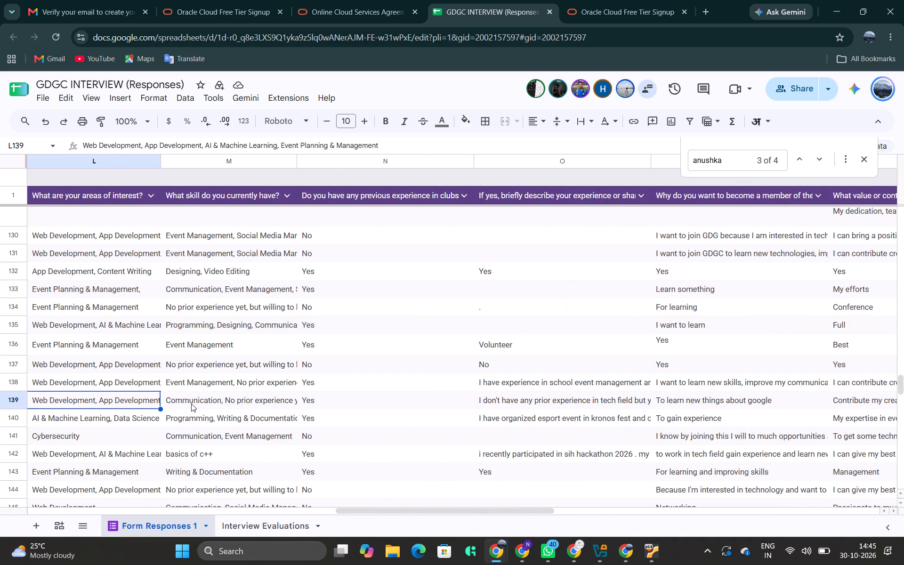
key(Left)
key(Left)
key(Left)
key(Left)
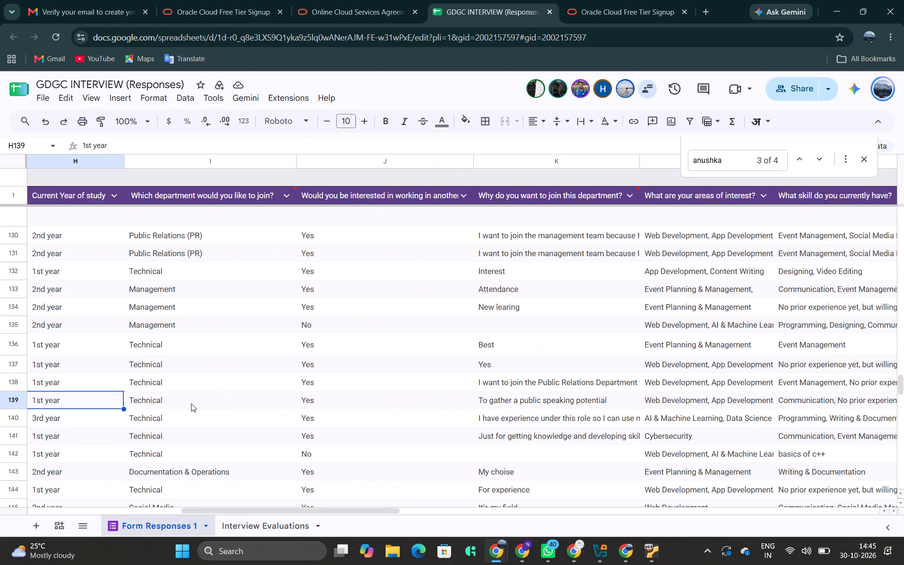
key(Left)
key(Left)
key(Left)
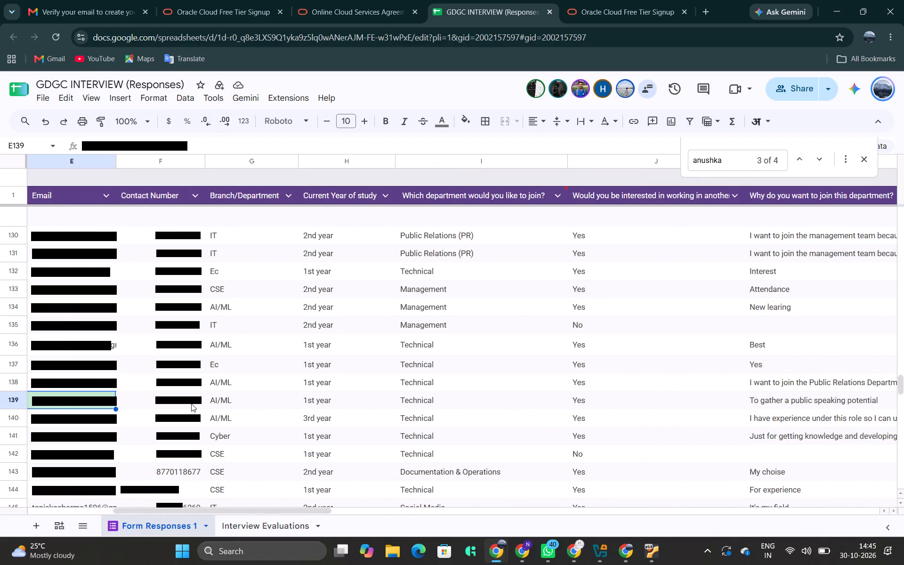
Review the row 139 applicant's answers from branch and department preferences through to the rating and department evaluation columns.
key(Right)
key(Right)
key(Right)
key(Right)
key(Right)
key(Right)
key(Right)
key(Right)
key(Right)
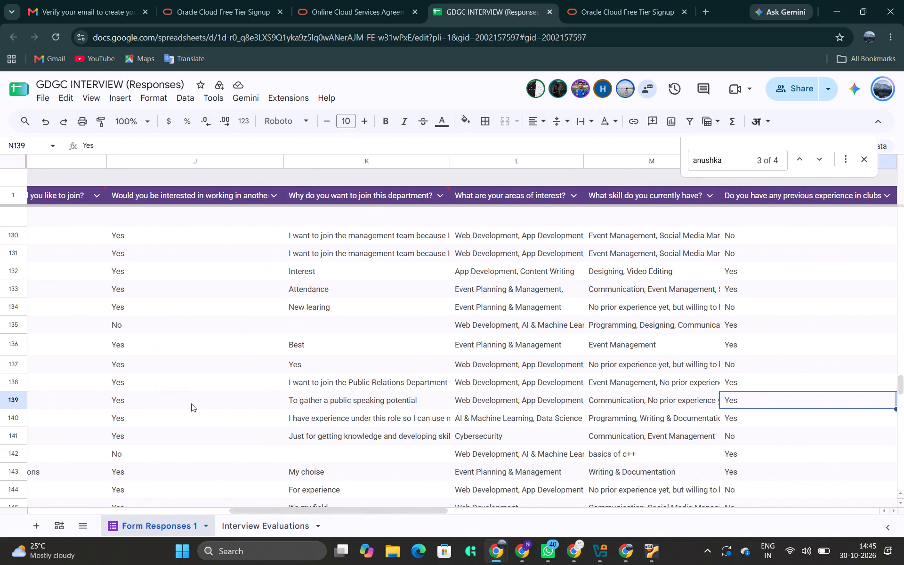
key(Right)
key(Right)
key(Right)
key(Right)
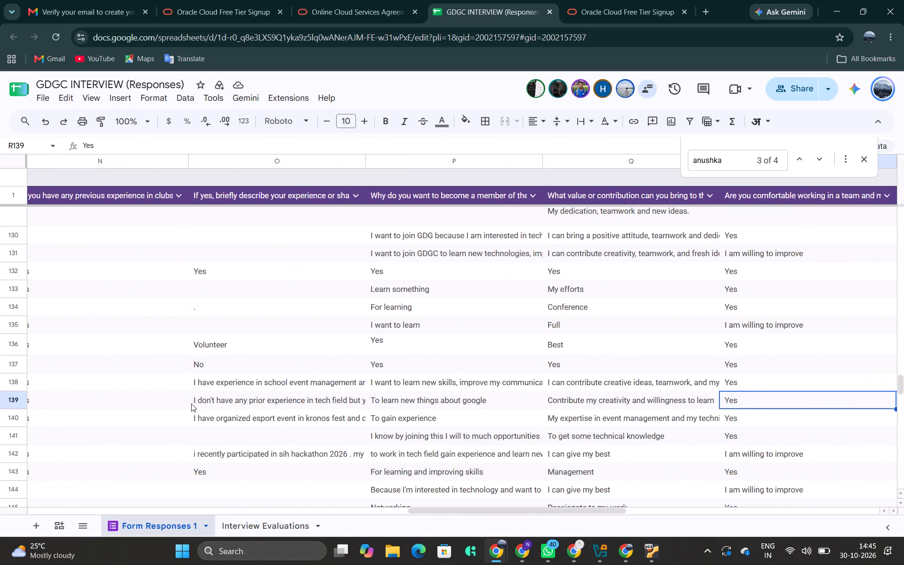
key(Right)
key(Right)
key(Right)
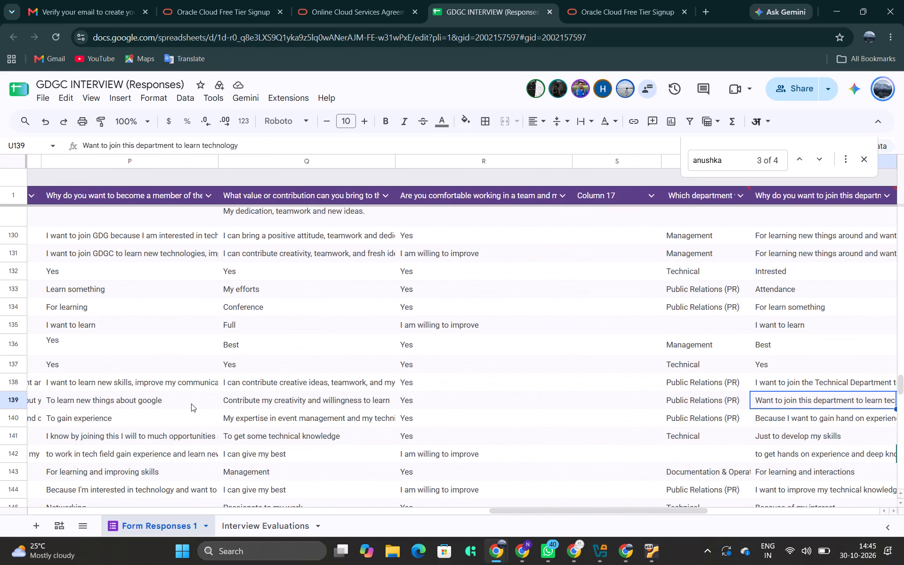
key(Right)
key(Right)
key(Right)
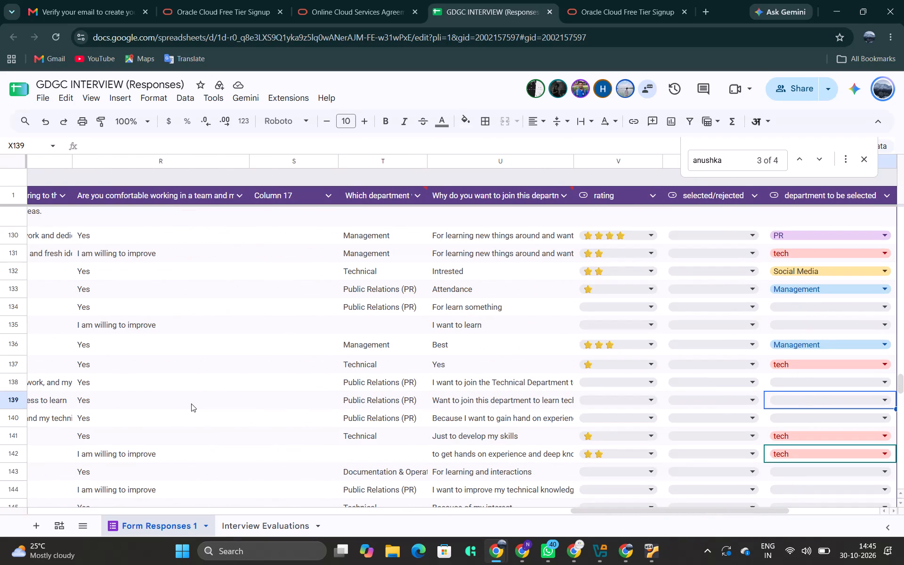
Set the rating of the applicant in row 139 to two stars.
key(Left)
key(Left)
key(Left)
key(Left)
key(Right)
key(Right)
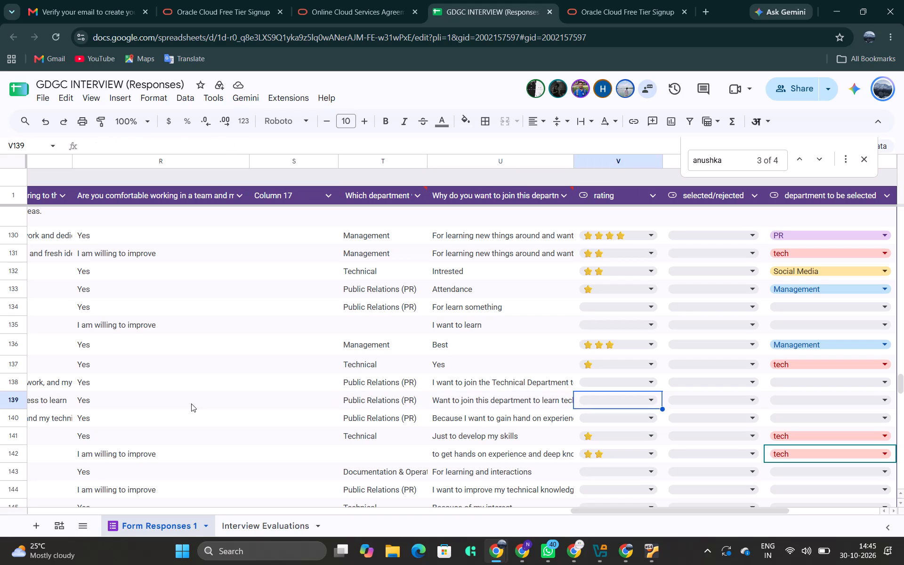
click(593, 396)
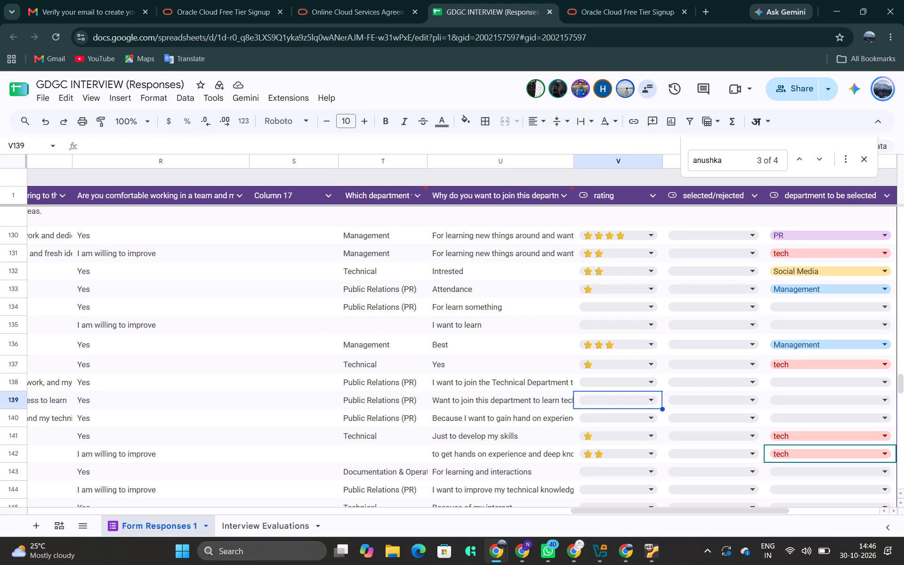
click(606, 406)
click(625, 401)
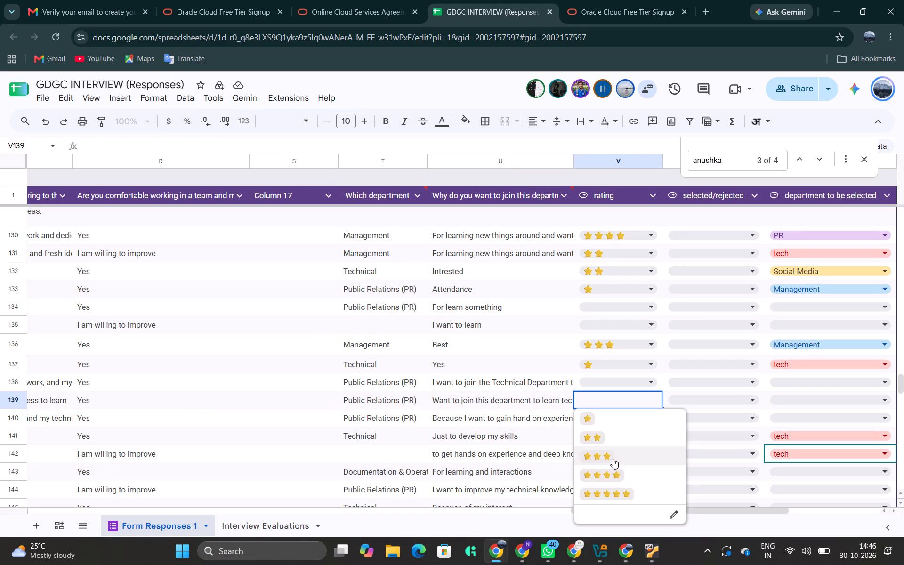
click(626, 442)
Set the department to be selected for the applicant in row 139 to Social Media.
click(791, 398)
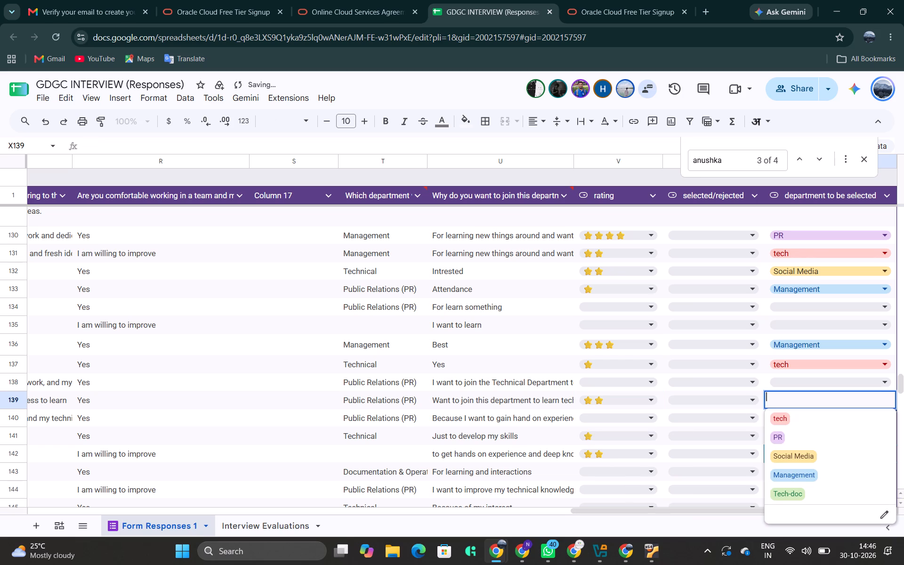
click(793, 456)
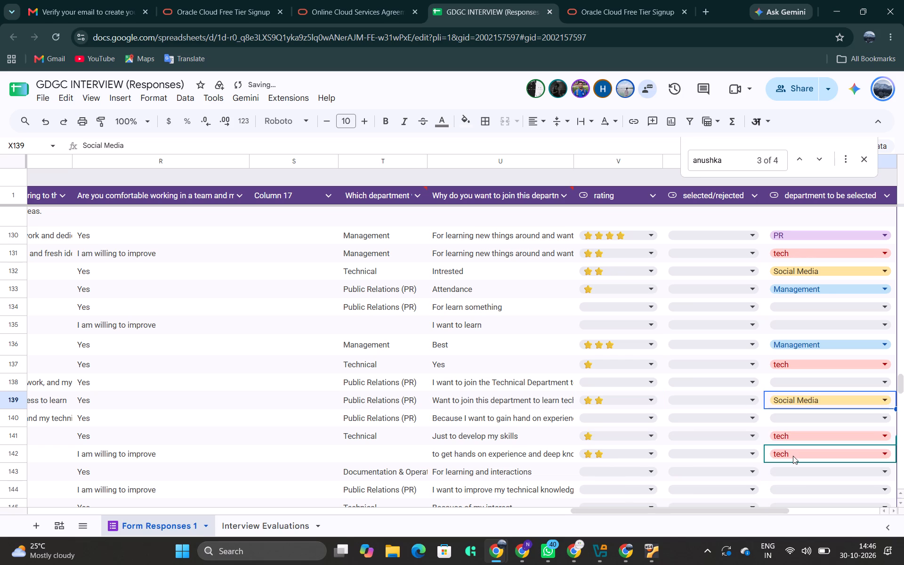
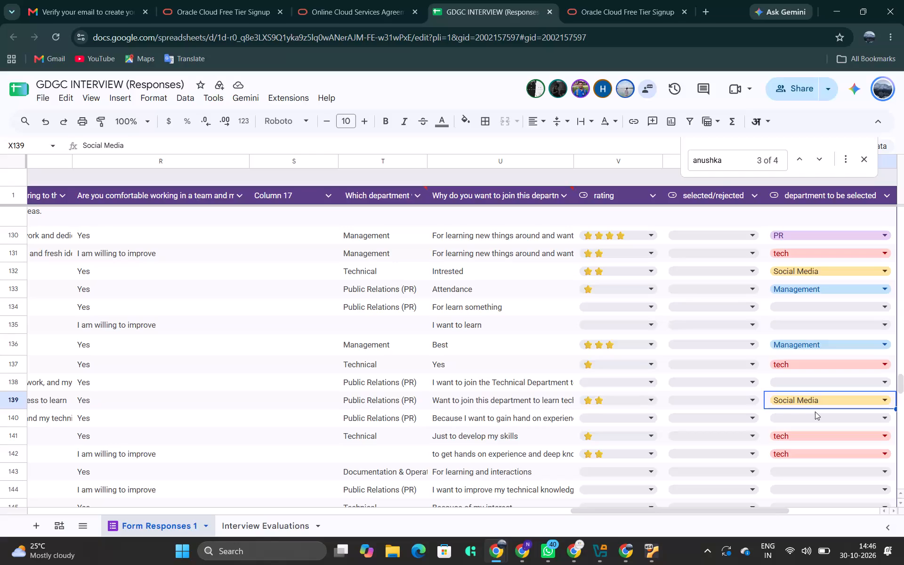
Search the responses sheet for "aryan" to locate the next applicant's row.
drag(726, 156, 620, 167)
text(aryan)
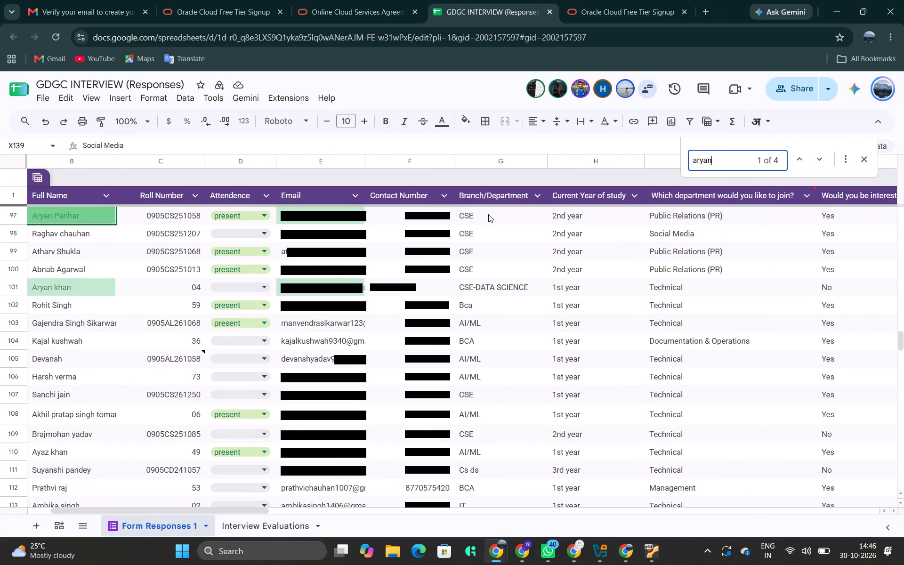
Review the row 97 applicant's answers from branch and department preferences through to the rating and department evaluation columns.
click(492, 218)
key(Right)
key(Right)
key(Right)
key(Right)
key(Right)
key(Right)
key(Right)
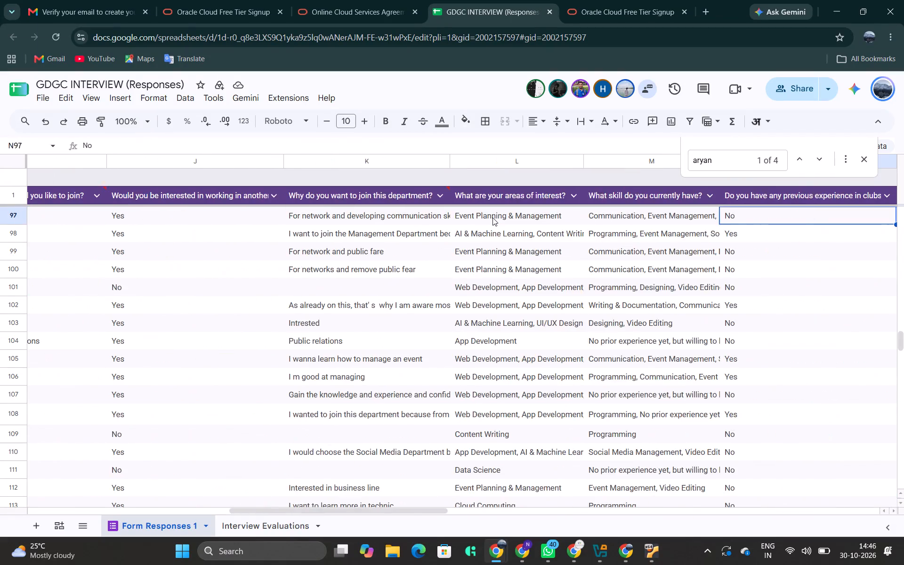
key(Right)
key(Right)
key(Right)
key(Right)
key(Right)
key(Right)
scroll(492, 218, up, 1)
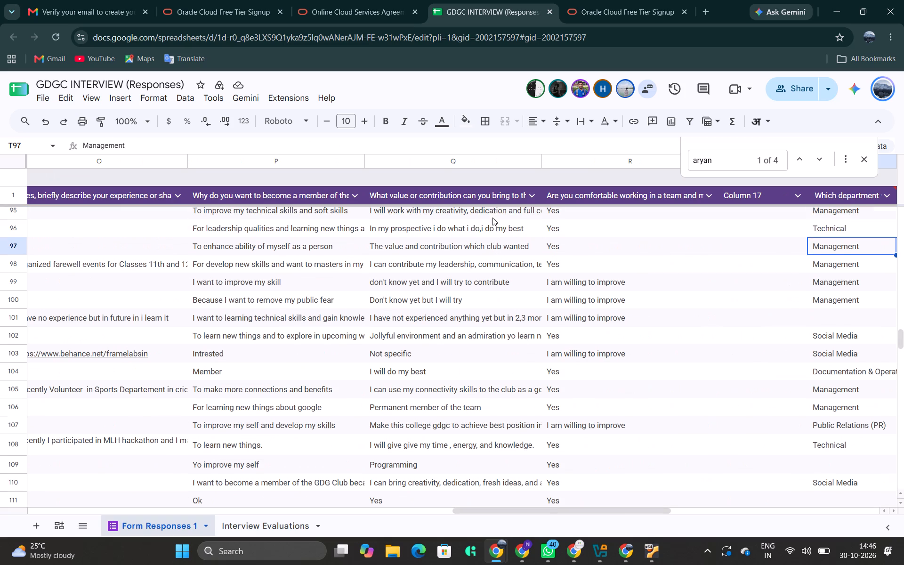
scroll(492, 218, up, 1)
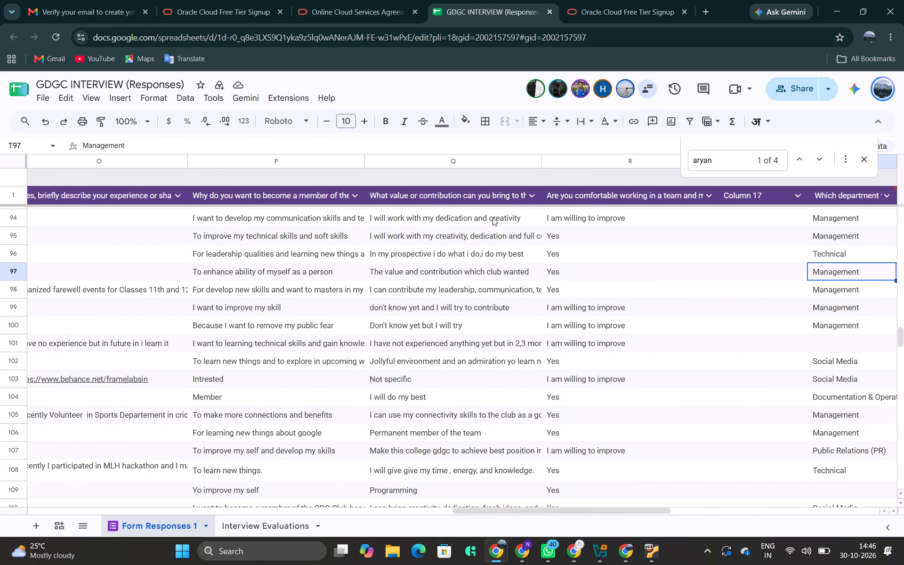
key(Right)
key(Right)
key(Right)
key(Right)
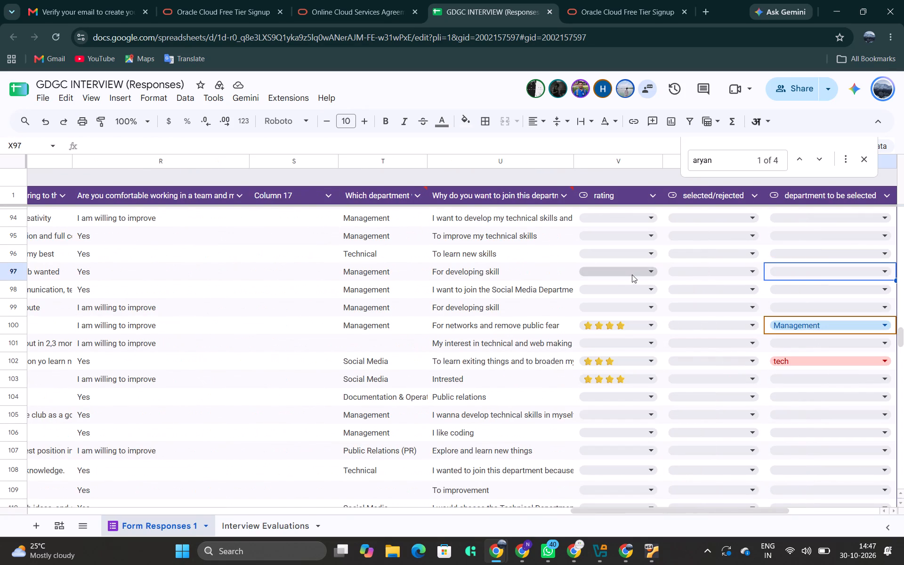
Set the rating of the applicant in row 97 to four stars.
click(632, 274)
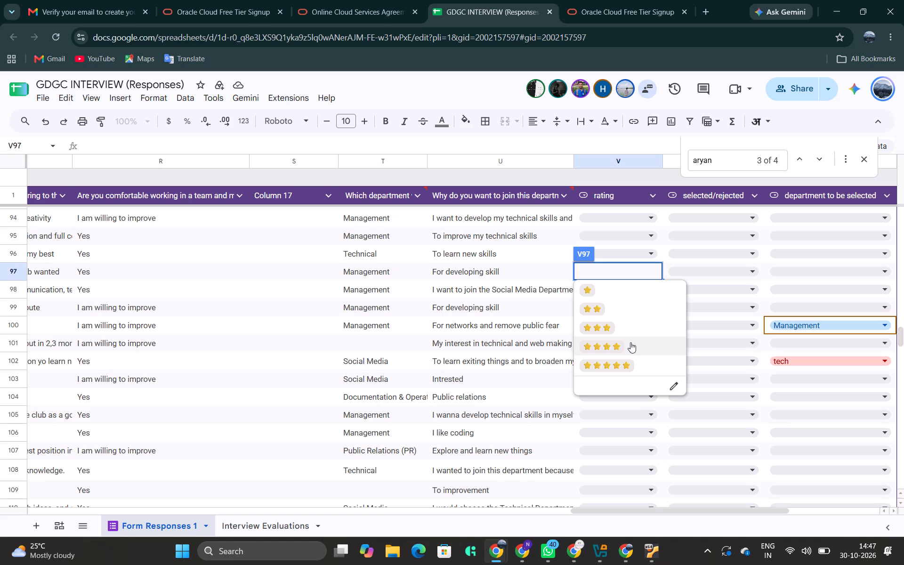
click(630, 342)
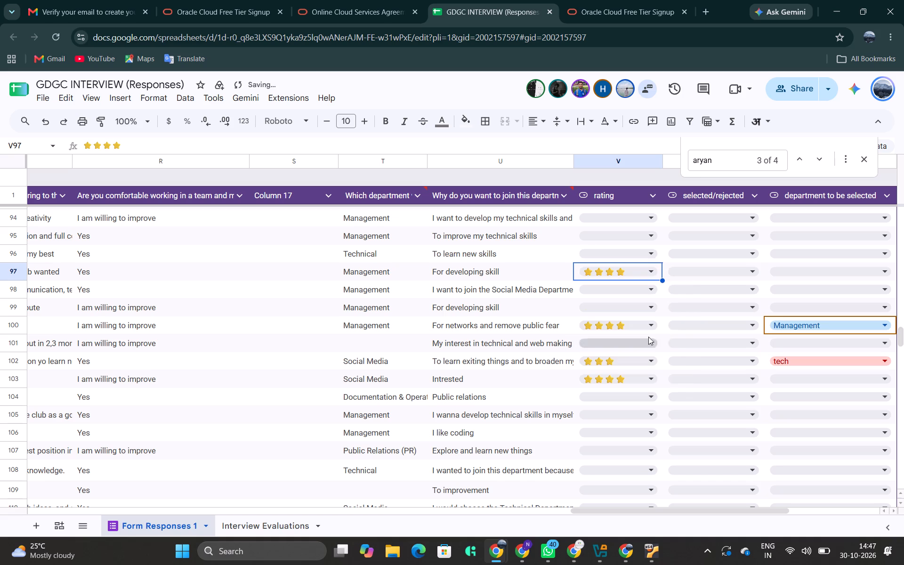
Set the department to be selected for the applicant in row 97 to PR.
click(806, 268)
click(793, 306)
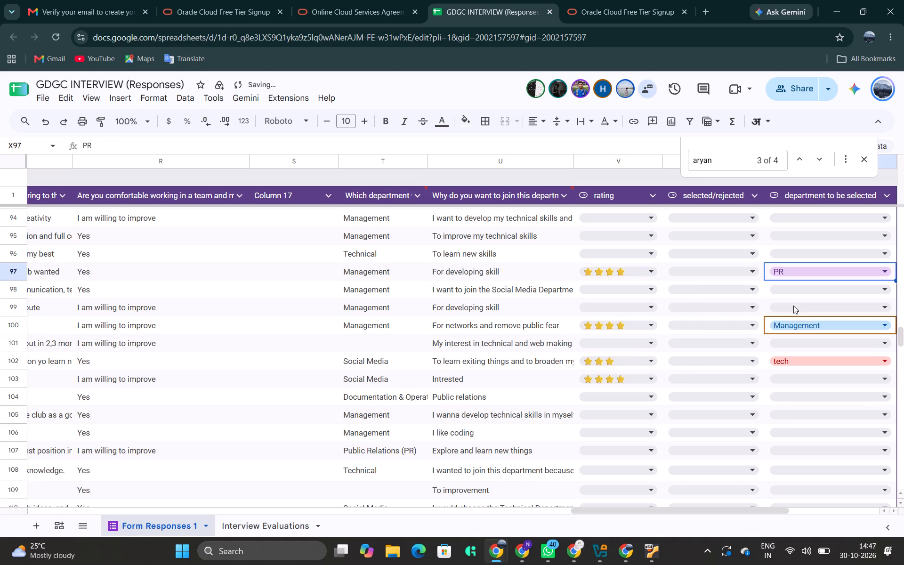
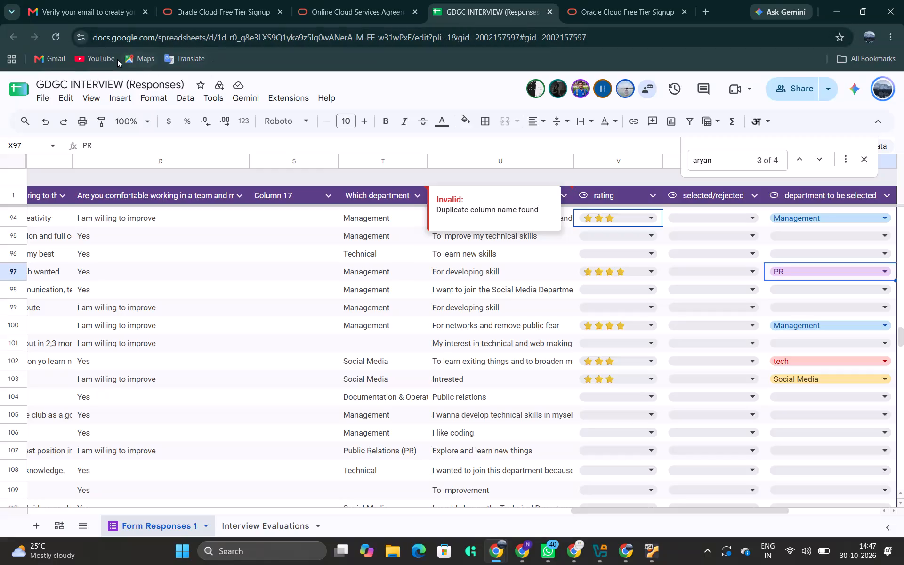
Reload the GDGC INTERVIEW (Responses) spreadsheet.
click(54, 39)
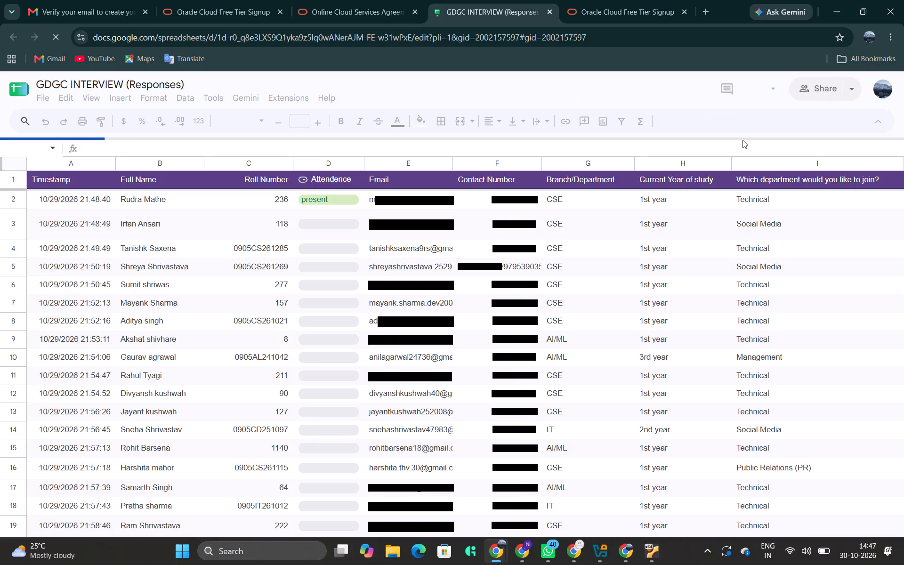
scroll(730, 157, up, 3)
scroll(392, 368, up, 5)
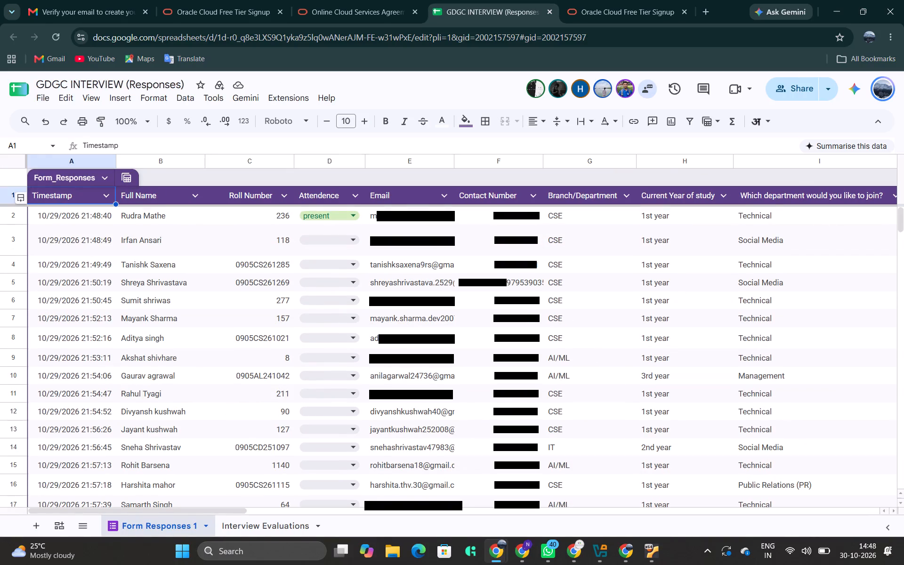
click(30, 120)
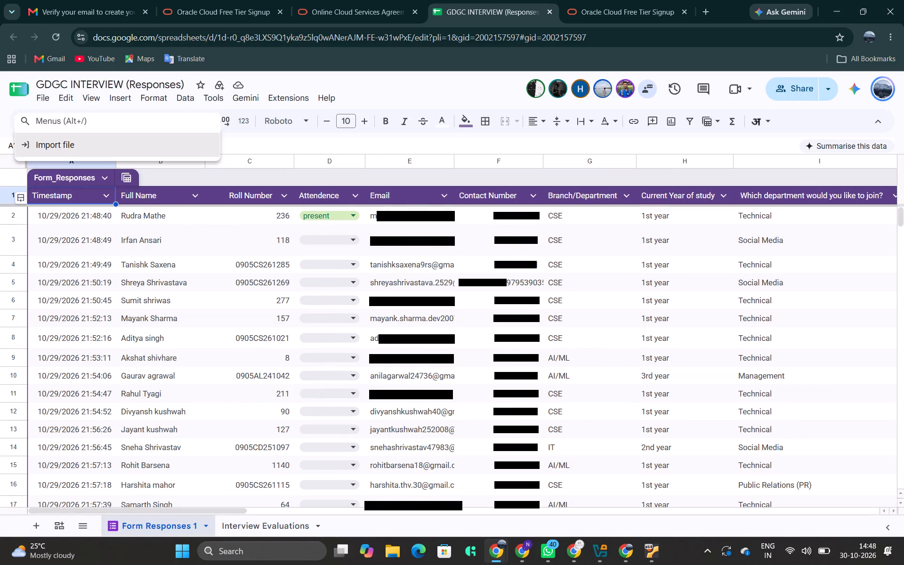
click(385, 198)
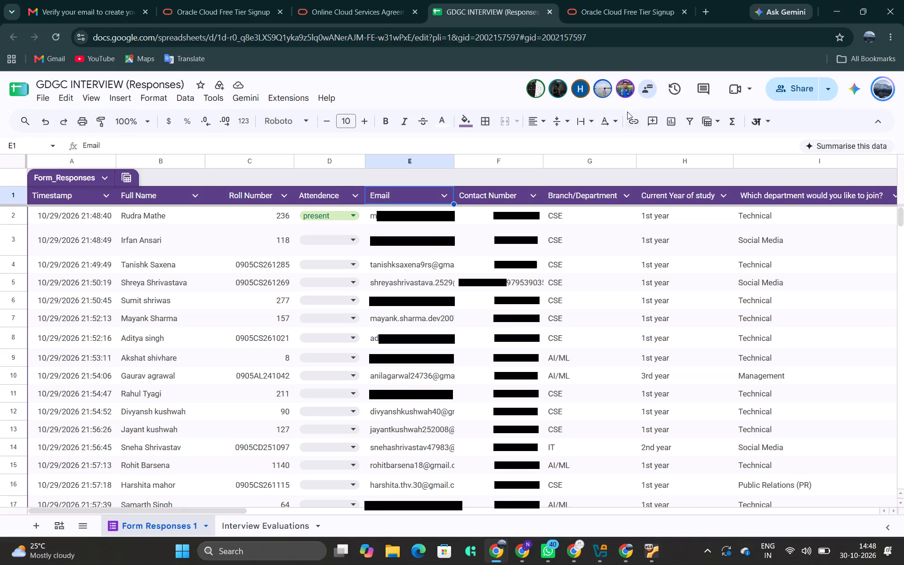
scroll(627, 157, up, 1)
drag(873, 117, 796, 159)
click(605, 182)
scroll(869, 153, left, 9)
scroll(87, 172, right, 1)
Set the column type of the Full Name column in the Form_Responses table to Text.
click(205, 204)
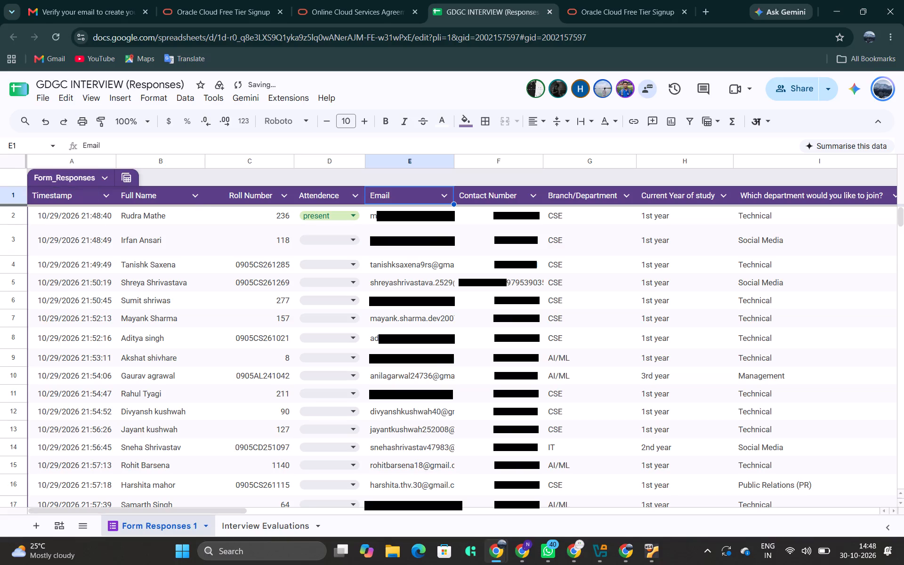
click(191, 194)
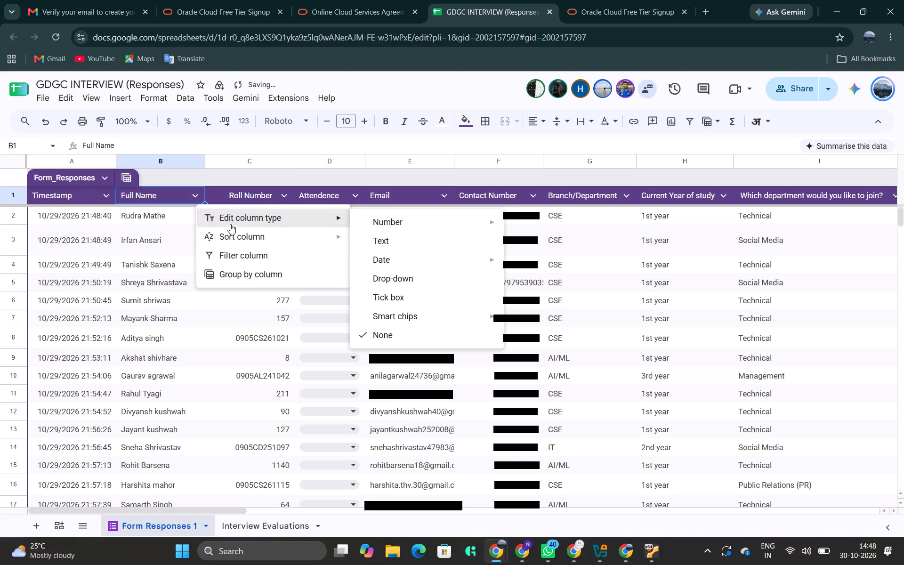
click(239, 221)
click(409, 240)
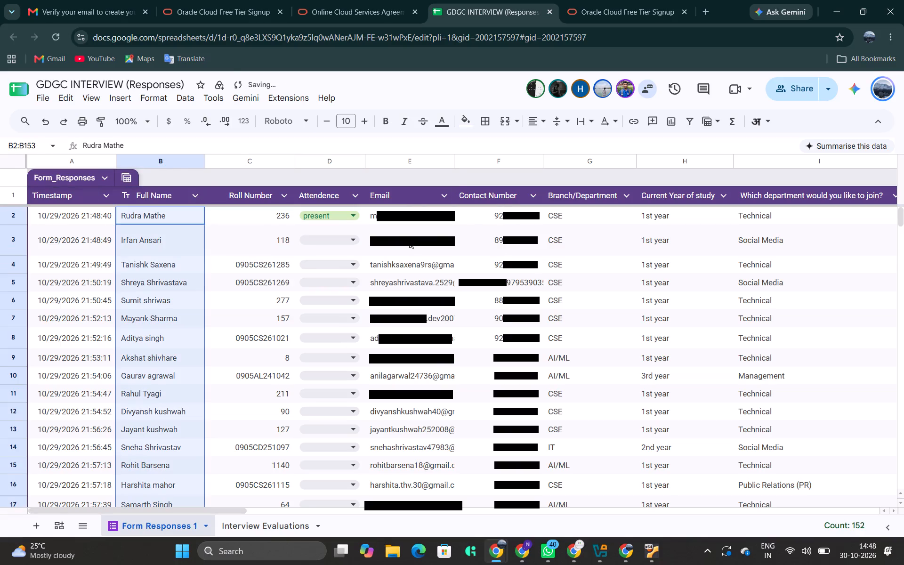
click(289, 257)
scroll(289, 257, up, 5)
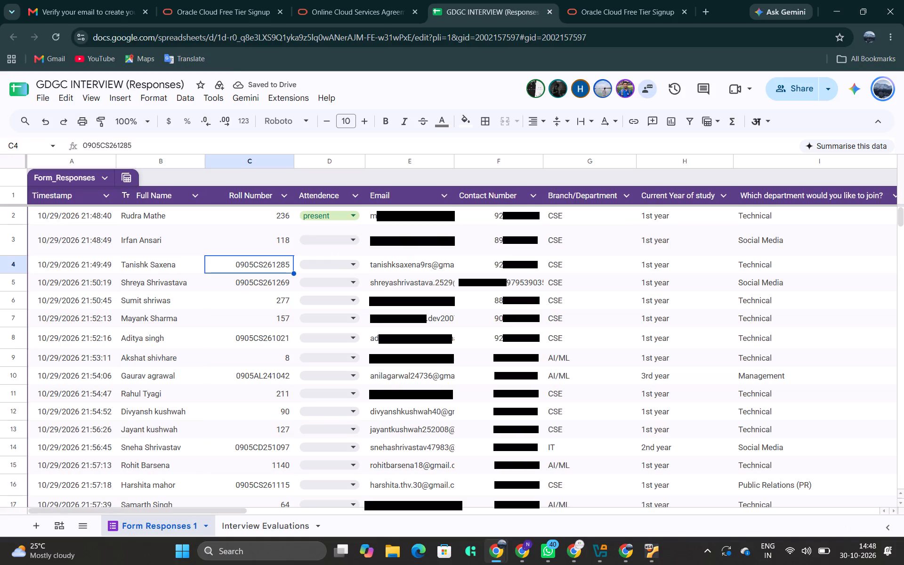
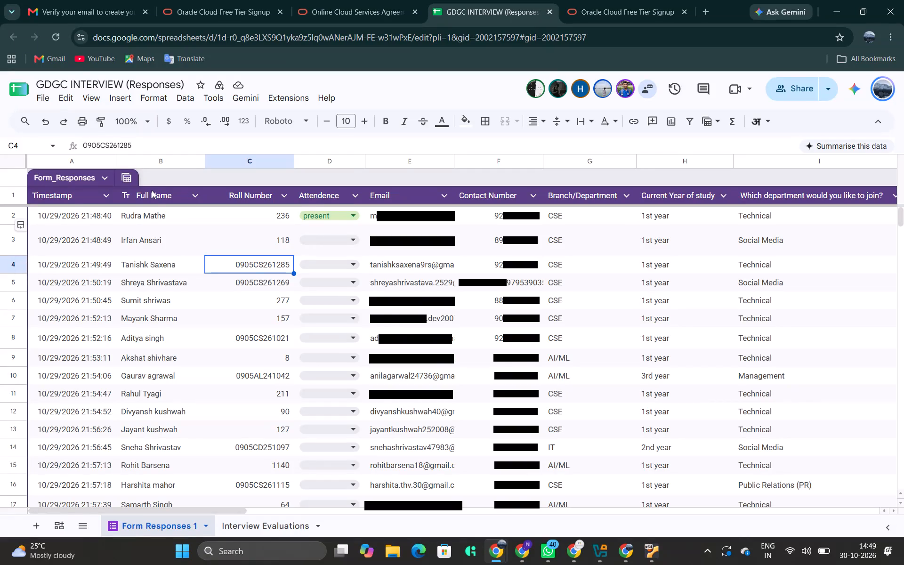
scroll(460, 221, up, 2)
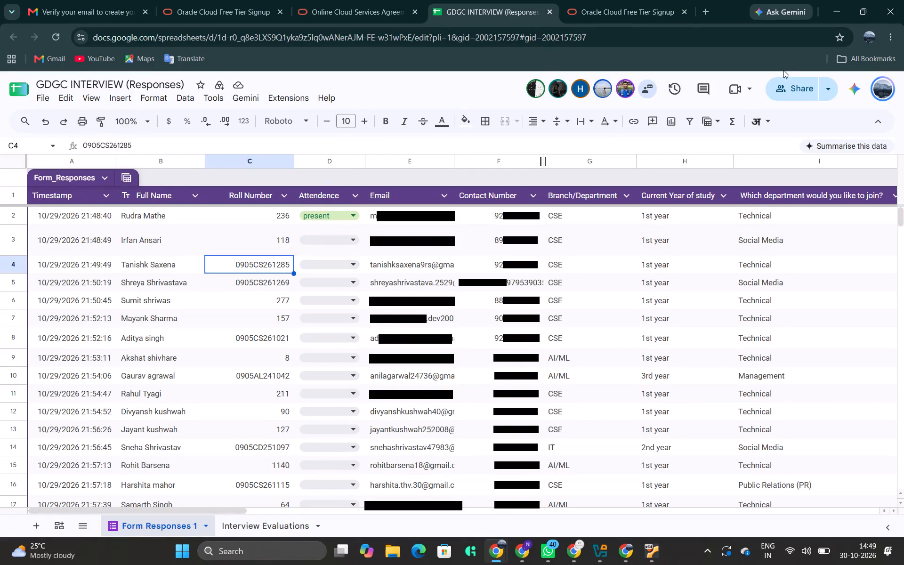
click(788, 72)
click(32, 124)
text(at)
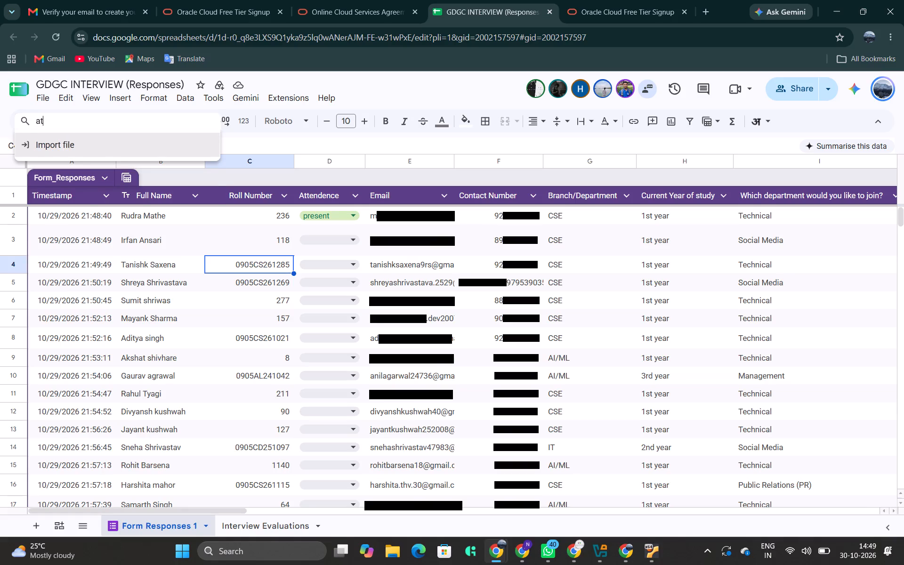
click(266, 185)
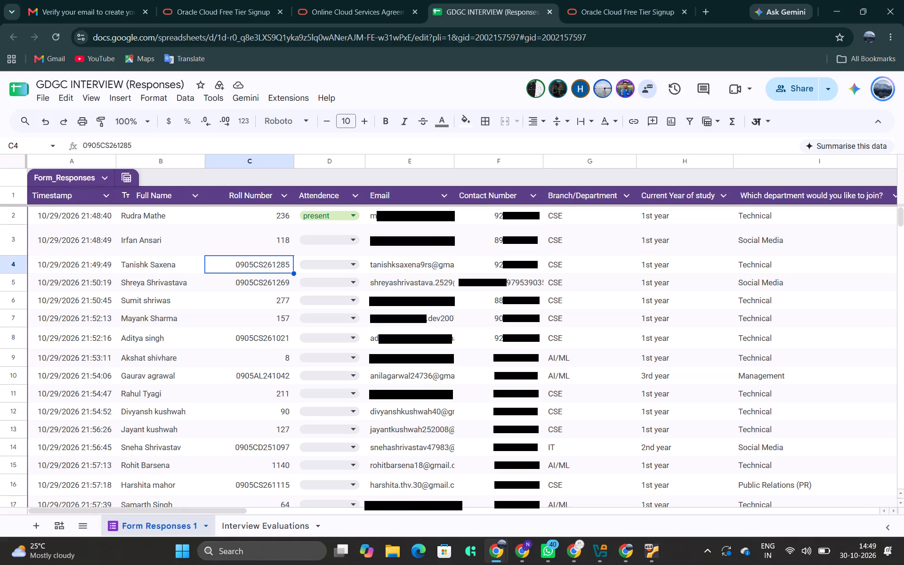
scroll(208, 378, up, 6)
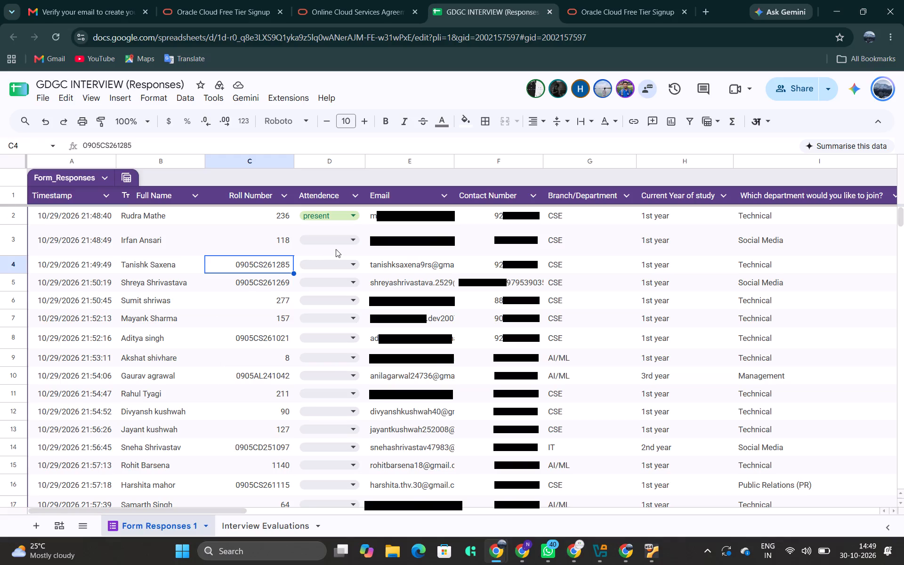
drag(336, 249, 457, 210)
Search the sheet for "athar" and record a five-star rating and the department PR for that applicant in row 99.
key(ctrl+f)
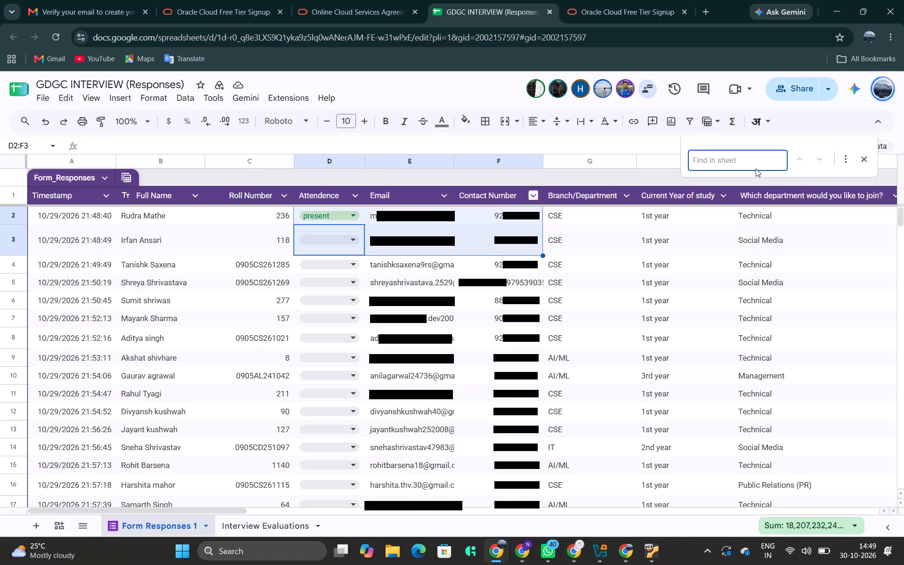
text(athar)
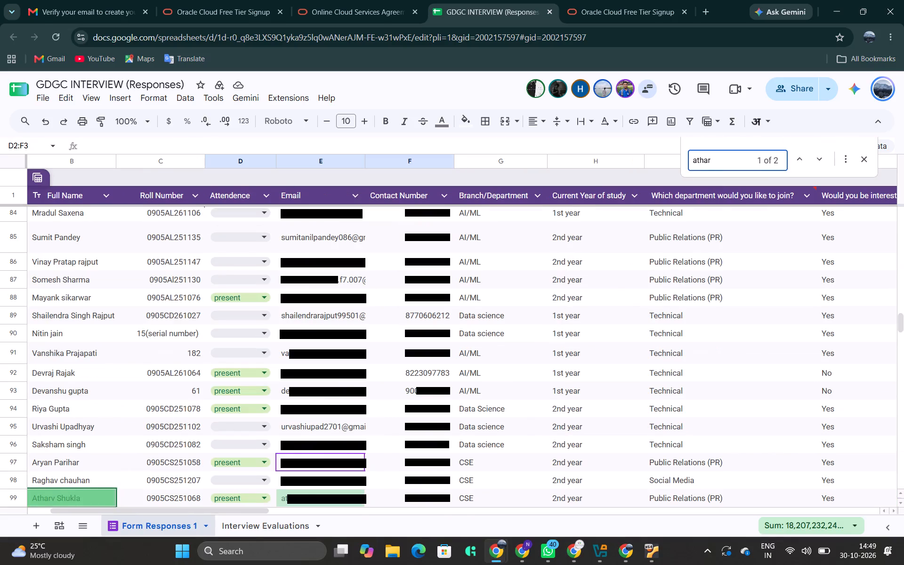
scroll(256, 354, down, 1)
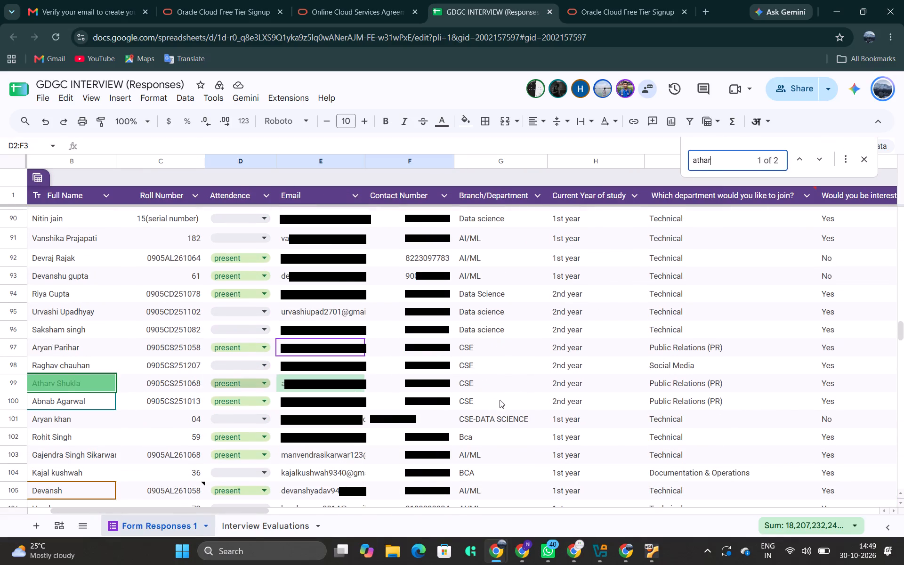
click(634, 377)
key(Right)
key(Right)
key(Right)
key(Right)
key(Right)
key(Right)
key(Right)
key(Right)
key(Right)
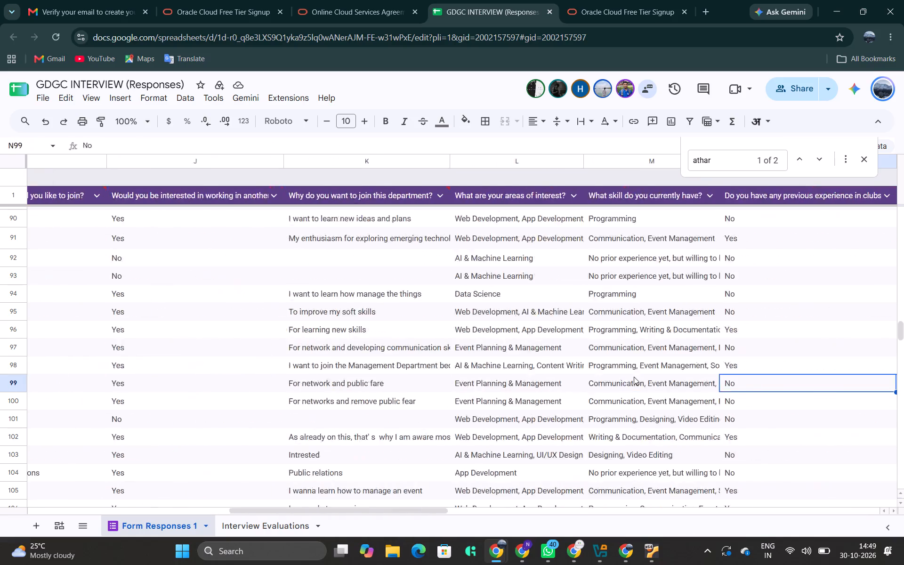
key(Right)
key(Right)
key(Right)
key(Right)
key(Right)
key(Right)
key(Right)
key(Right)
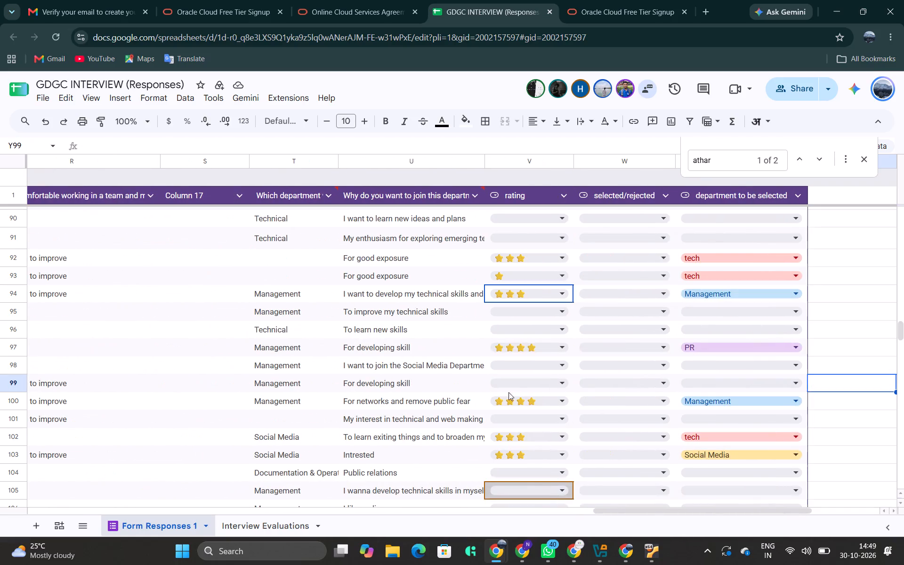
click(521, 386)
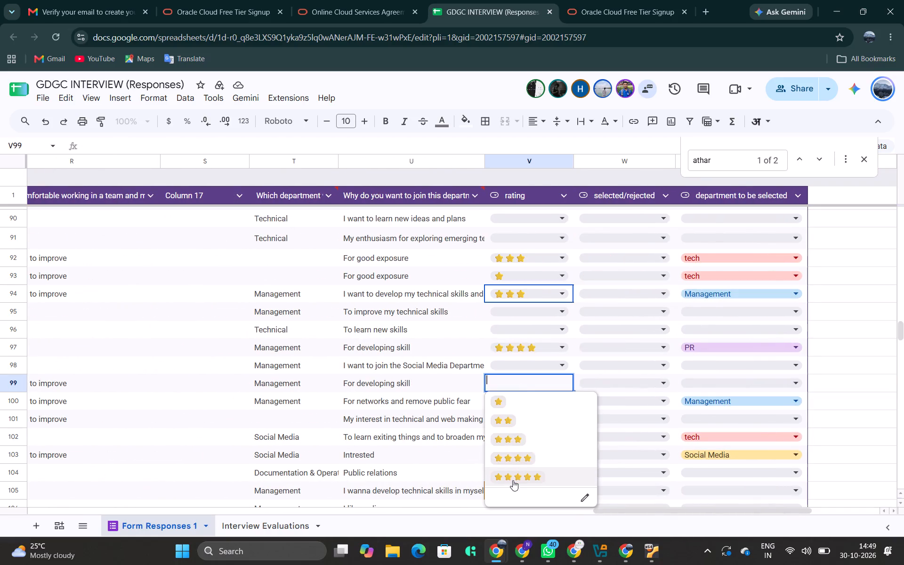
click(513, 480)
click(737, 387)
click(708, 420)
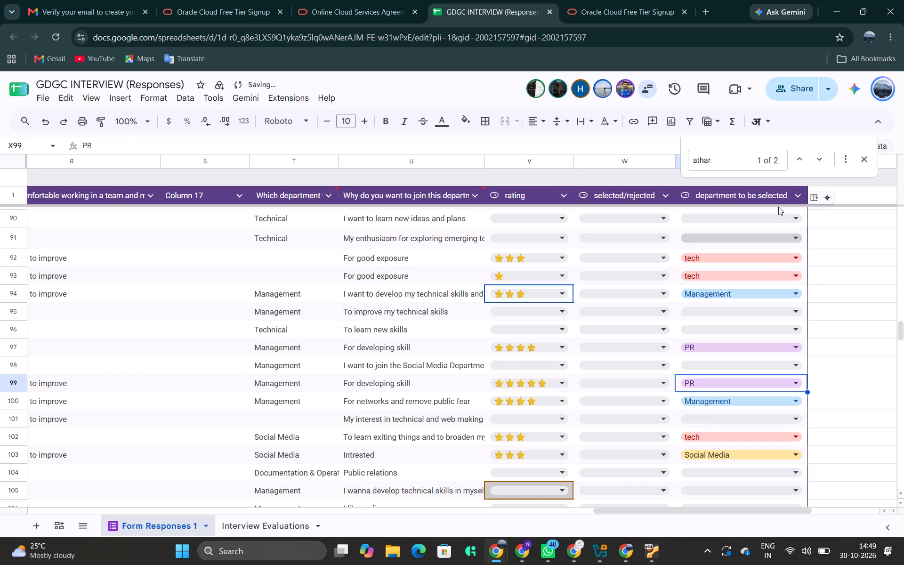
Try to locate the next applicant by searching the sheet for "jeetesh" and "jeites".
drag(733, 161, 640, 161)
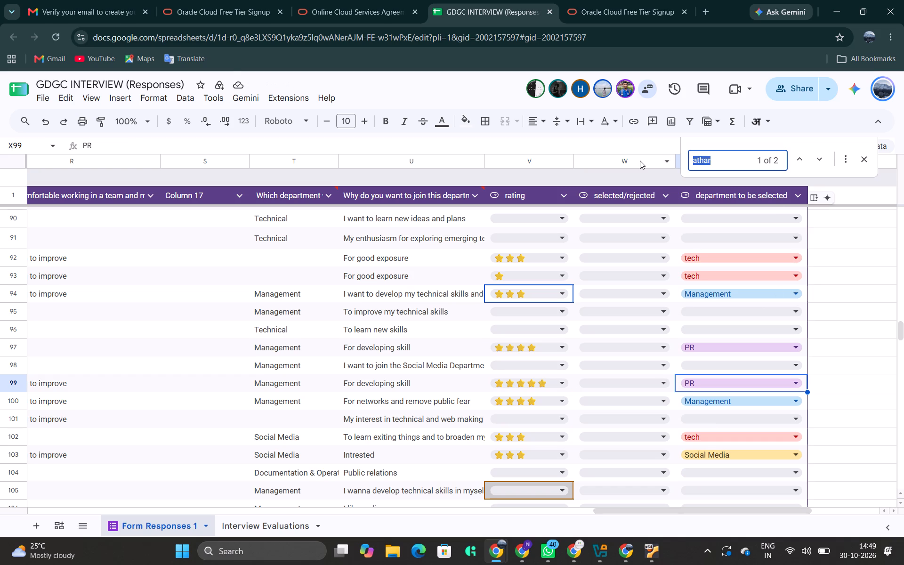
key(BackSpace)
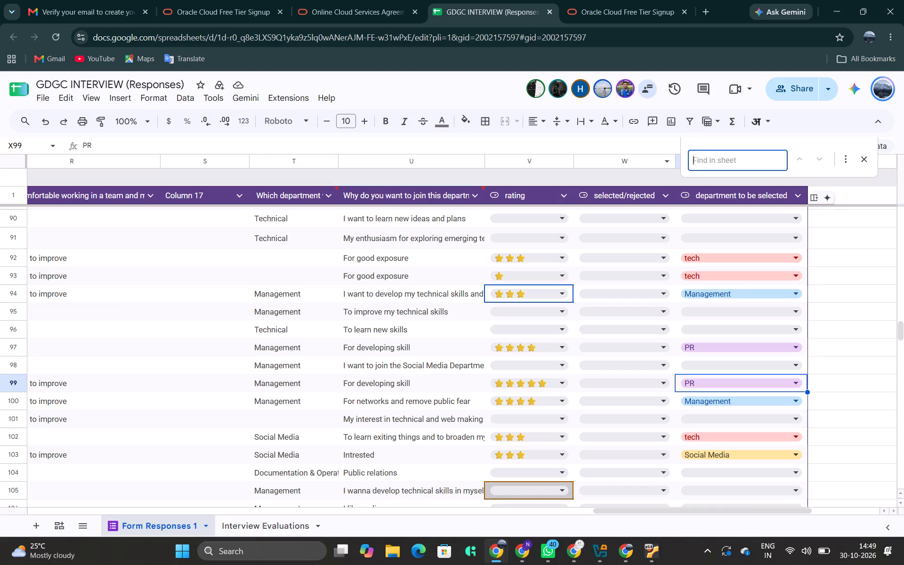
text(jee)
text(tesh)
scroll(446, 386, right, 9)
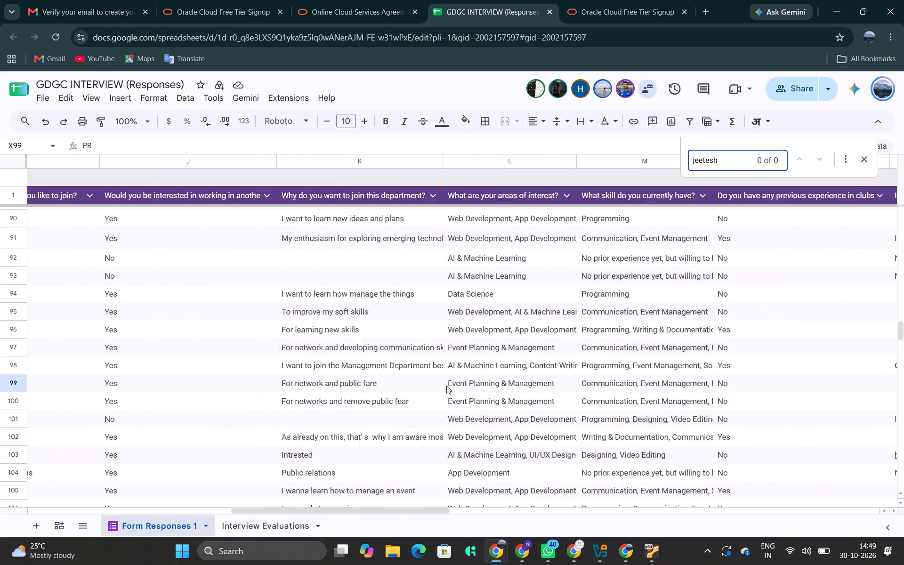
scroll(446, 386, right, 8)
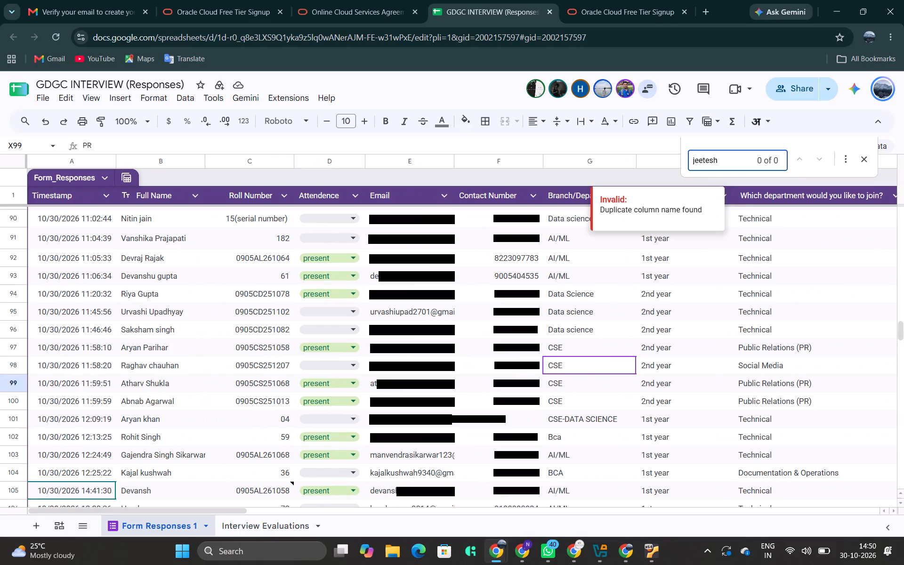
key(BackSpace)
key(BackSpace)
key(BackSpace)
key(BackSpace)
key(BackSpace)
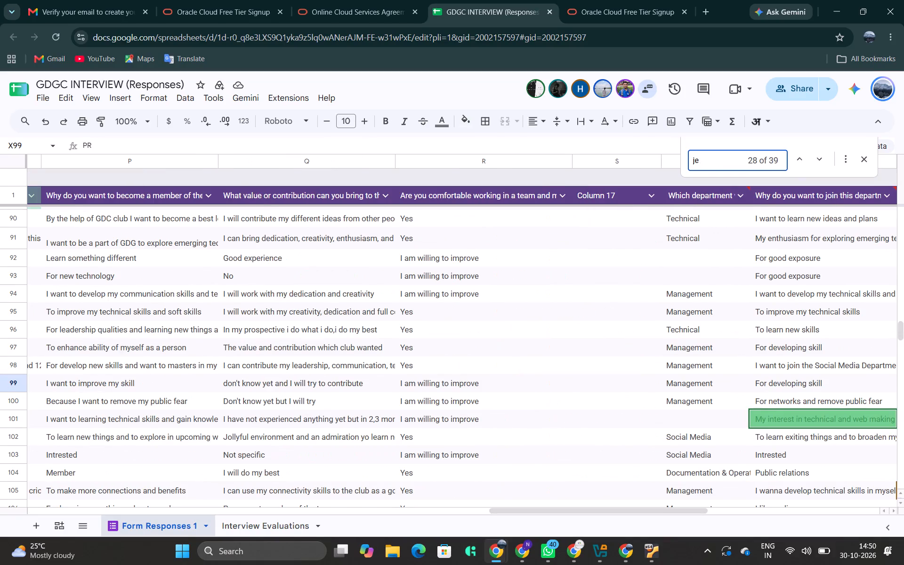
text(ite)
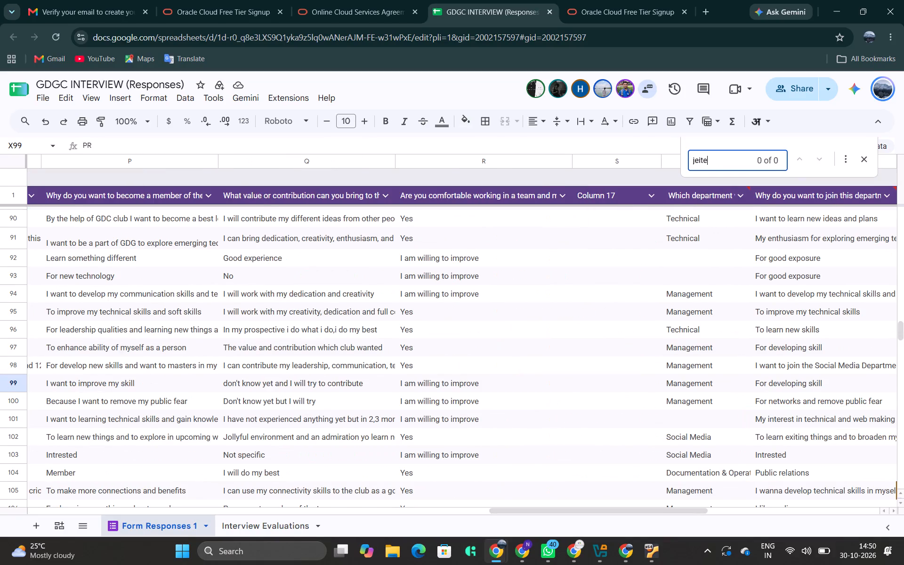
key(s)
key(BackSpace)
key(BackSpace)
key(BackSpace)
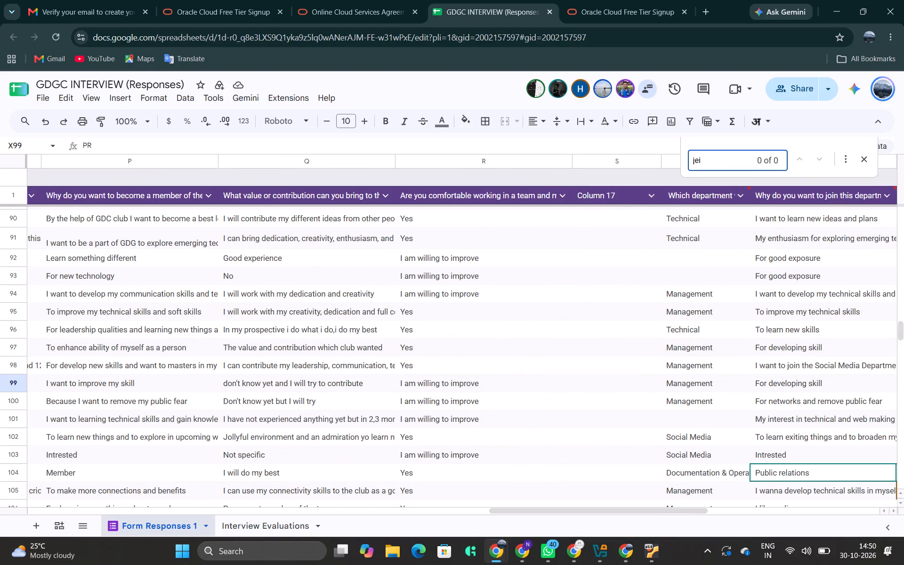
Search the sheet for "jit" and record a four-star rating and the department Management for that applicant in row 77.
key(BackSpace)
key(BackSpace)
text(it)
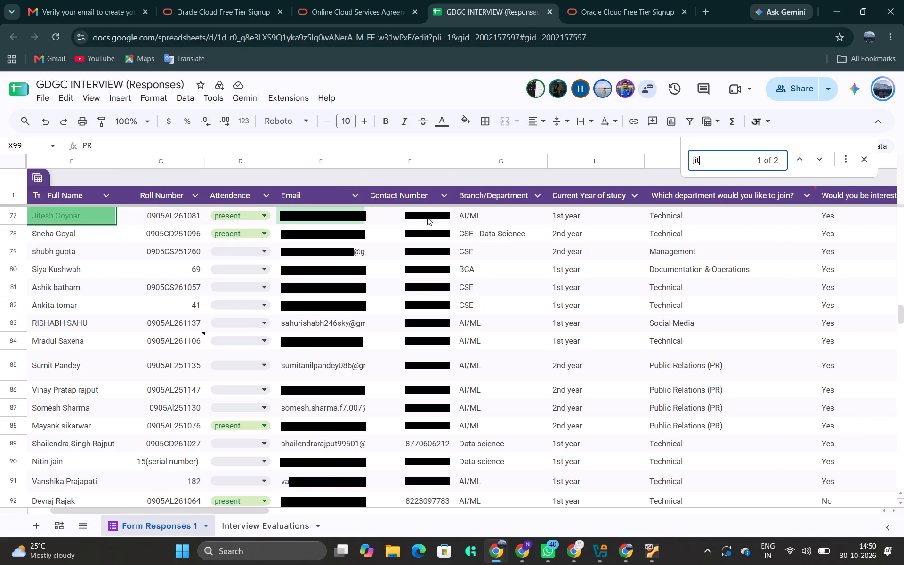
click(521, 209)
key(Right)
key(Right)
key(Right)
key(Right)
key(Right)
key(Right)
key(Right)
key(Right)
key(Right)
key(Right)
key(Right)
key(Right)
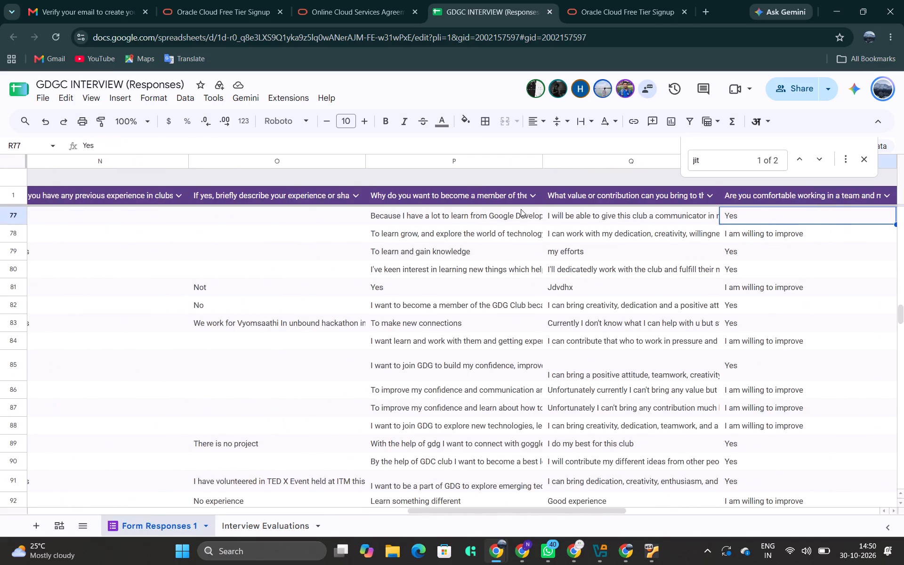
key(Right)
key(Right)
key(Right)
key(Right)
key(Right)
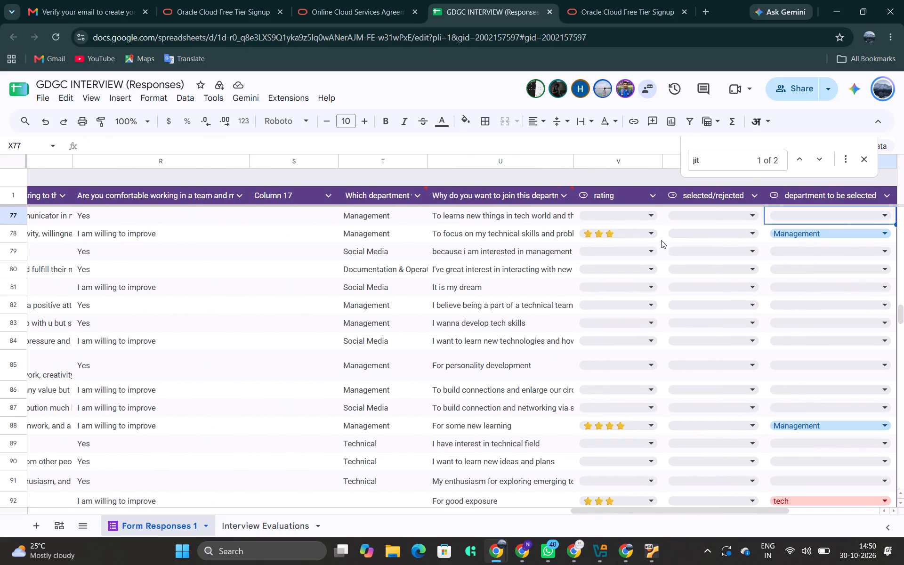
click(647, 218)
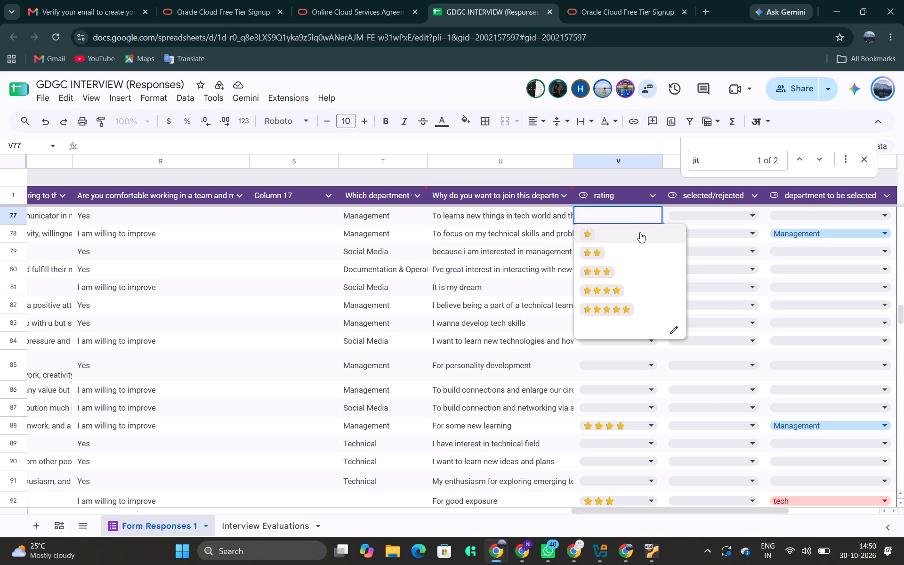
click(641, 281)
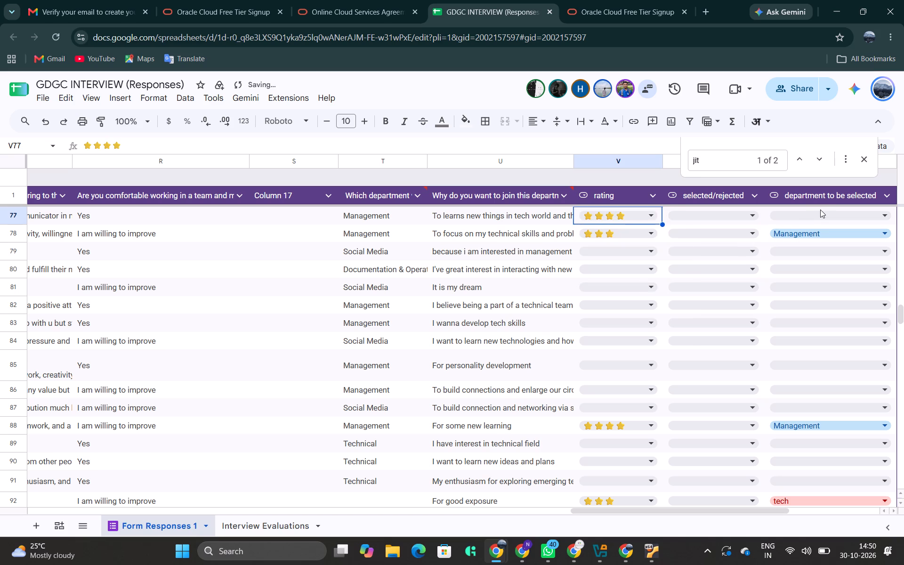
click(820, 210)
click(834, 217)
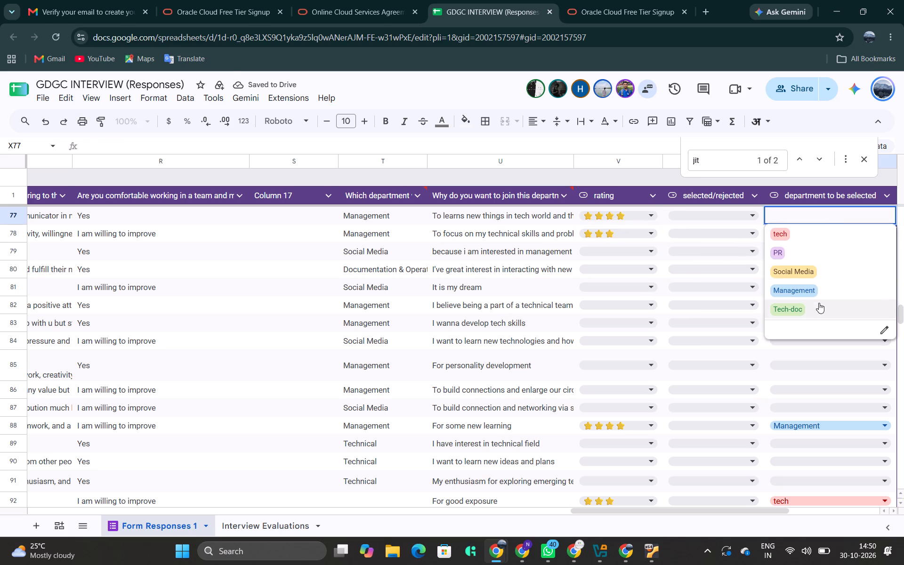
click(821, 292)
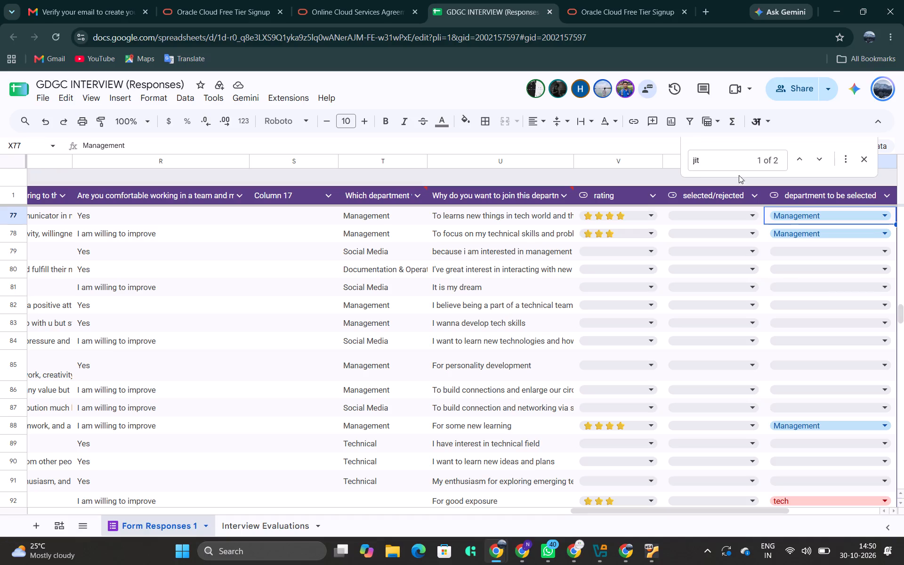
Search the sheet for "ayaz" and record a three-star rating and the department Social Media for that applicant in row 110.
drag(733, 162, 651, 170)
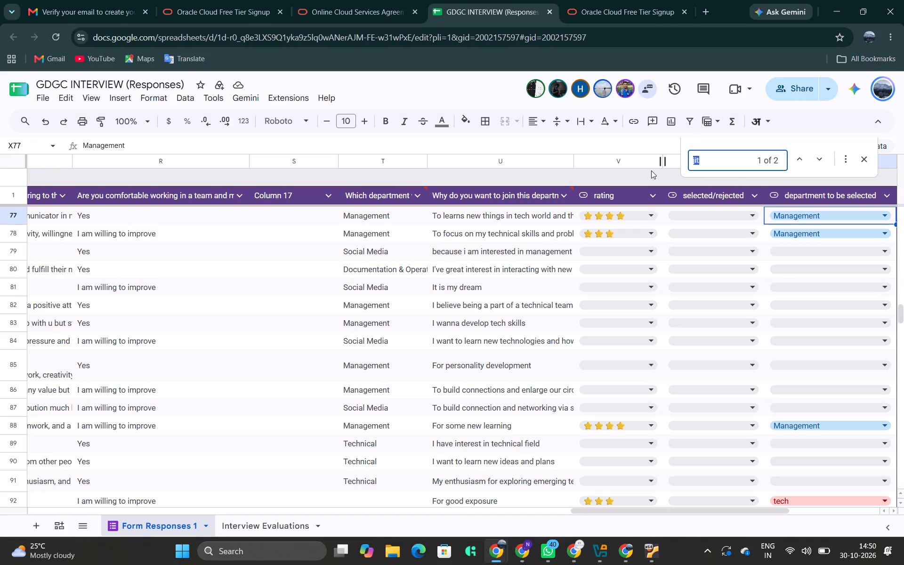
key(BackSpace)
text(ayaz)
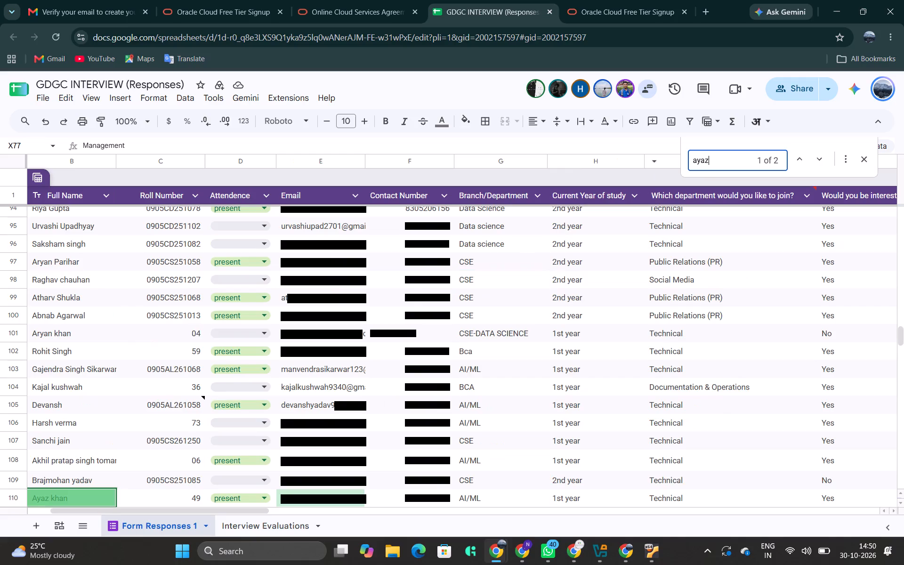
scroll(224, 337, down, 2)
click(380, 346)
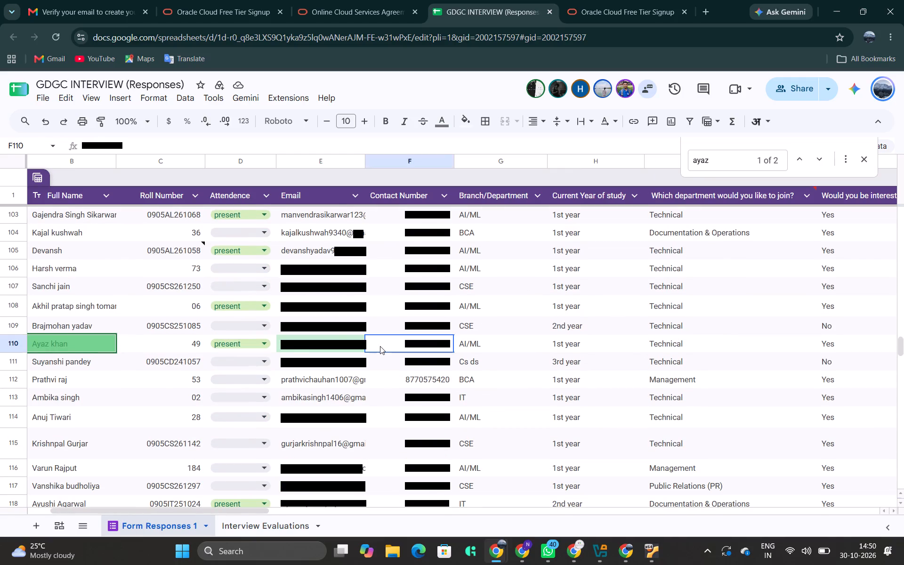
key(Right)
key(Right)
key(Right)
key(Right)
key(Right)
key(Right)
key(Right)
key(Right)
key(Right)
key(Right)
key(Right)
key(Right)
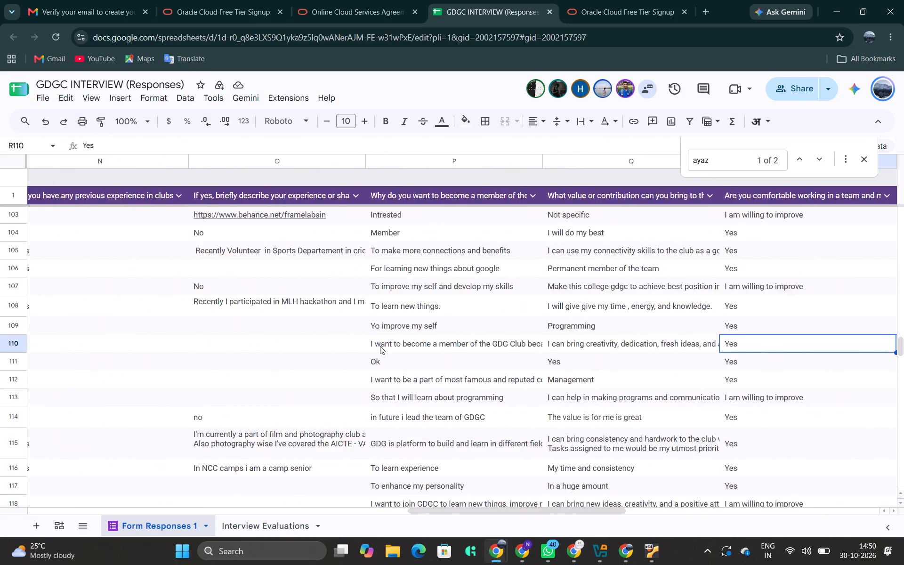
key(Right)
key(Right)
key(Right)
key(Right)
key(Right)
key(Right)
key(Right)
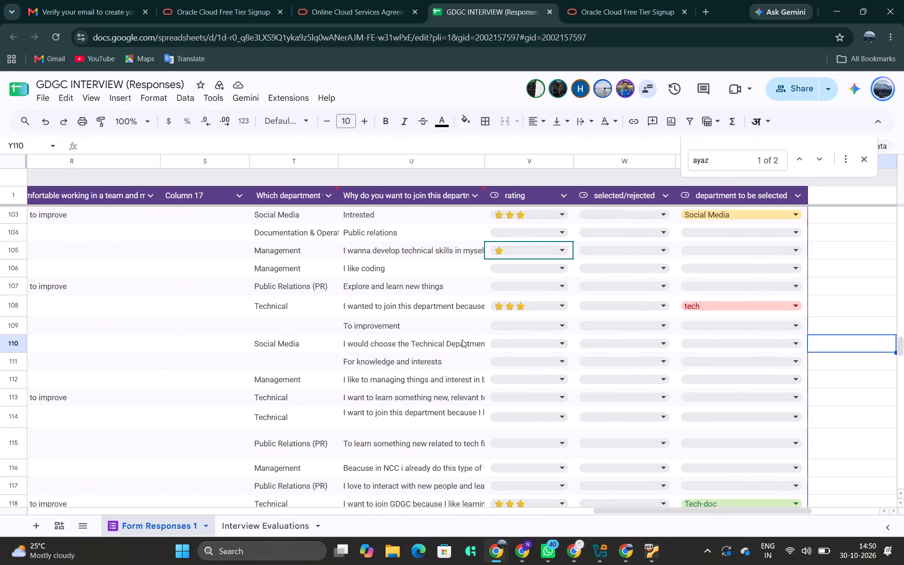
click(505, 346)
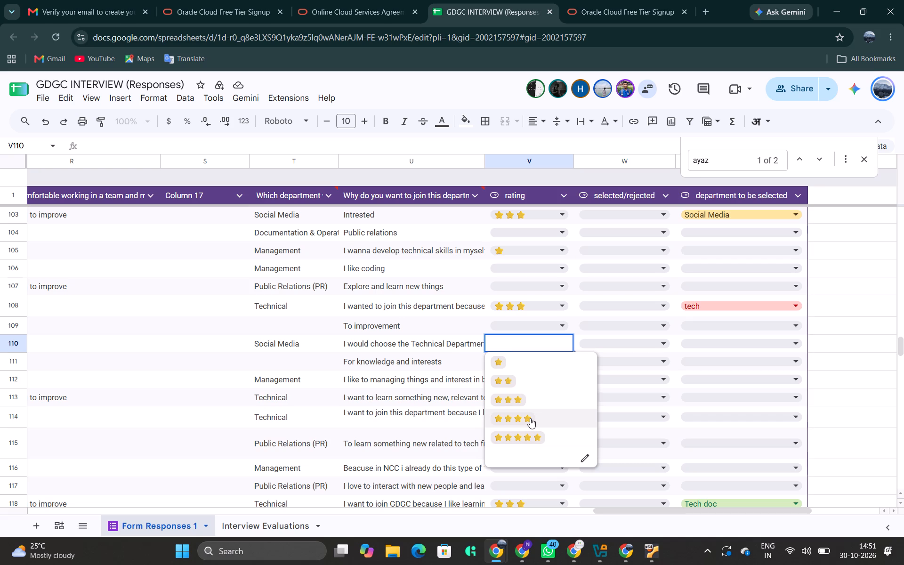
click(552, 401)
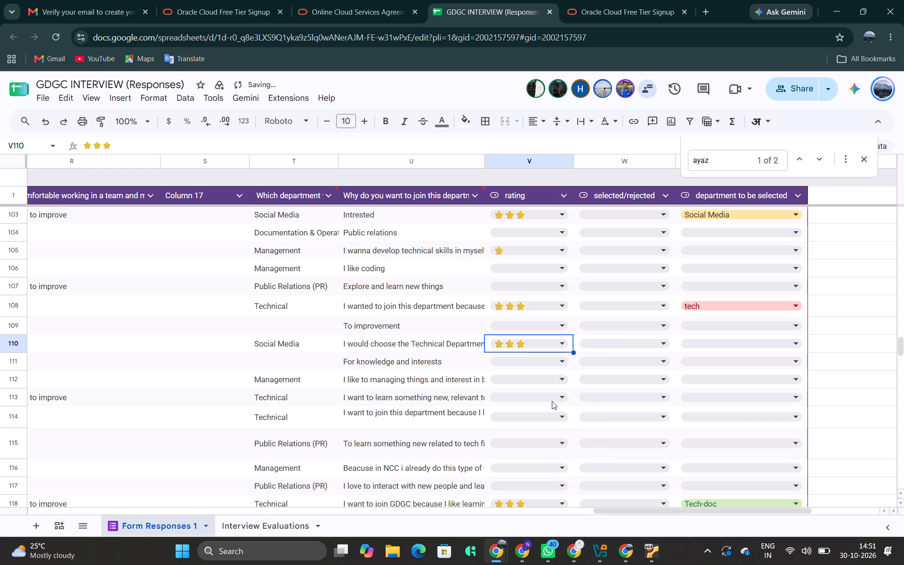
click(715, 341)
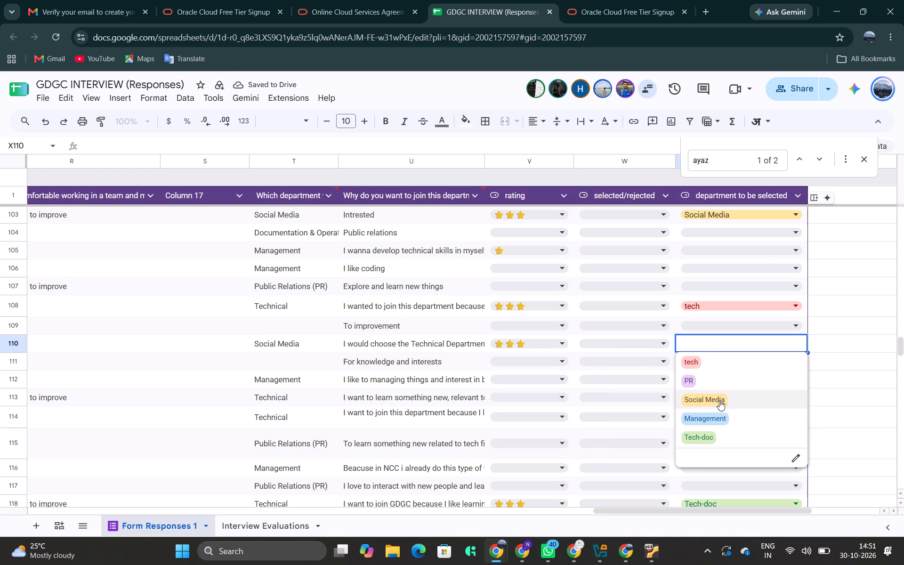
click(721, 402)
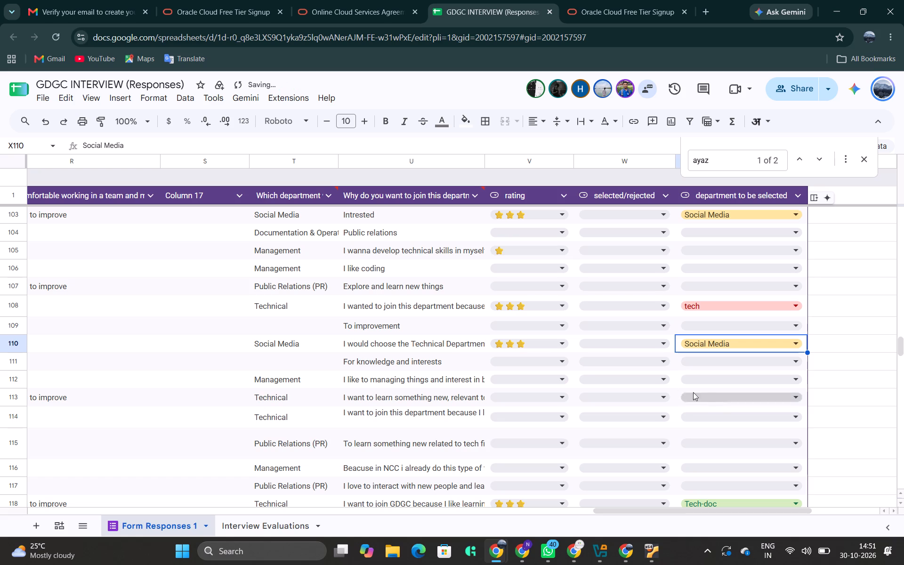
scroll(624, 384, up, 1)
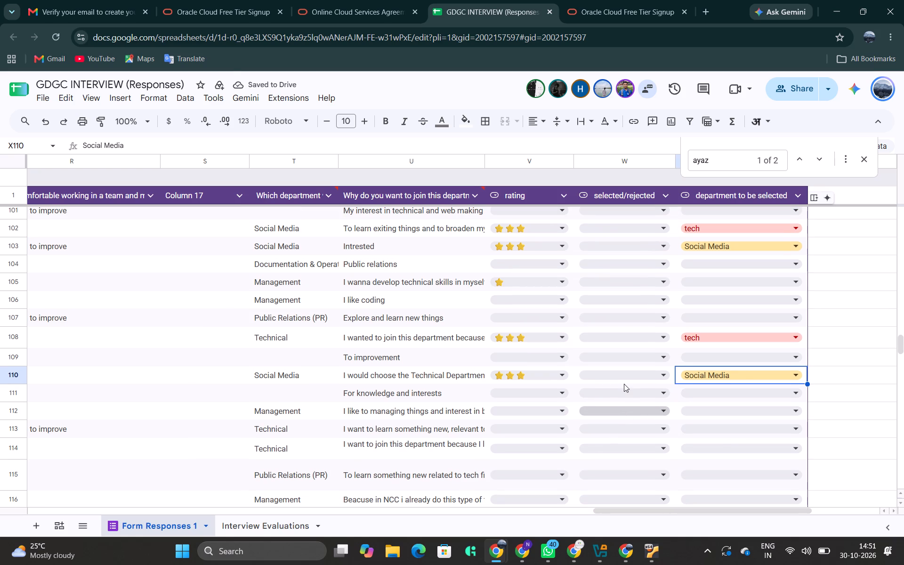
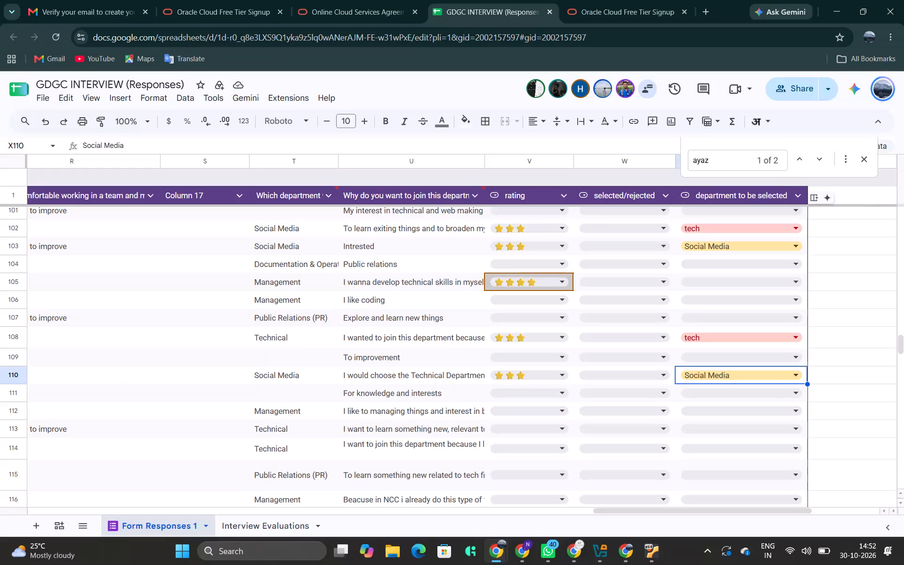
Search the sheet for "aryan" and narrow the search with the first letters of the applicant's surname to locate their row.
drag(735, 159, 623, 176)
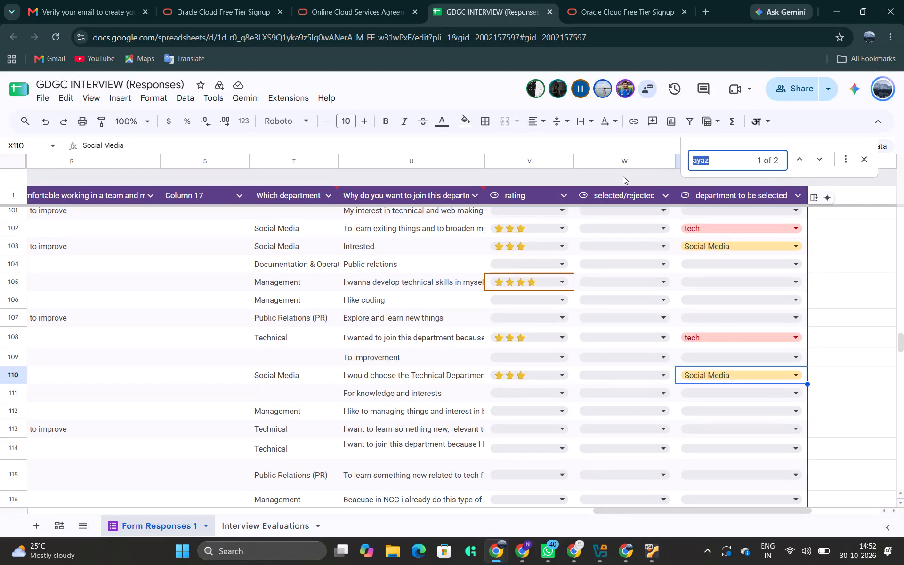
key(BackSpace)
key(BackSpace)
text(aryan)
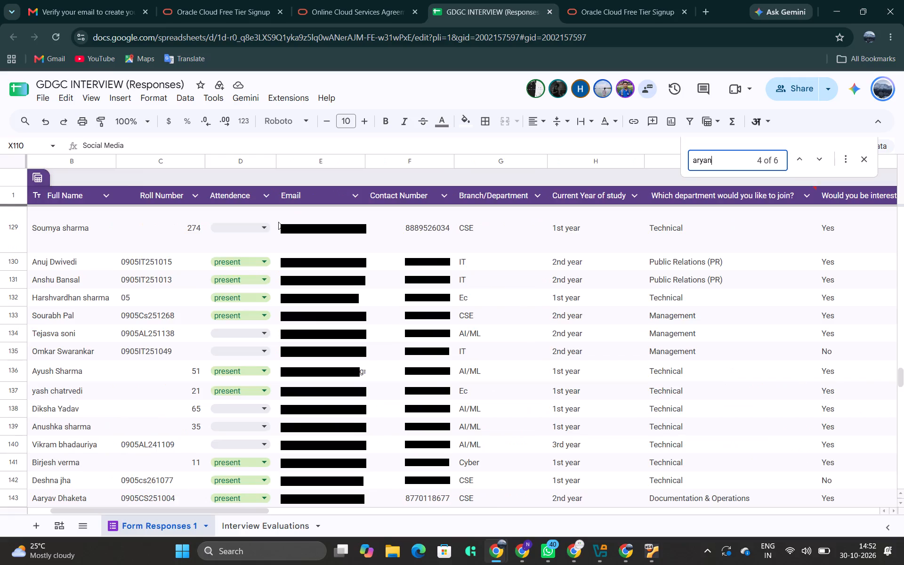
scroll(278, 222, right, 9)
click(726, 157)
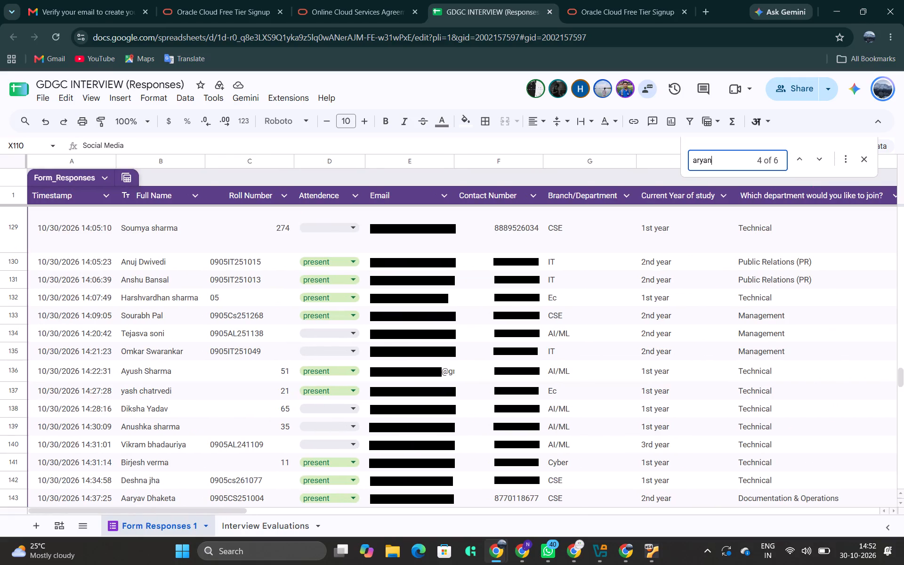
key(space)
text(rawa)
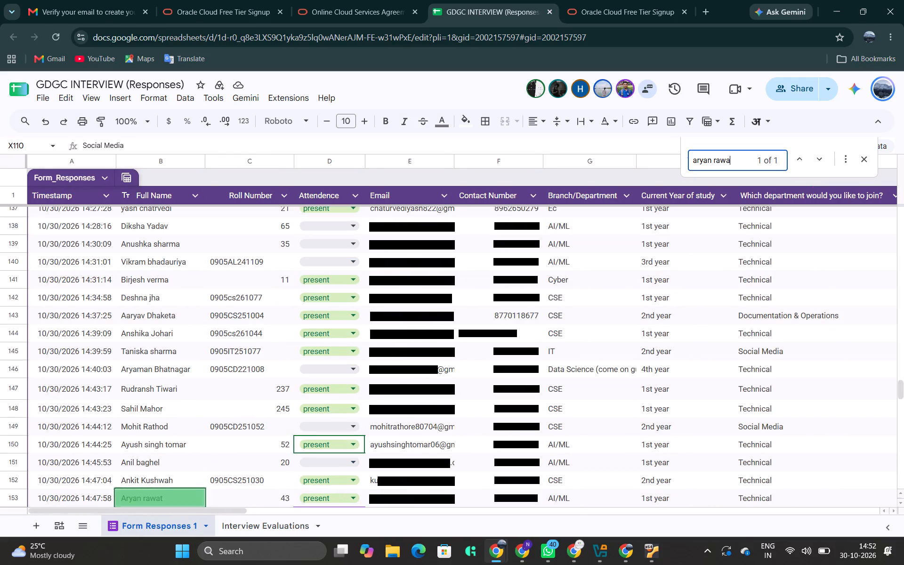
scroll(500, 325, down, 2)
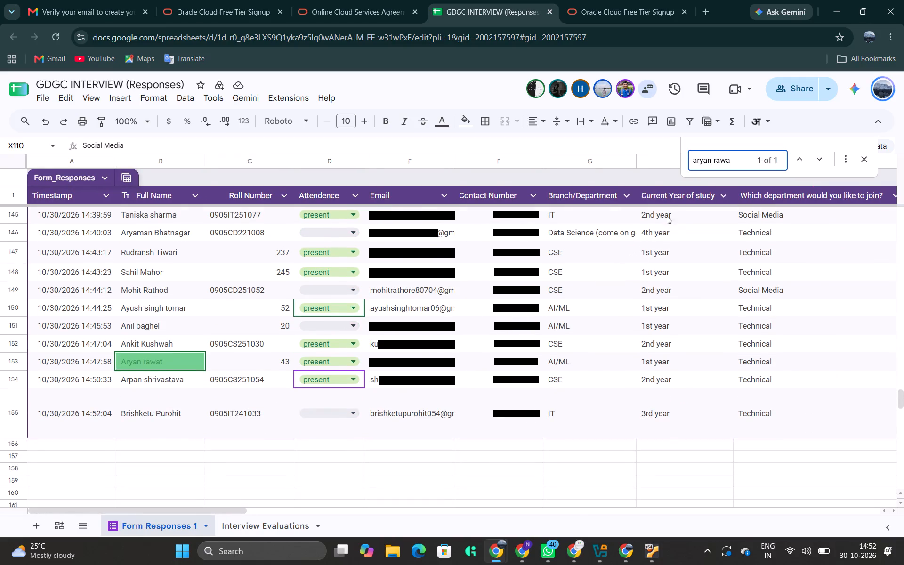
drag(739, 165, 523, 190)
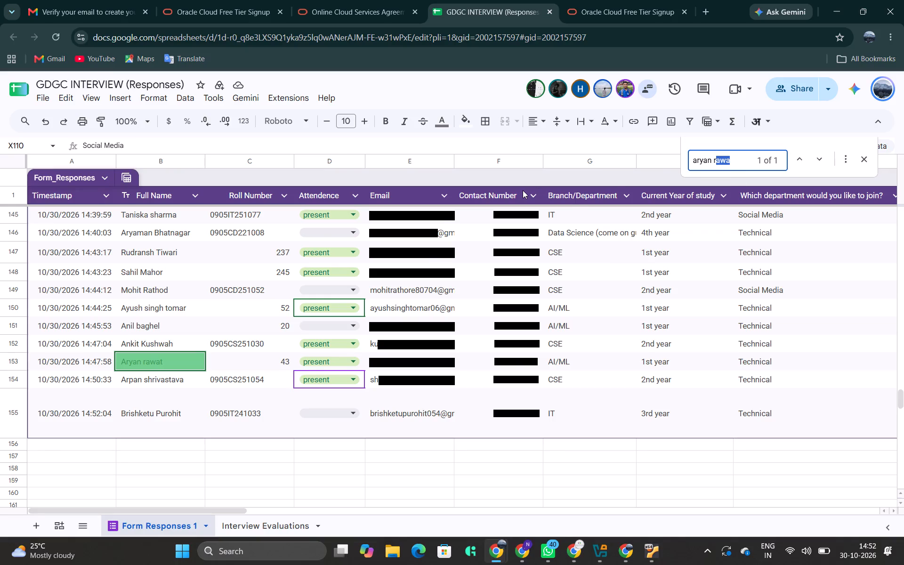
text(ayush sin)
scroll(523, 190, down, 3)
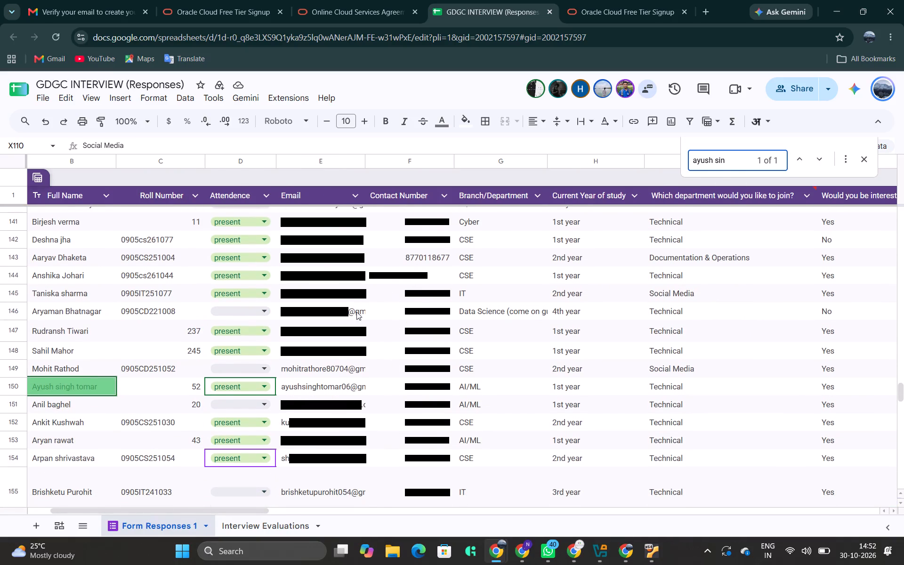
click(607, 380)
key(Right)
key(Right)
key(Right)
key(Right)
key(Right)
key(Right)
key(Right)
key(Right)
key(Right)
key(Right)
key(Right)
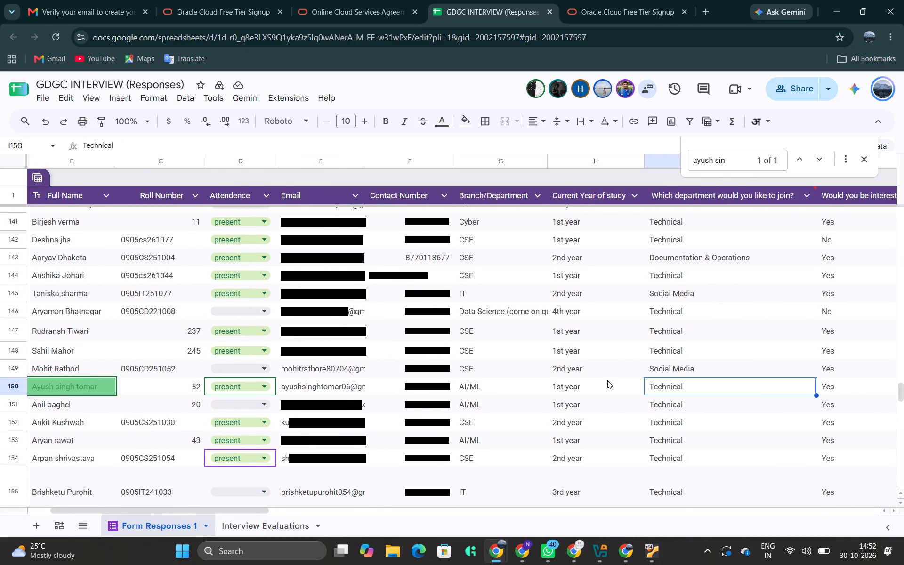
key(Right)
key(Right)
key(Right)
key(Right)
key(Right)
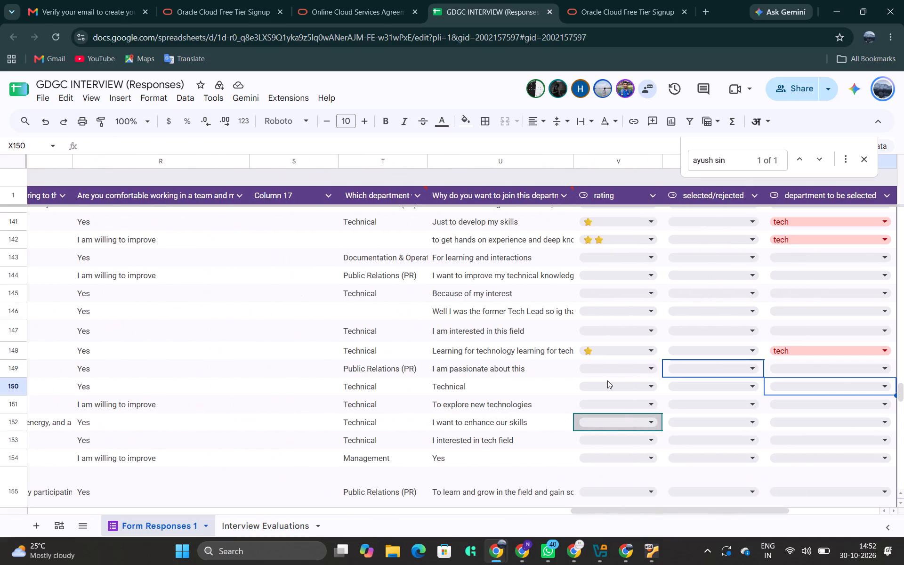
click(615, 388)
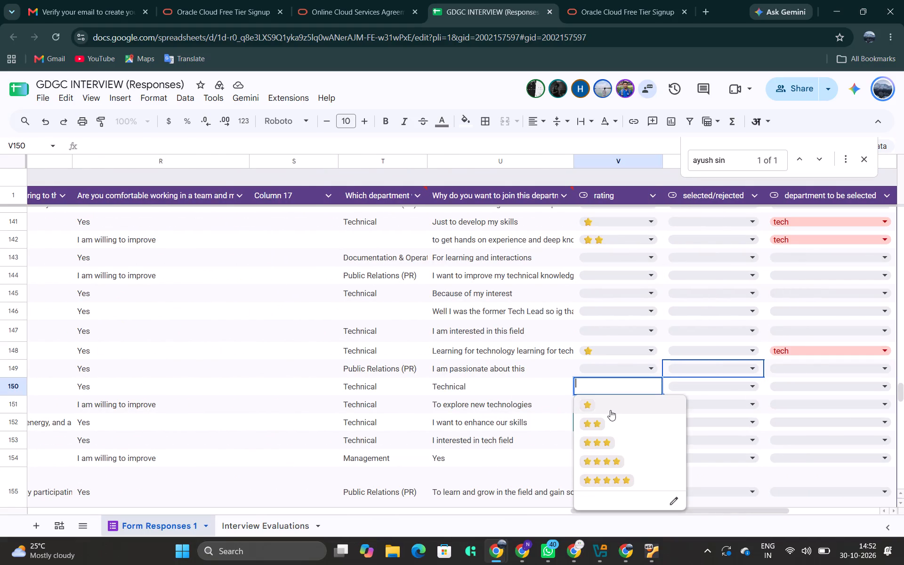
click(610, 410)
click(813, 385)
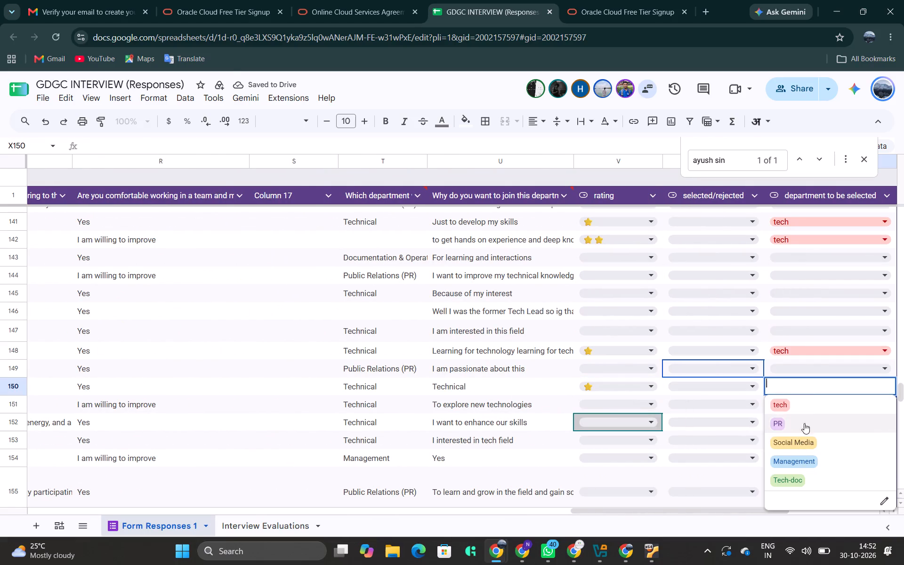
click(811, 412)
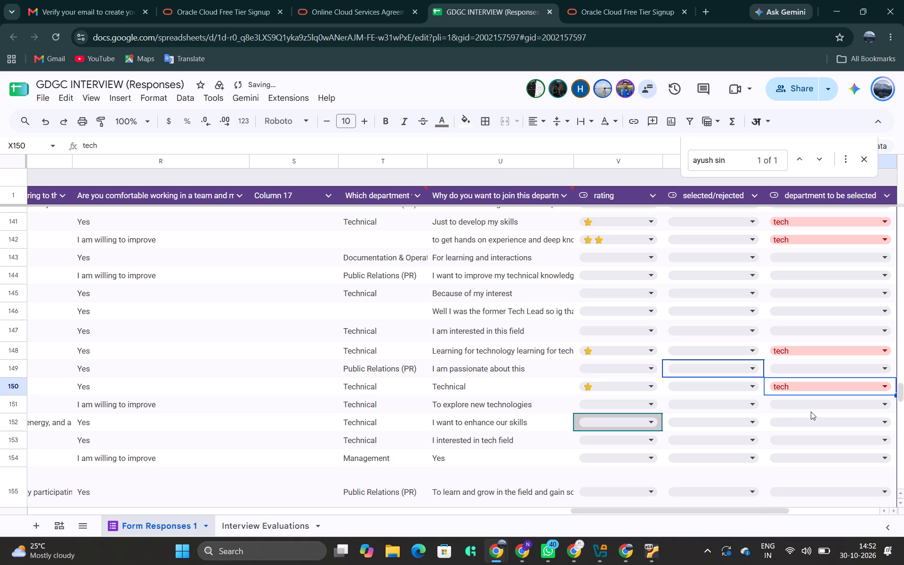
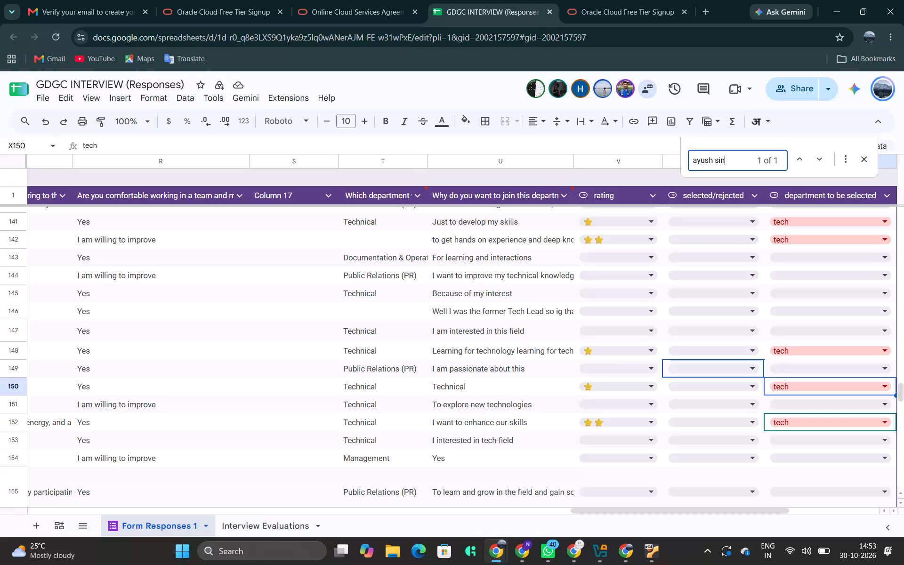
key(BackSpace)
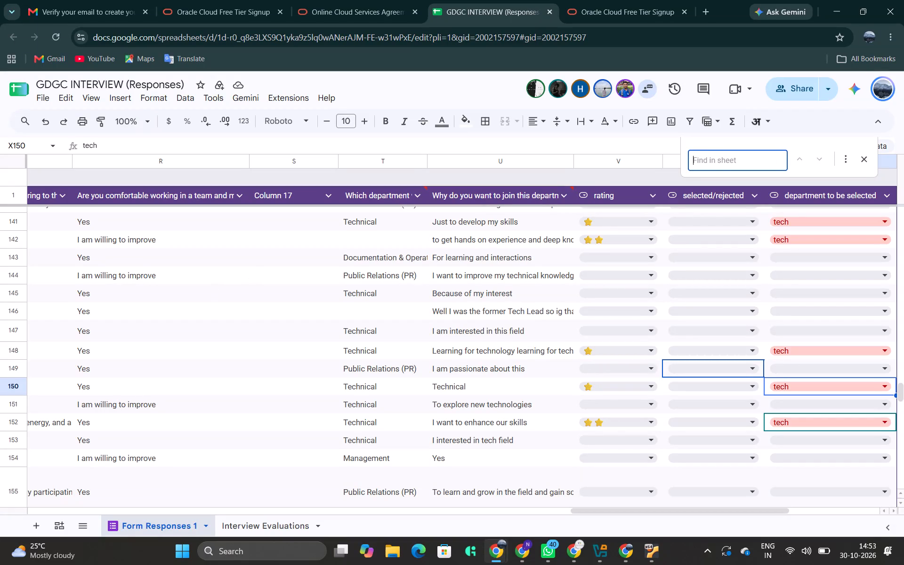
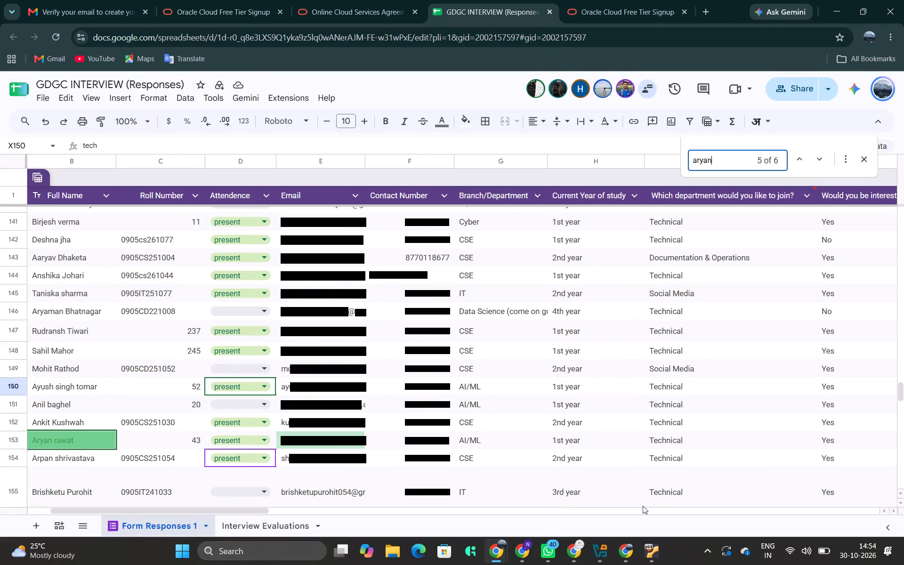
Set the department to be selected to Management for the matching Aryan applicant in row 153.
click(833, 445)
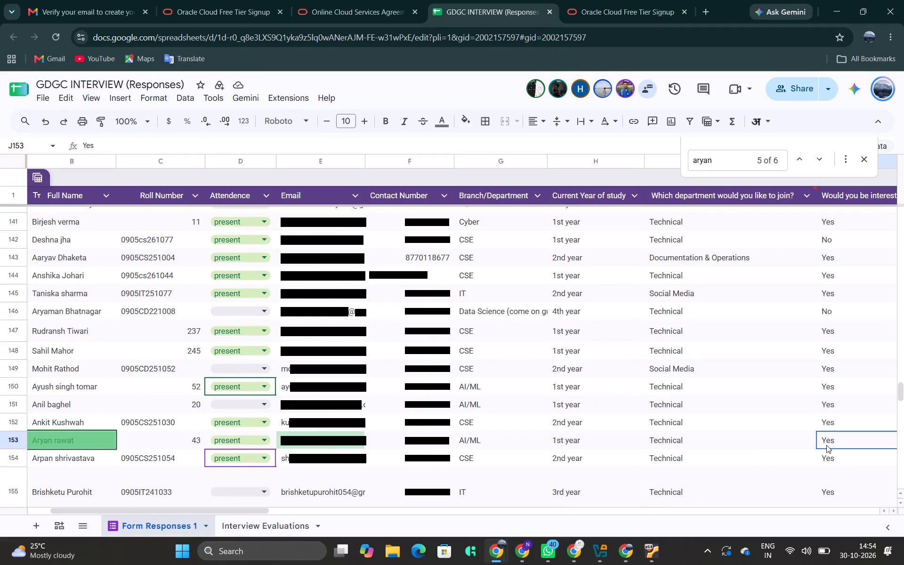
key(Right)
key(Right)
key(Right)
key(Right)
key(Right)
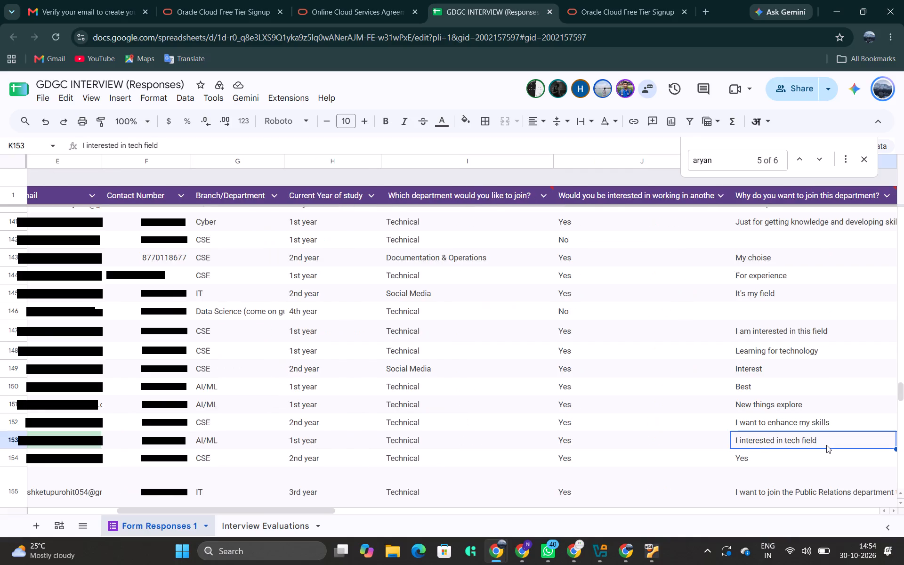
key(Right)
key(Right)
key(Right)
key(Right)
key(Right)
key(Right)
key(Right)
key(Right)
key(Right)
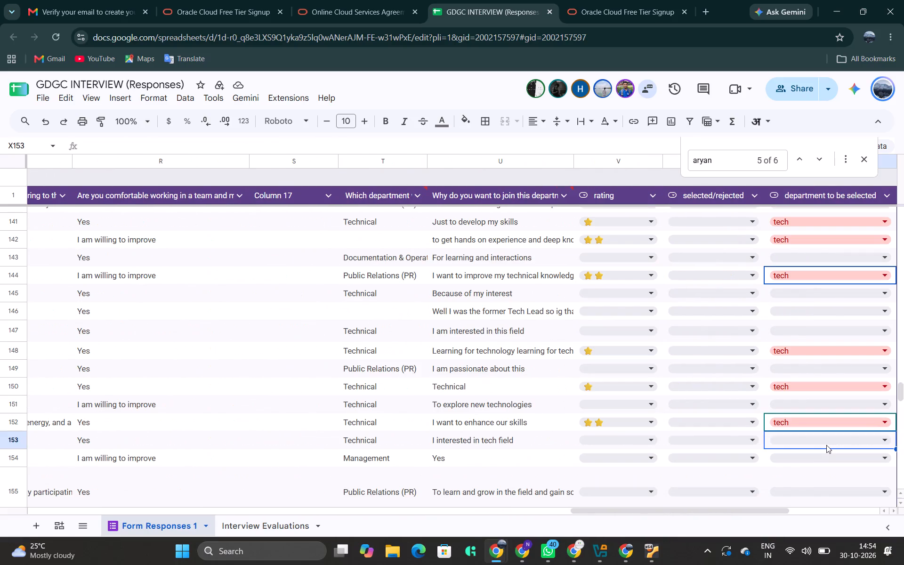
click(629, 441)
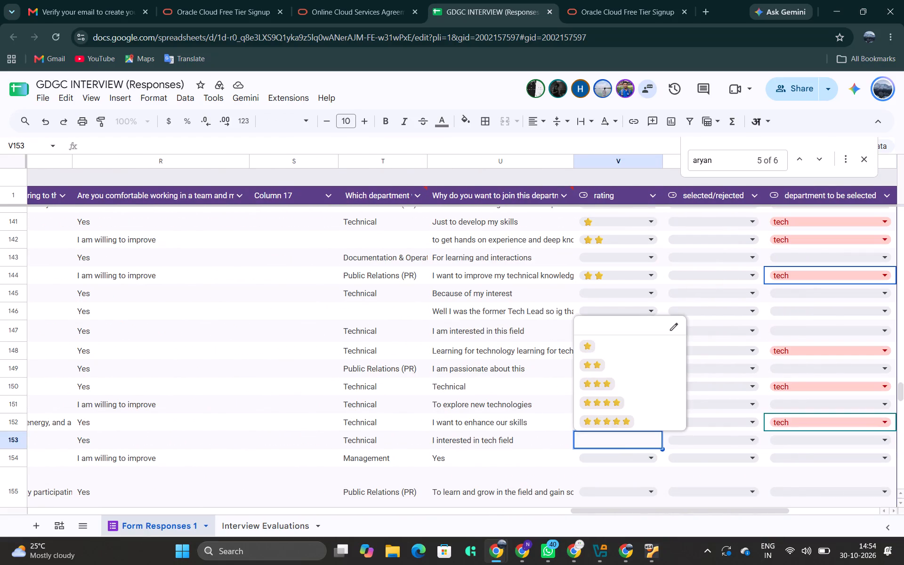
click(832, 443)
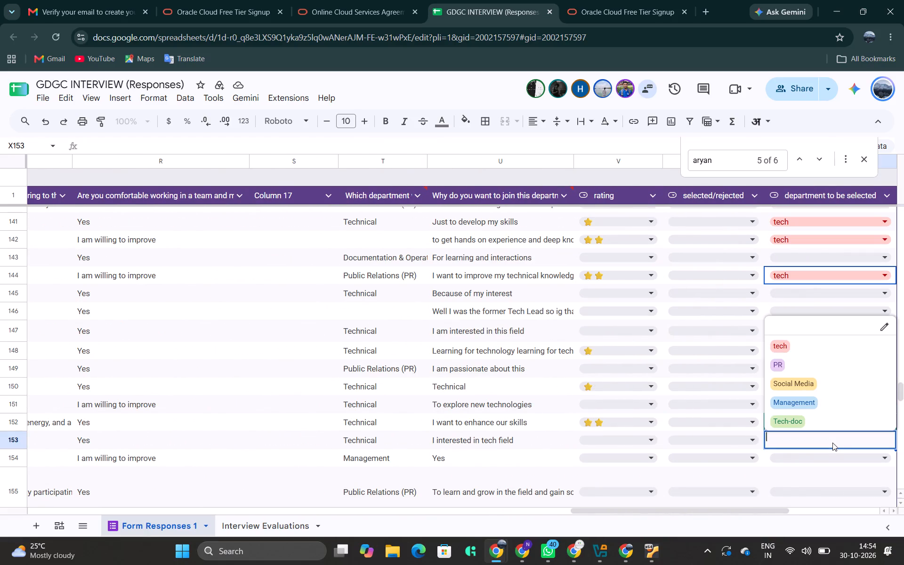
click(824, 404)
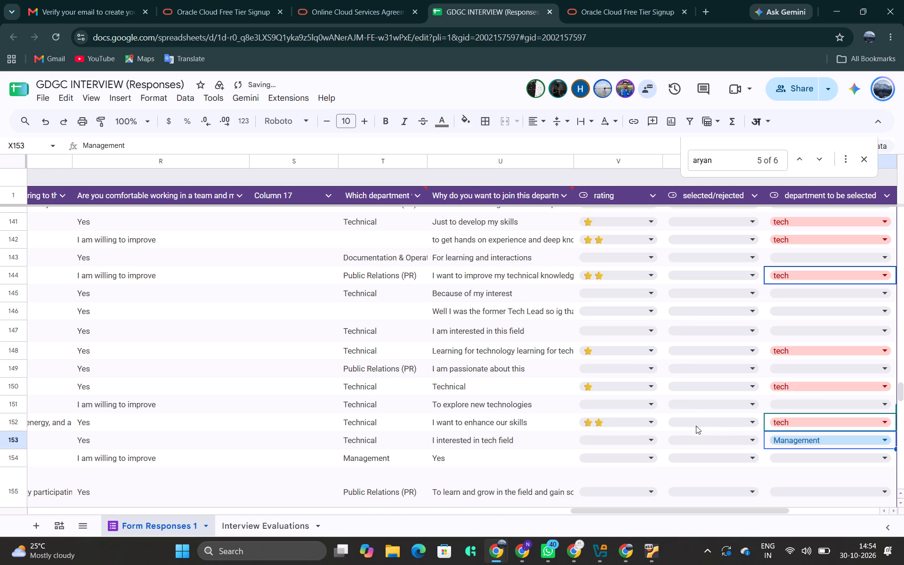
Open the star rating choices for the same applicant in row 153.
click(650, 443)
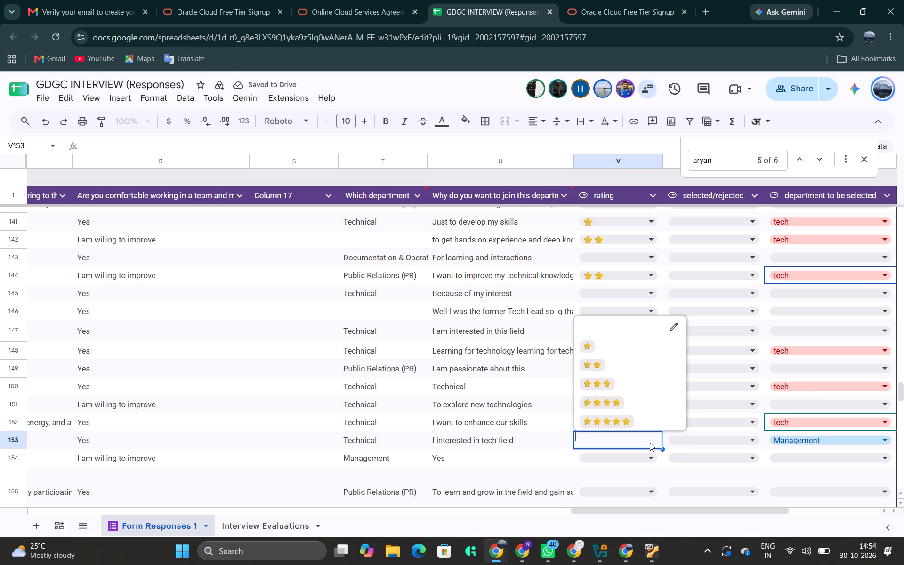
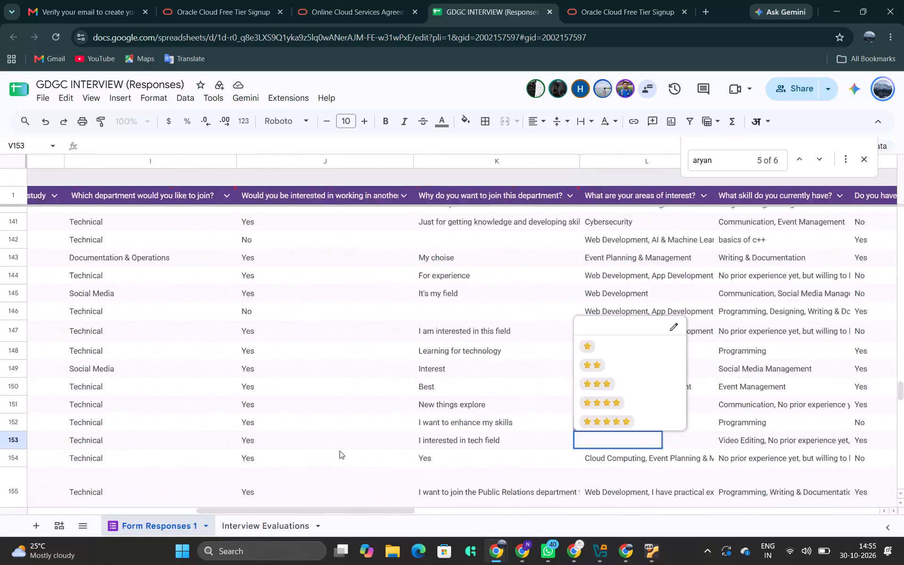
Look through the applicant names and attendance entries from the start of the responses table down to its last rows.
scroll(339, 451, down, 6)
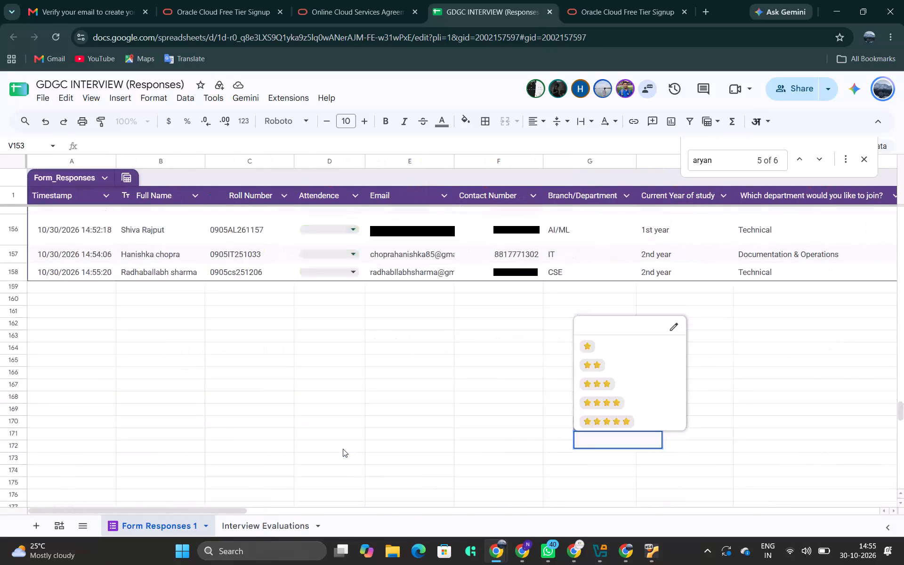
scroll(343, 449, up, 8)
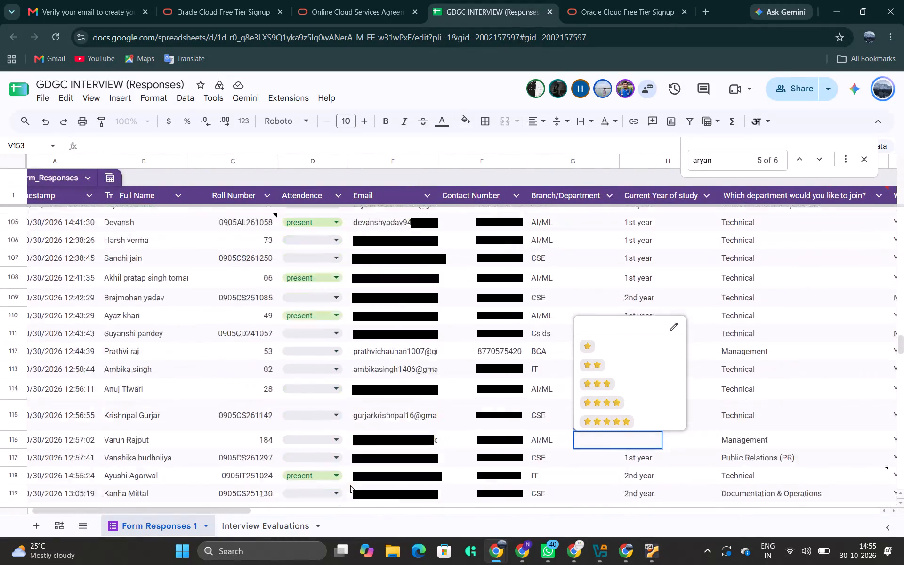
scroll(350, 485, up, 14)
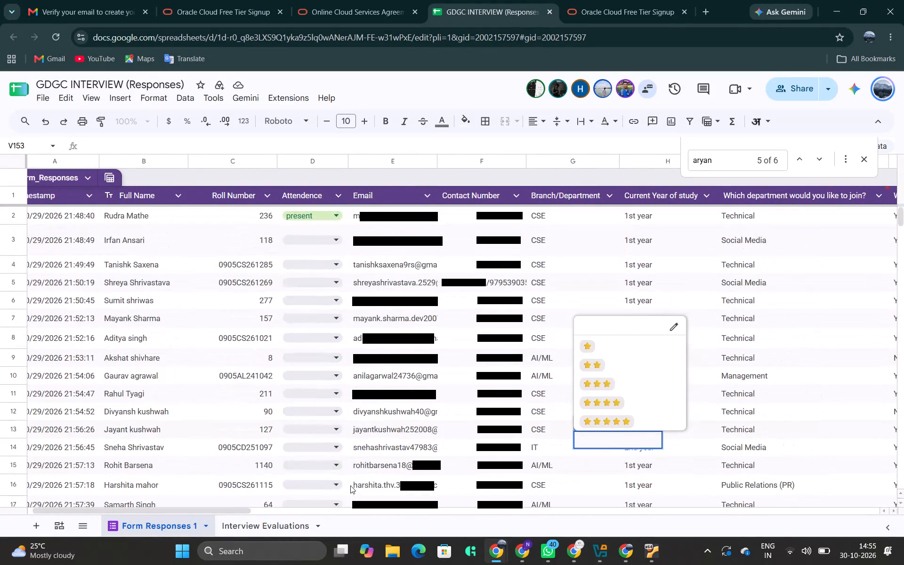
scroll(426, 318, up, 4)
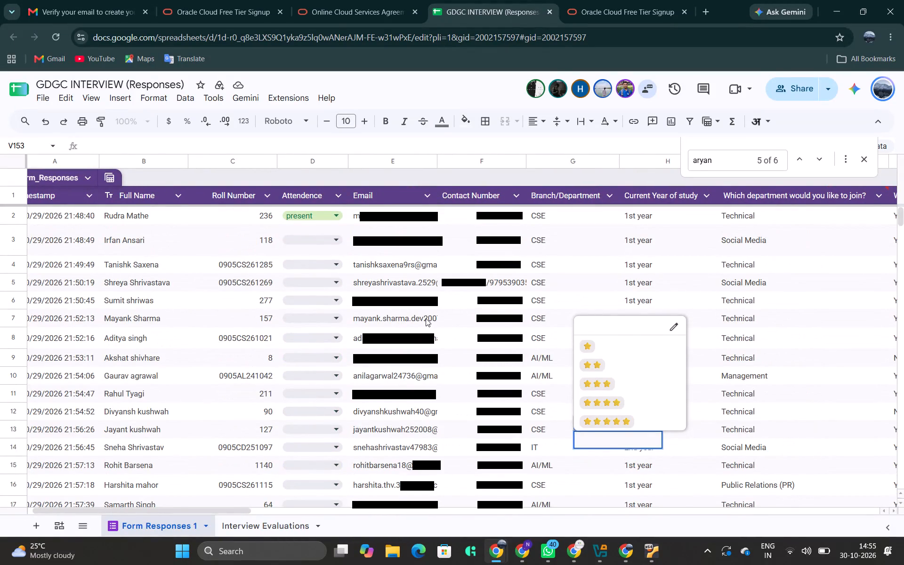
scroll(426, 318, down, 9)
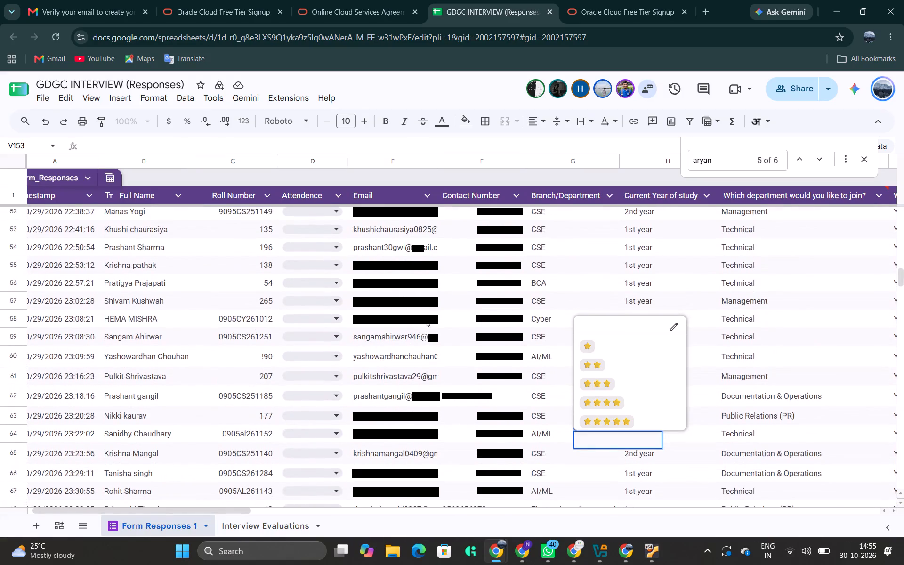
scroll(426, 318, down, 14)
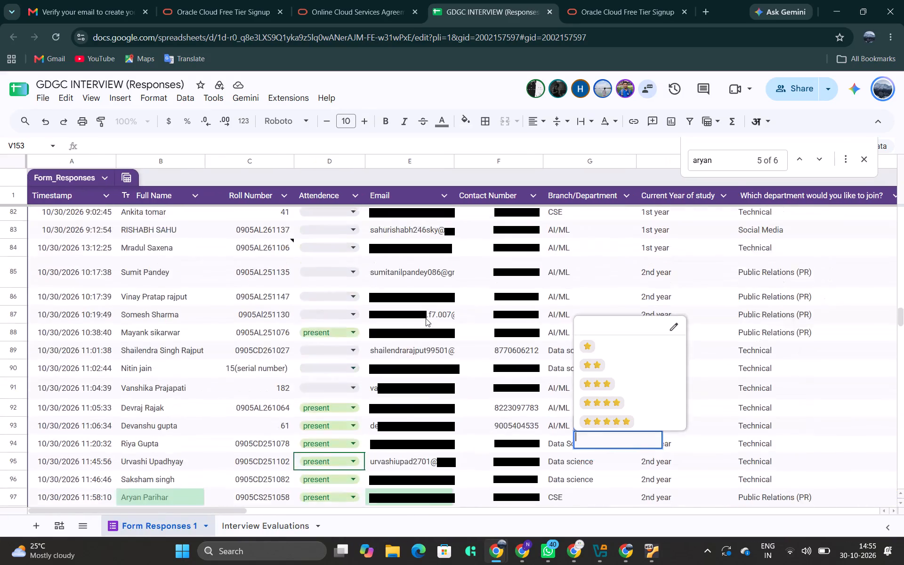
scroll(426, 318, down, 1)
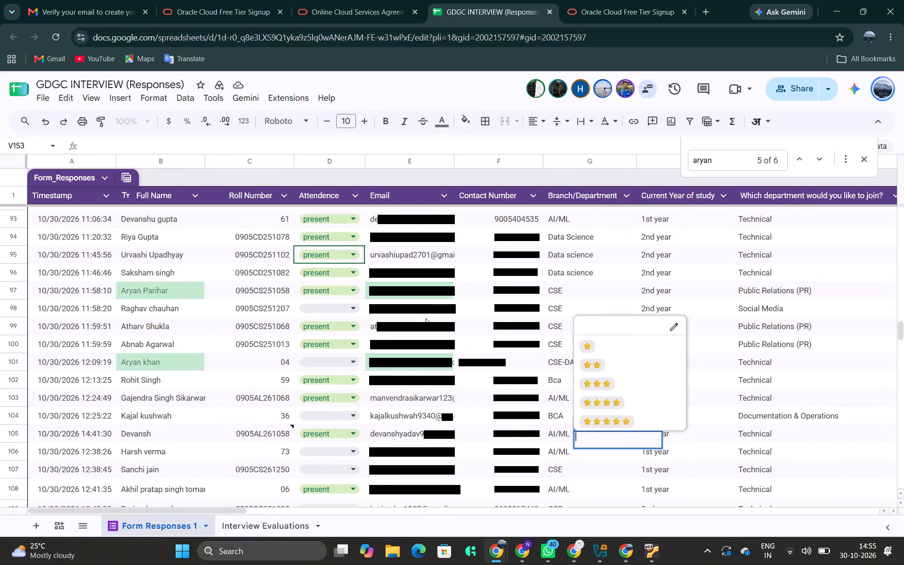
scroll(426, 318, down, 4)
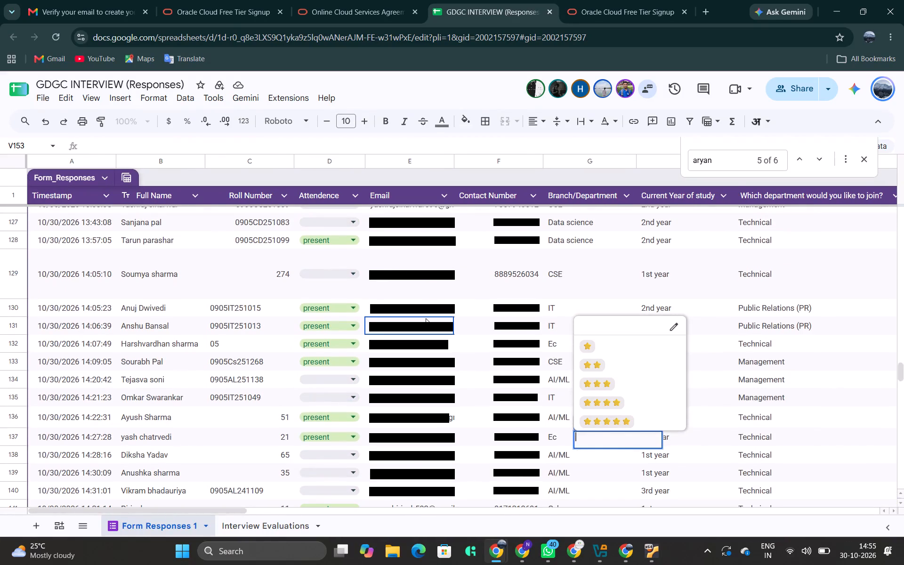
scroll(426, 318, down, 6)
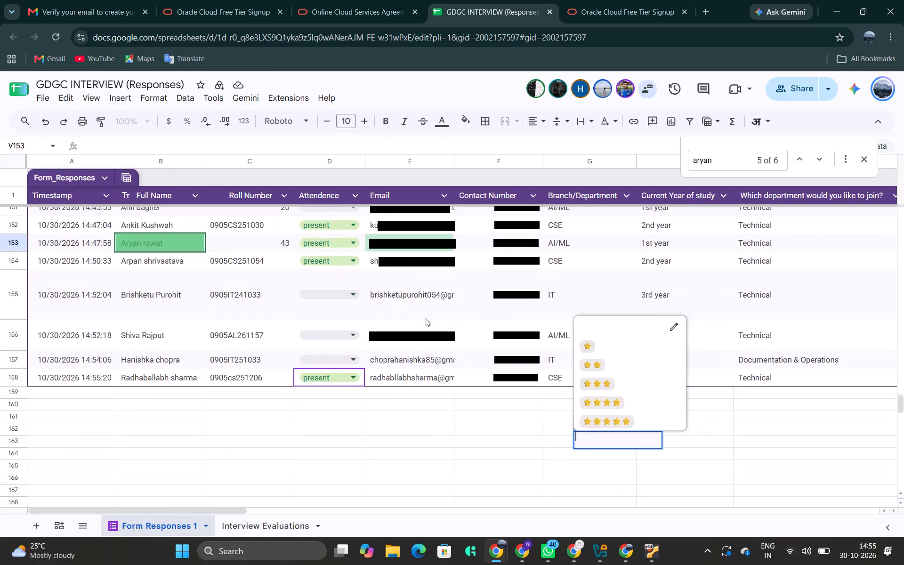
Set the rating of the matching Aryan applicant in row 153 to two stars.
click(606, 240)
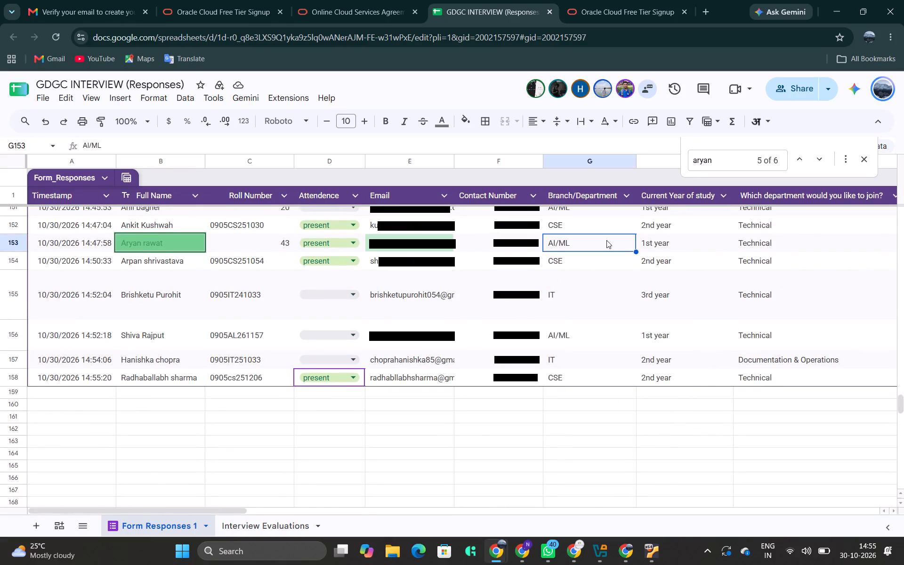
key(Right)
key(Right)
key(Right)
key(Right)
key(Right)
key(Right)
key(Right)
key(Right)
key(Right)
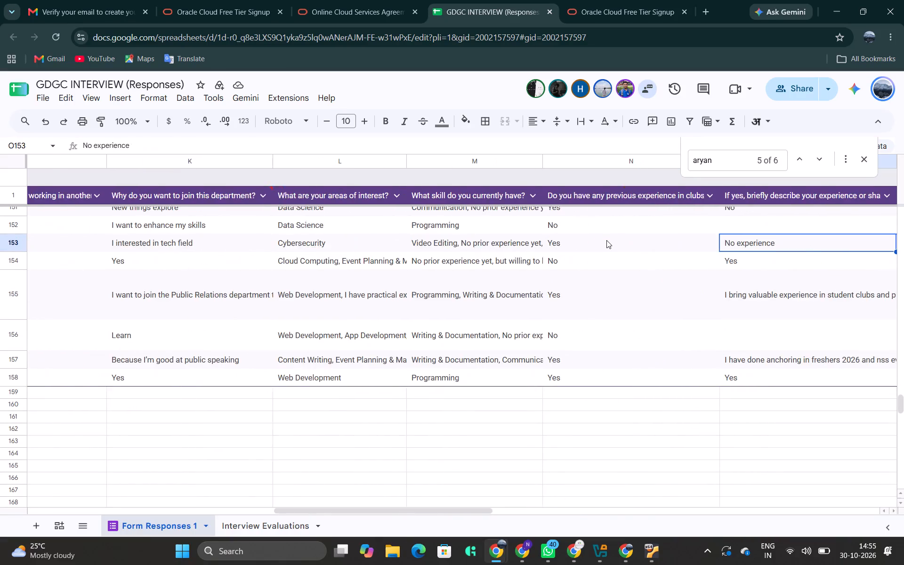
key(Right)
key(Right)
key(Right)
key(Right)
key(Right)
key(Right)
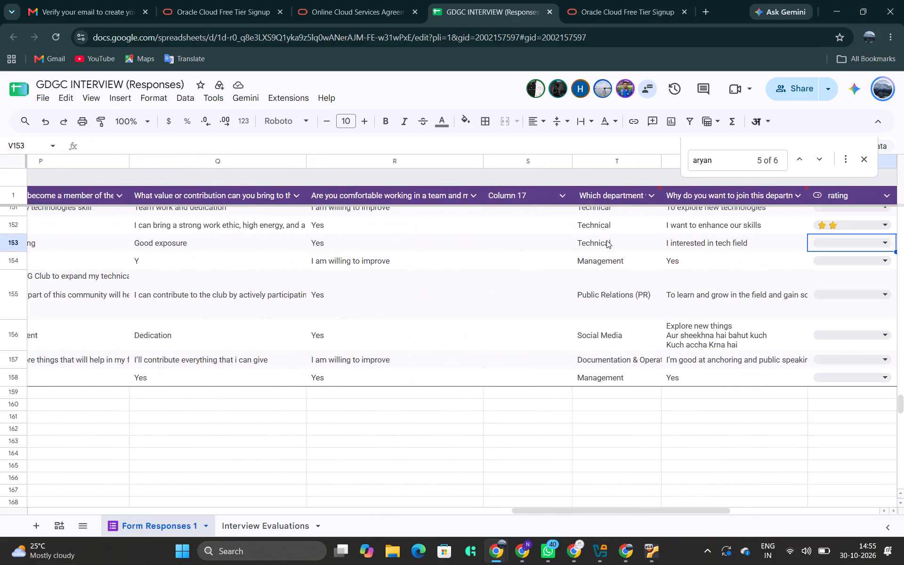
key(Right)
key(Right)
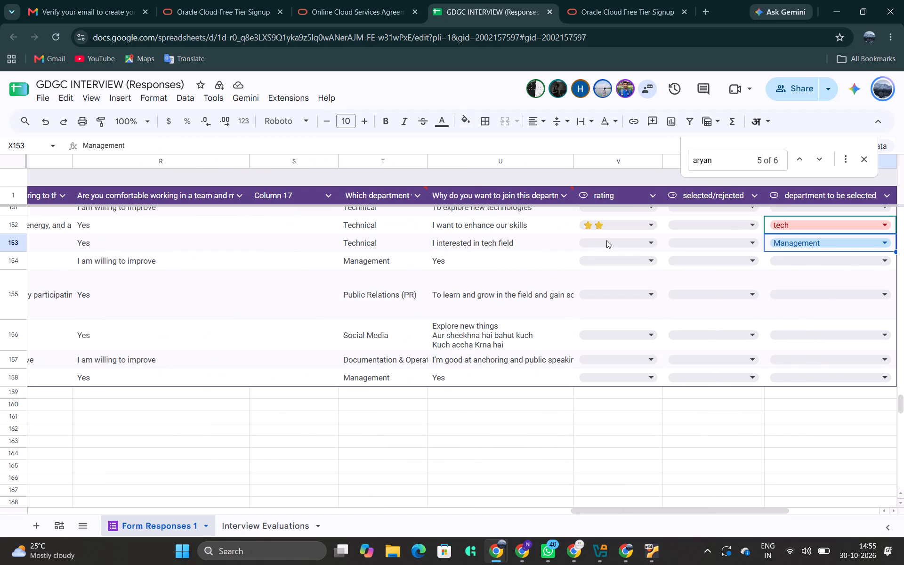
key(Left)
key(Left)
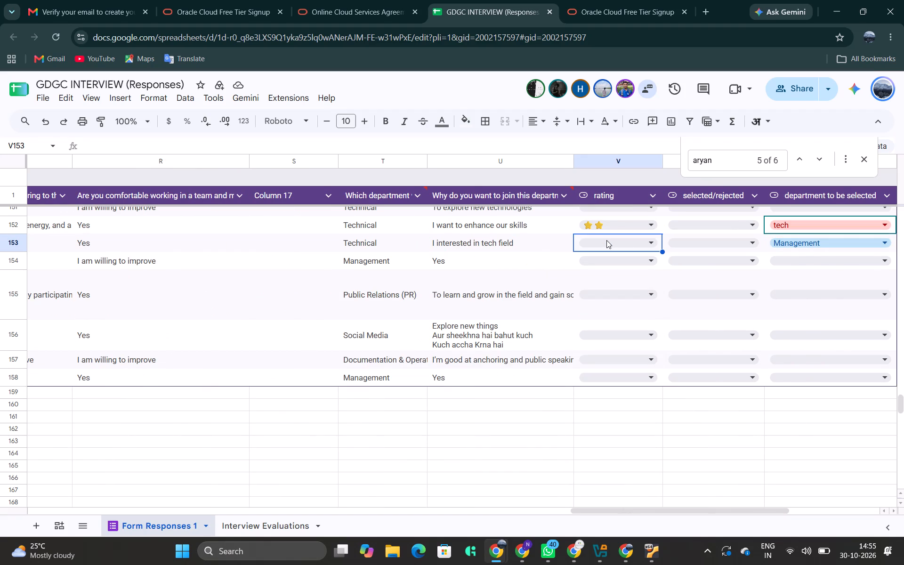
click(606, 240)
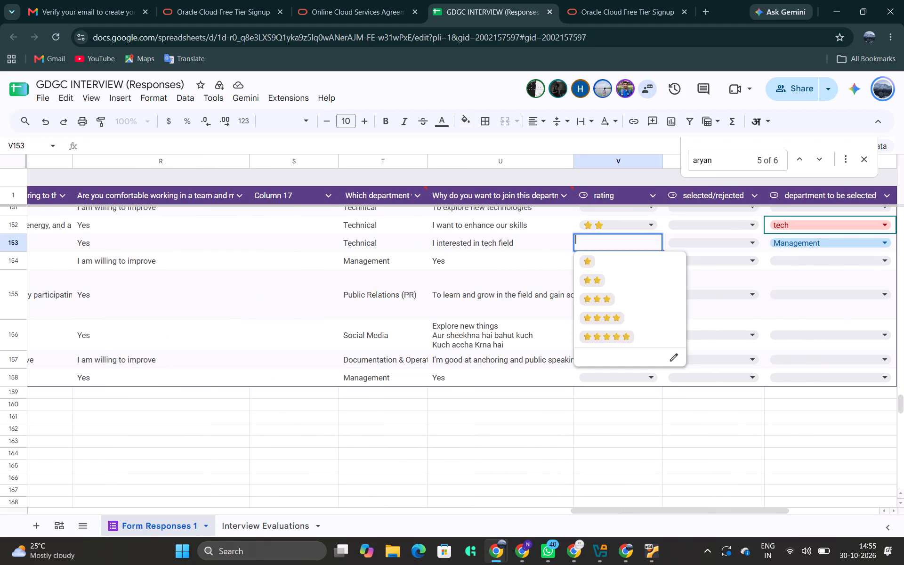
click(623, 273)
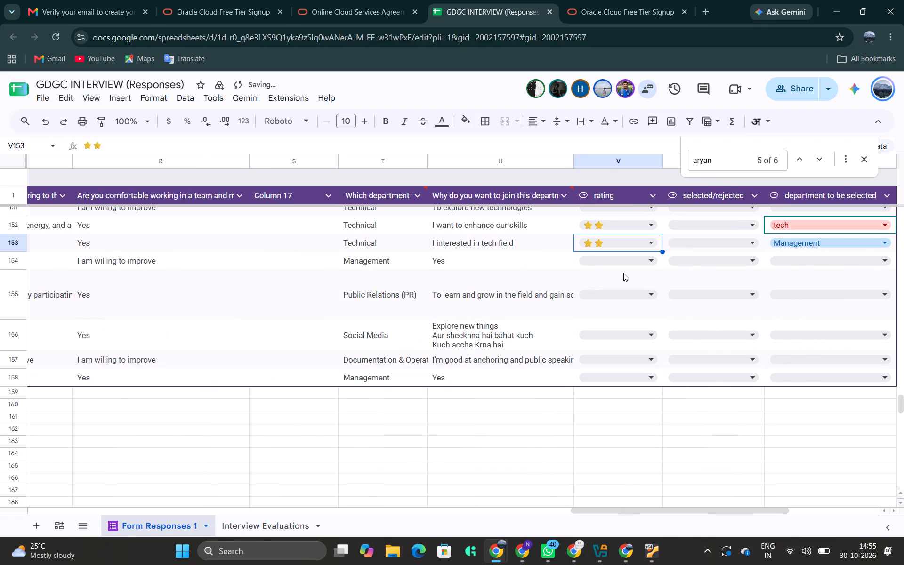
Review the rating and department to be selected columns for the applicants above row 153.
scroll(623, 273, up, 3)
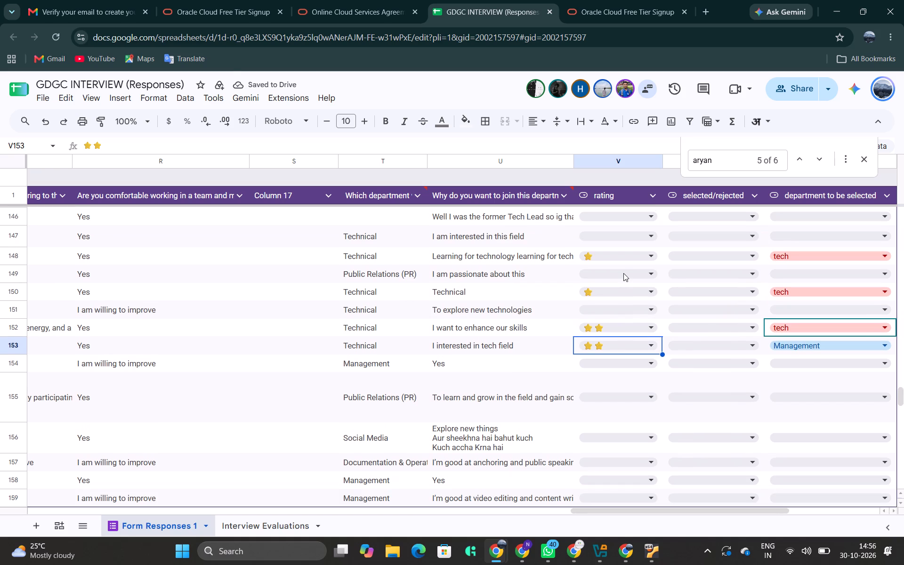
scroll(793, 282, up, 7)
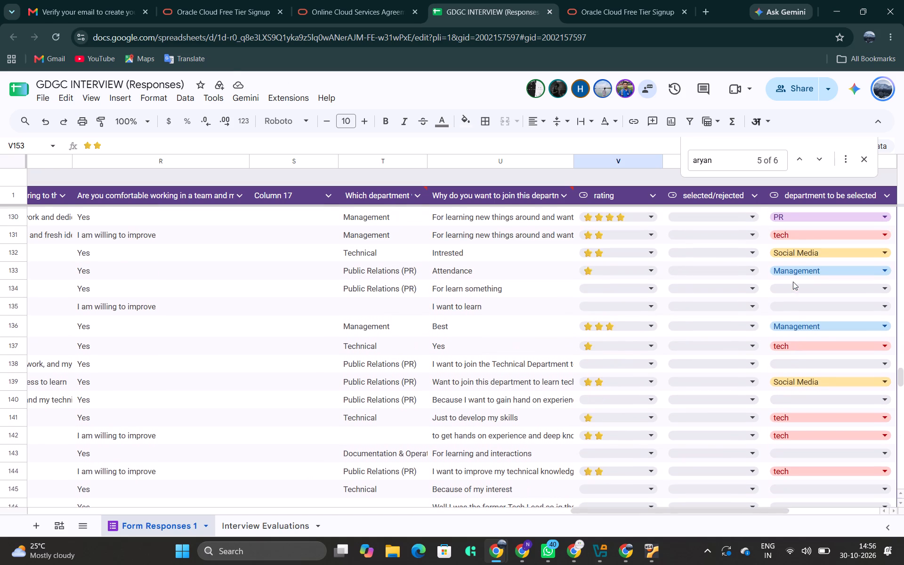
scroll(793, 282, up, 3)
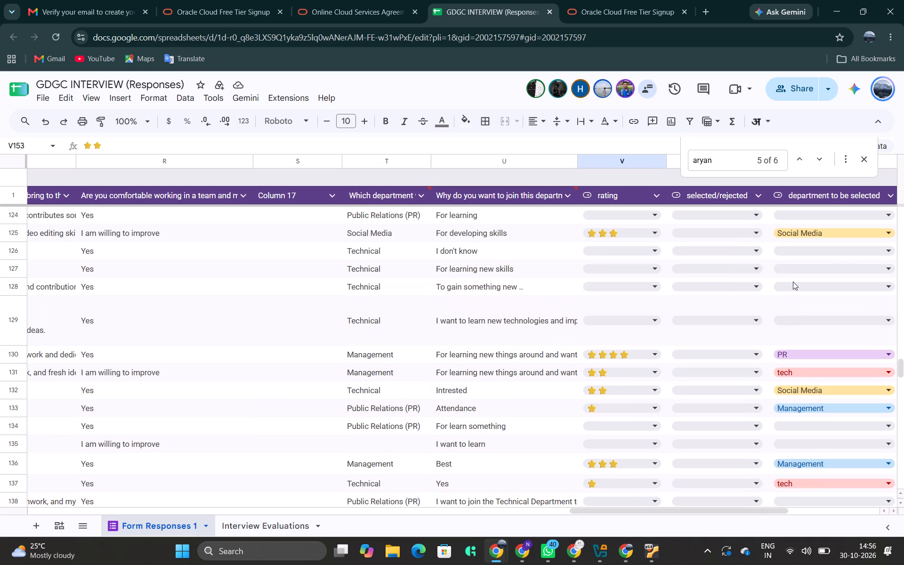
scroll(793, 282, up, 5)
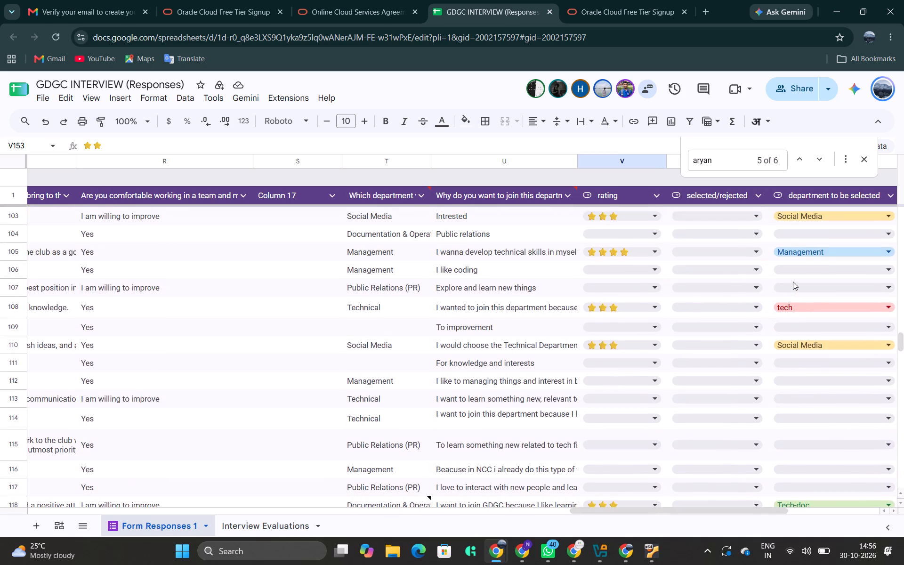
scroll(793, 282, up, 5)
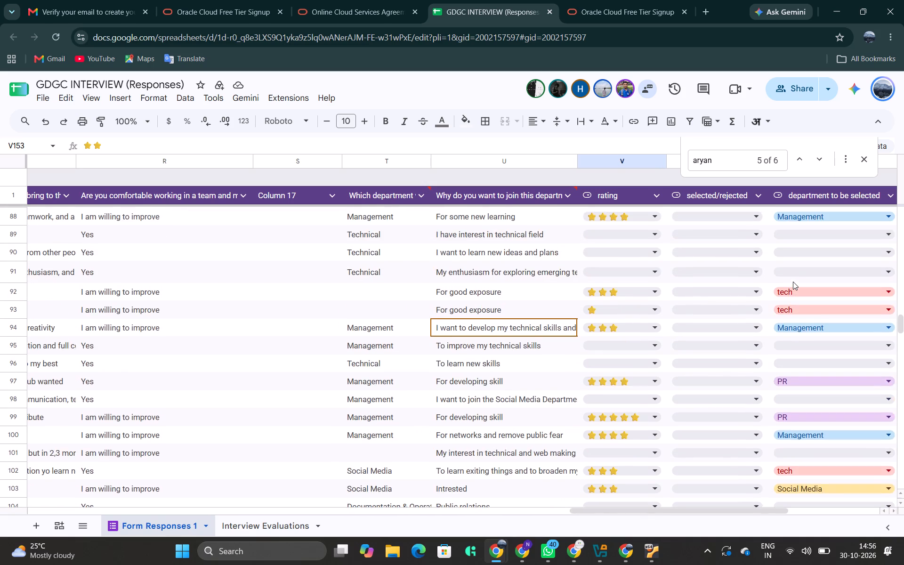
scroll(793, 282, up, 4)
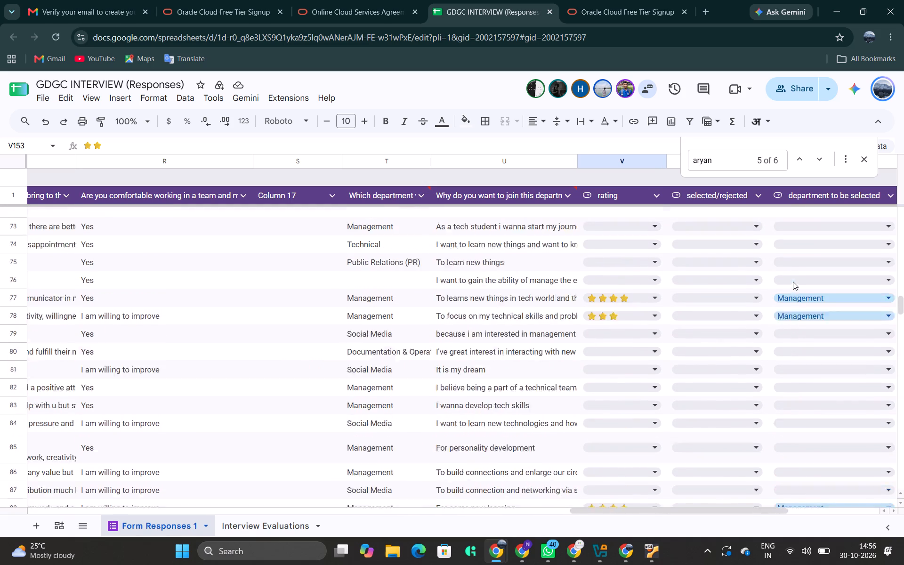
scroll(793, 282, up, 5)
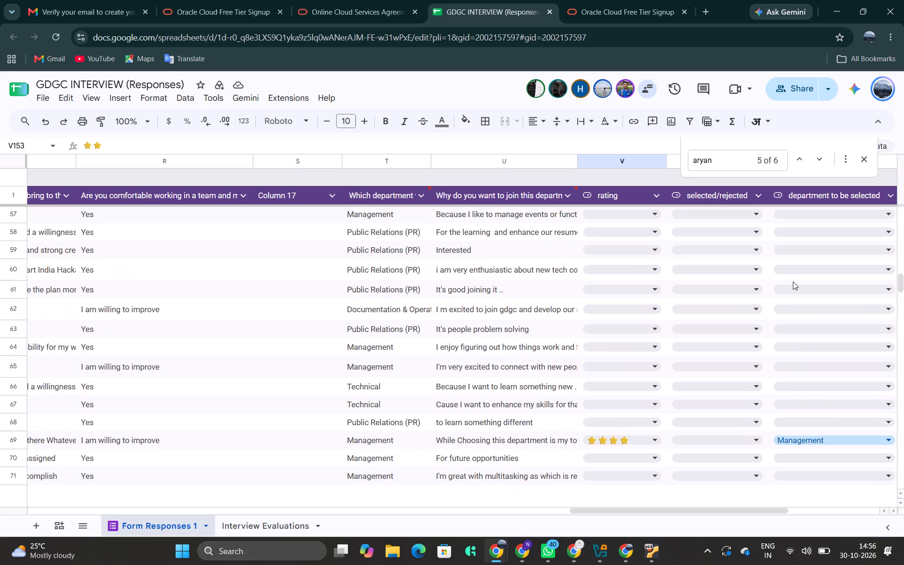
scroll(793, 282, up, 5)
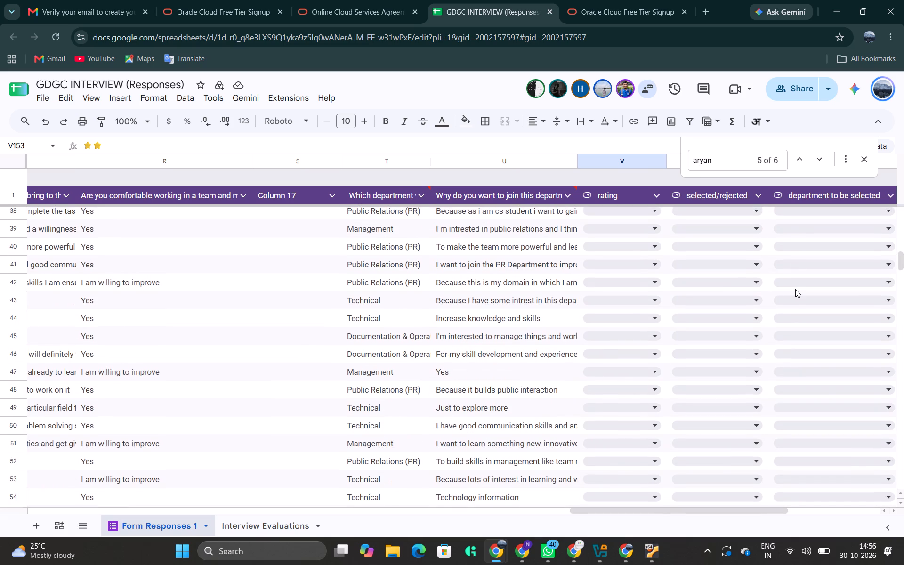
scroll(795, 289, up, 2)
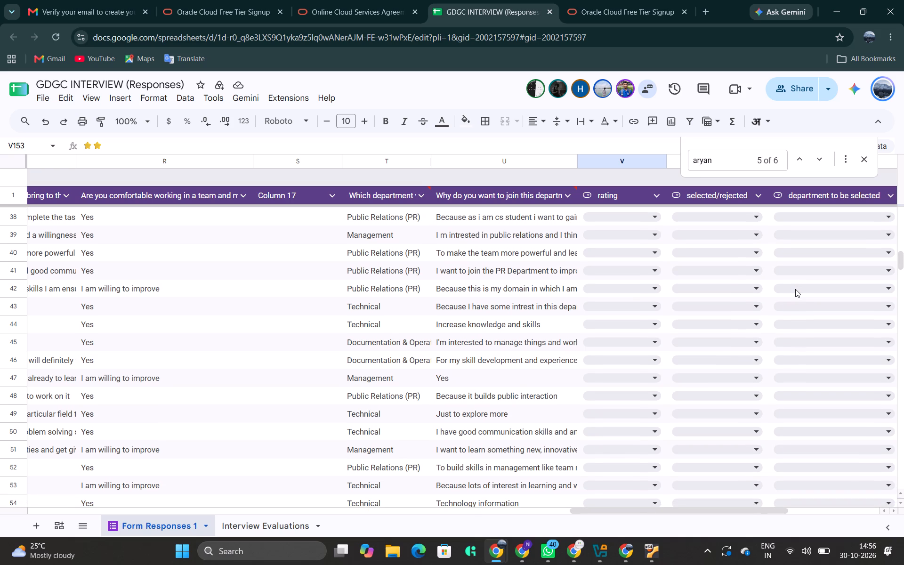
Look through the applicants' names, attendance and preferred departments across the responses table.
scroll(795, 289, down, 1)
scroll(795, 289, left, 2)
scroll(795, 289, right, 18)
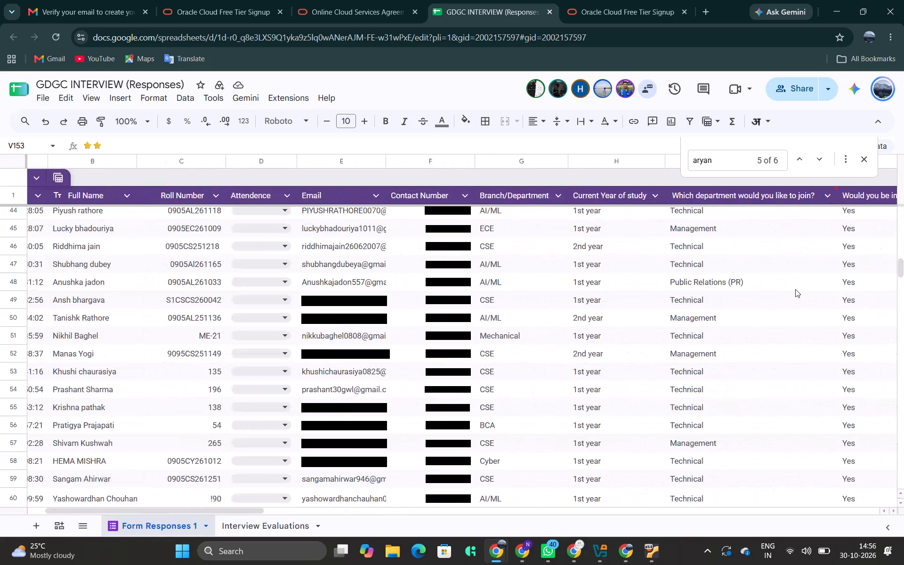
scroll(795, 289, down, 4)
scroll(795, 289, right, 2)
scroll(795, 289, down, 8)
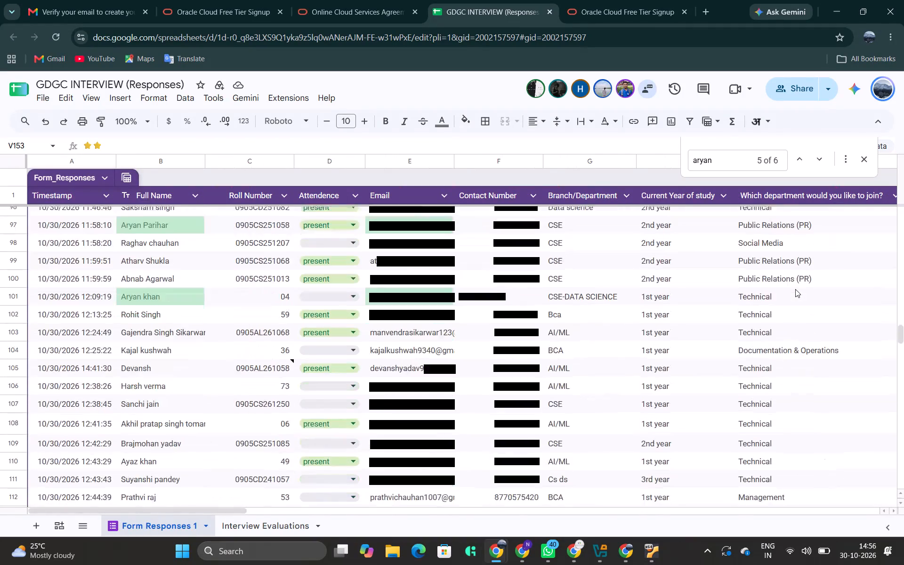
scroll(795, 289, down, 10)
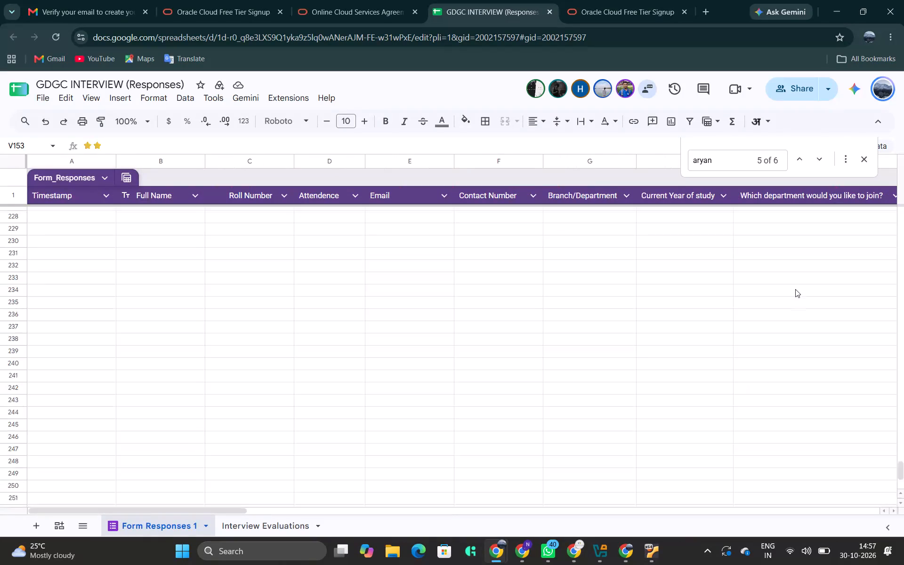
scroll(795, 289, up, 17)
click(797, 314)
click(797, 314)
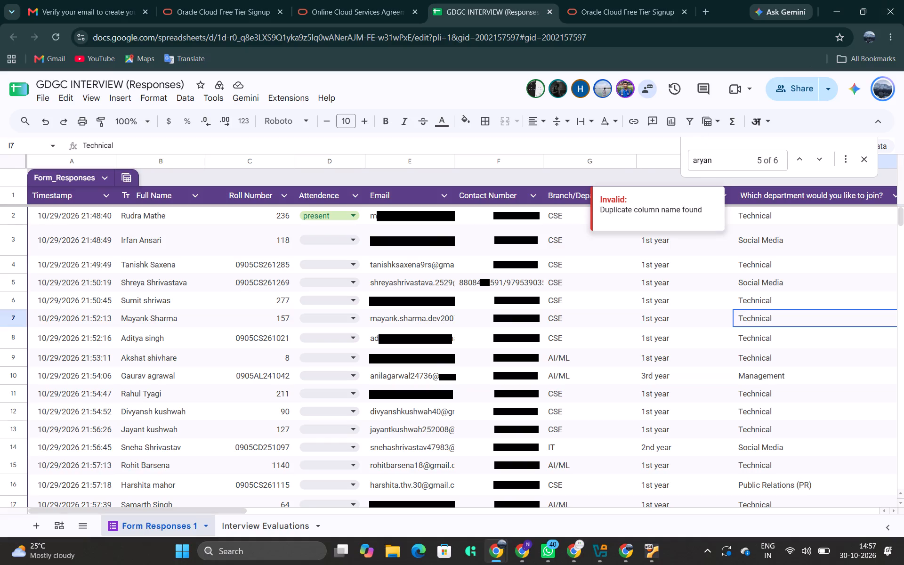
Search the responses sheet for the applicant Manav by first name and surname.
drag(729, 164, 475, 186)
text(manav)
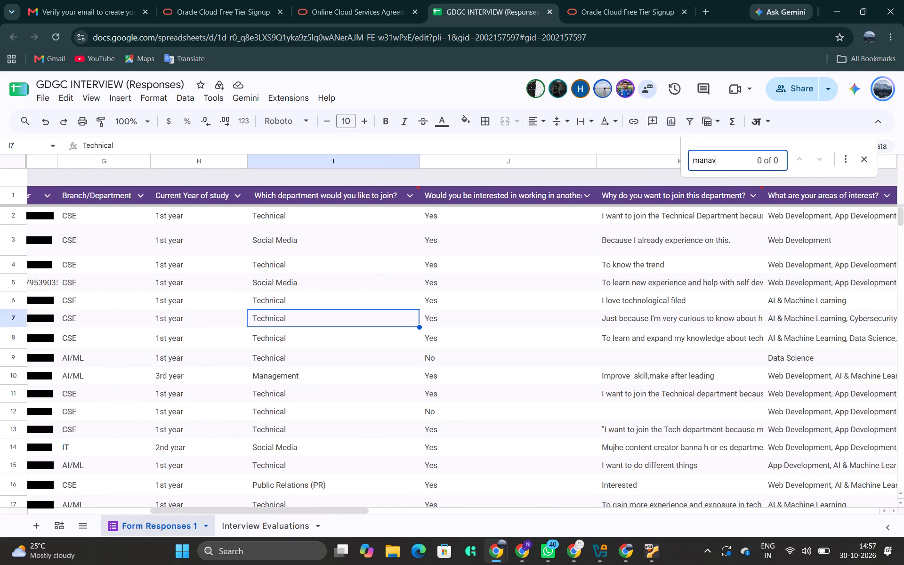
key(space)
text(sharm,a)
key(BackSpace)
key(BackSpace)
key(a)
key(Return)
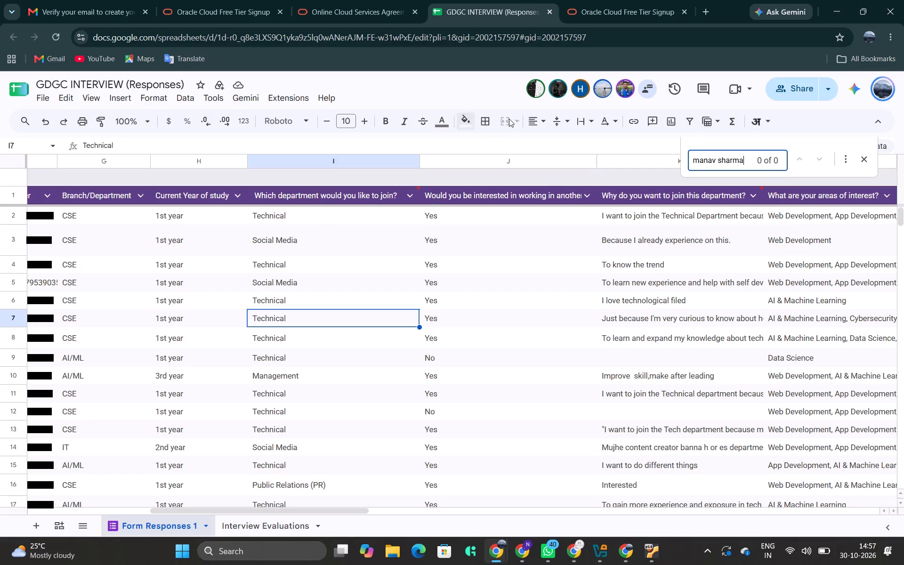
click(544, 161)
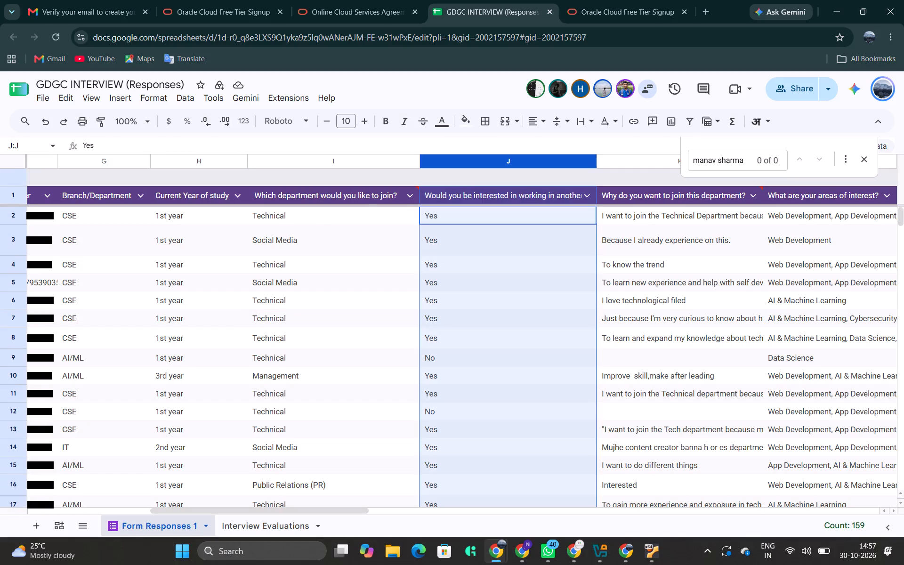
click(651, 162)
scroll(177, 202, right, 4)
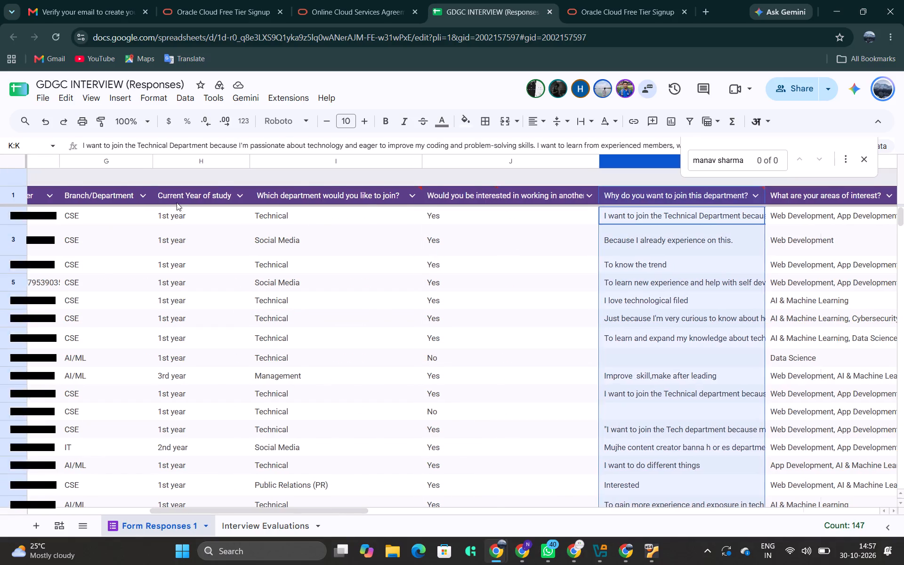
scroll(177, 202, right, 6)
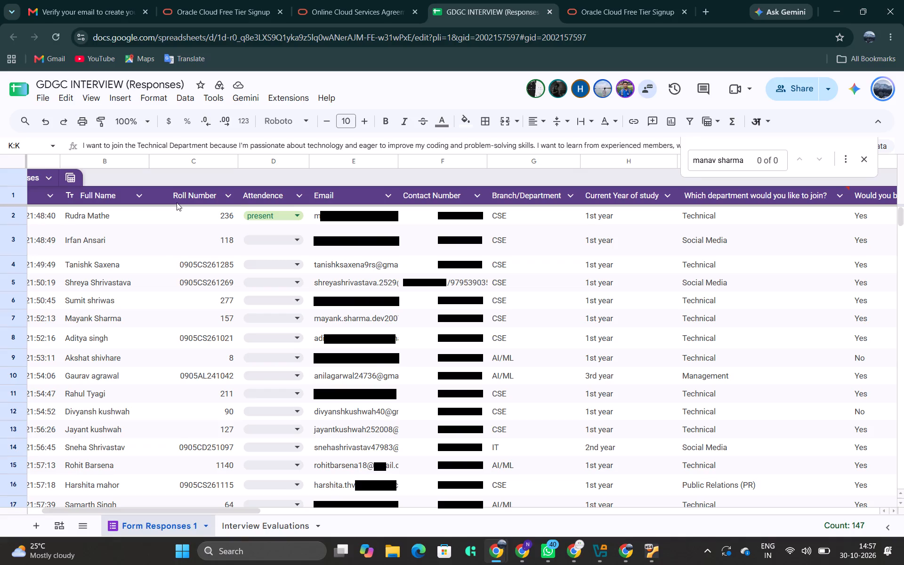
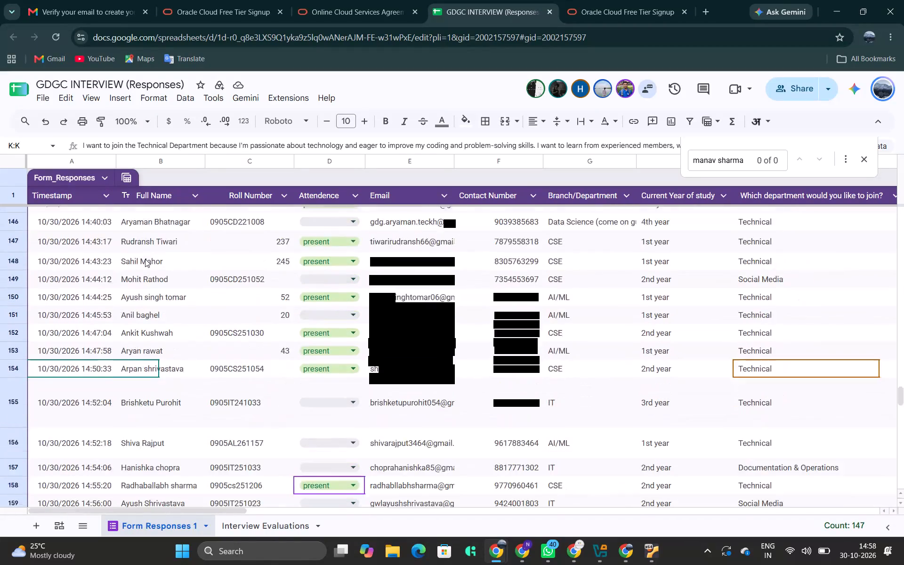
Search the responses sheet for the applicant Parth by first name.
scroll(145, 259, up, 2)
scroll(145, 259, left, 5)
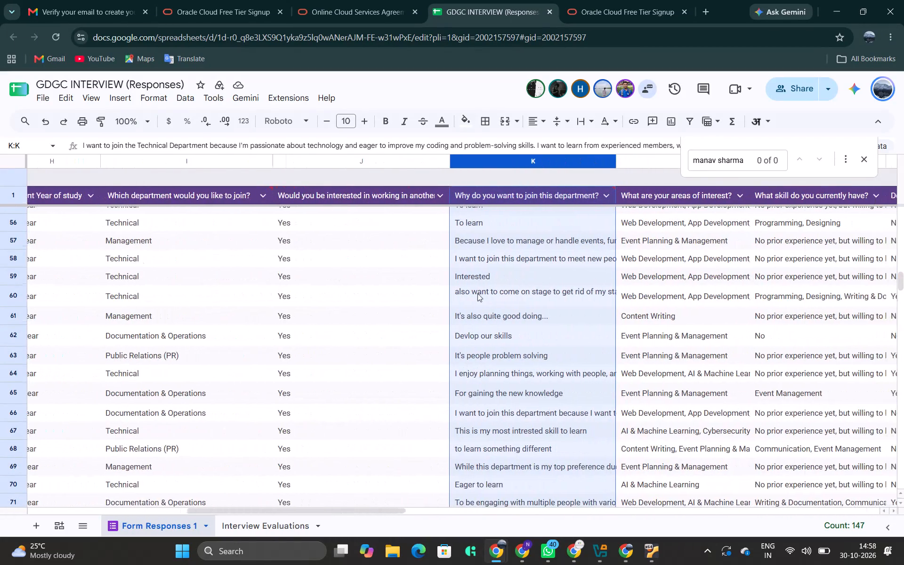
scroll(824, 263, left, 6)
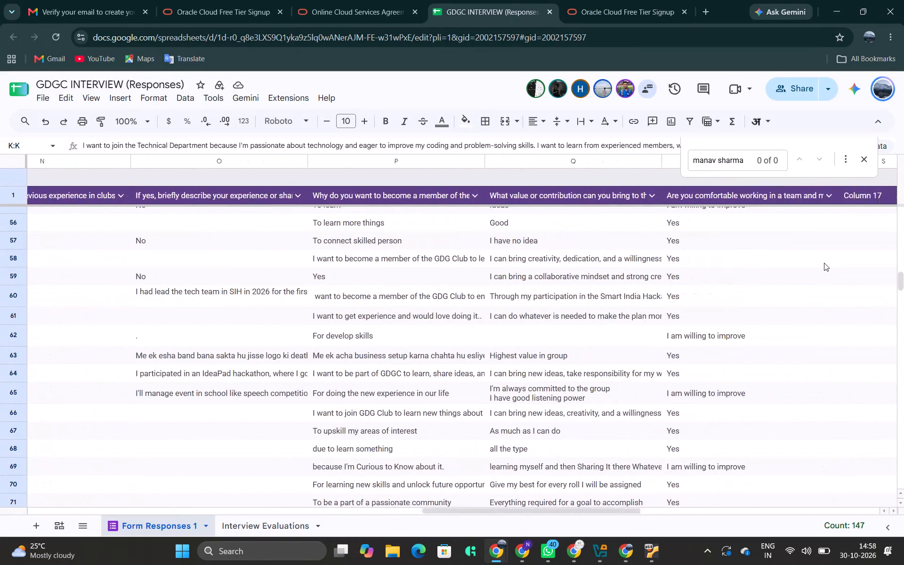
scroll(824, 263, left, 4)
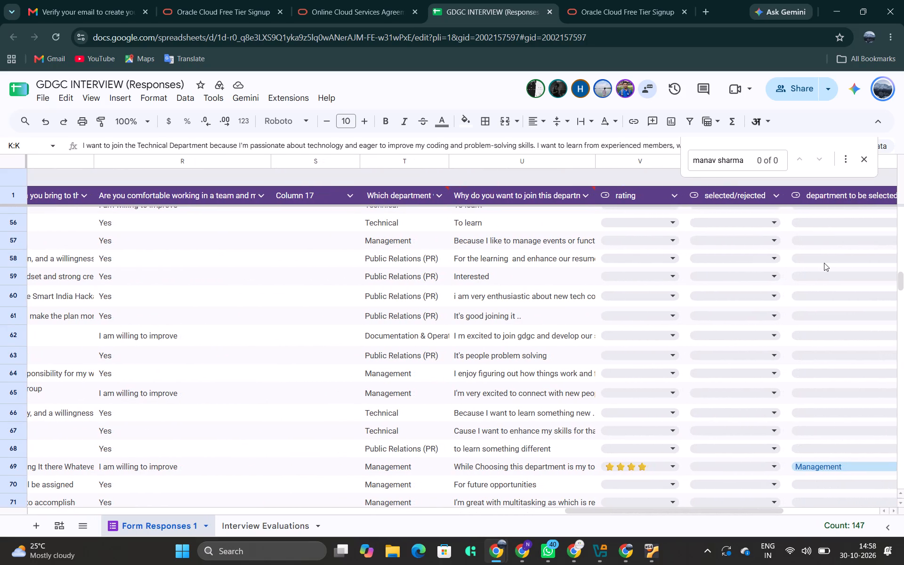
drag(755, 162, 748, 160)
drag(748, 160, 578, 171)
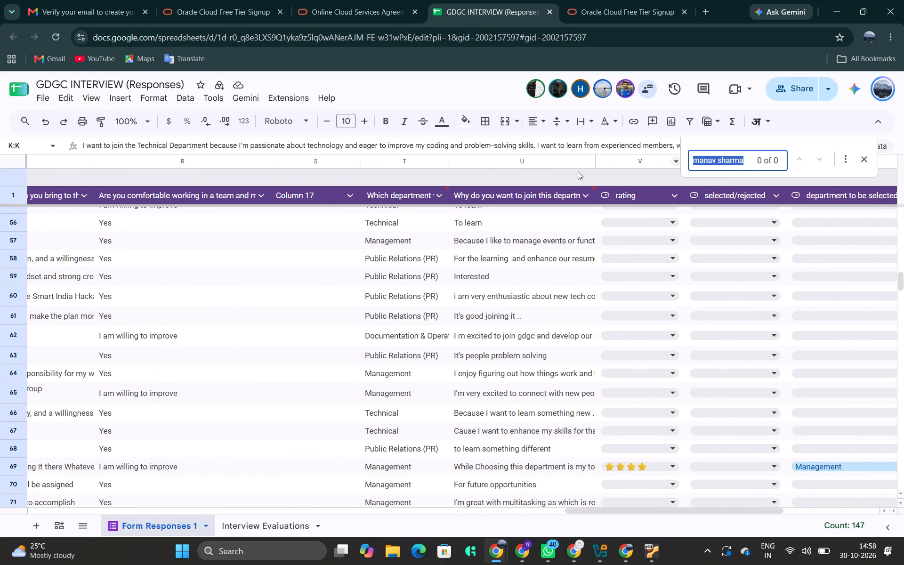
text(pa)
text(rth)
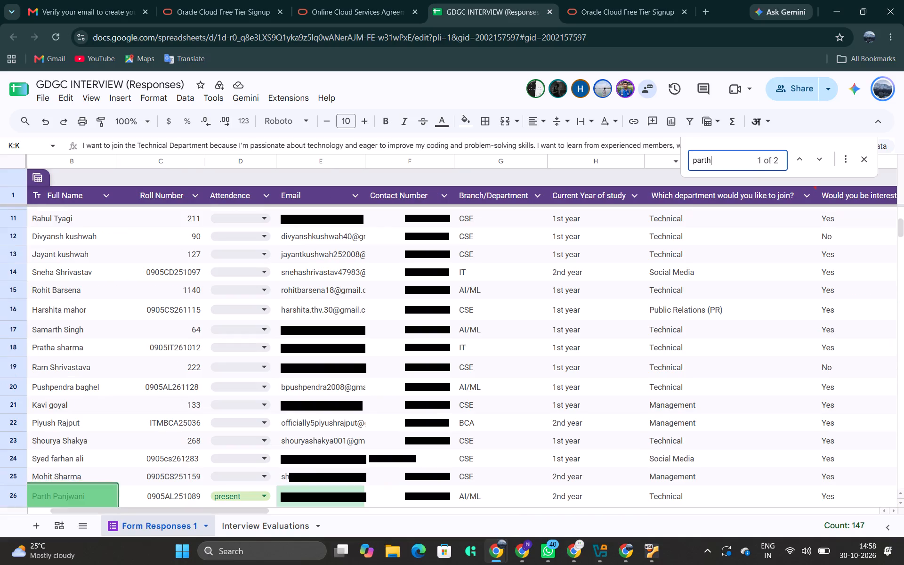
key(space)
key(BackSpace)
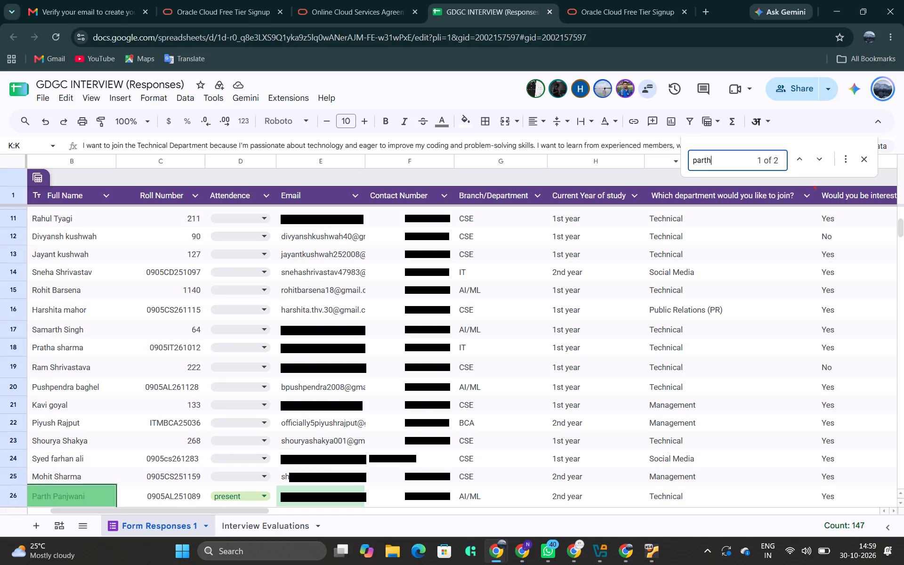
Search the responses sheet for the applicant whose name starts with "urv".
click(722, 168)
drag(722, 168, 608, 198)
text(urv)
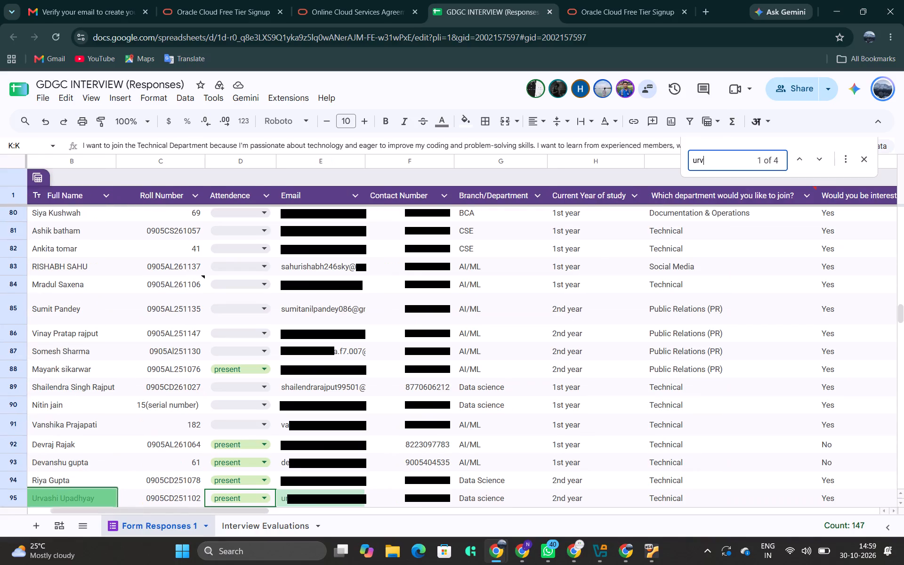
scroll(608, 198, down, 2)
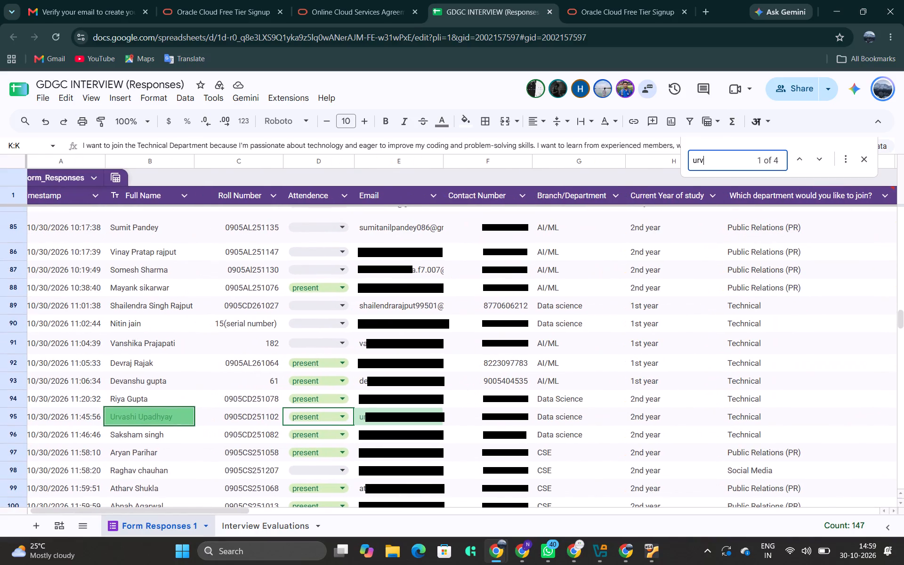
scroll(648, 403, left, 1)
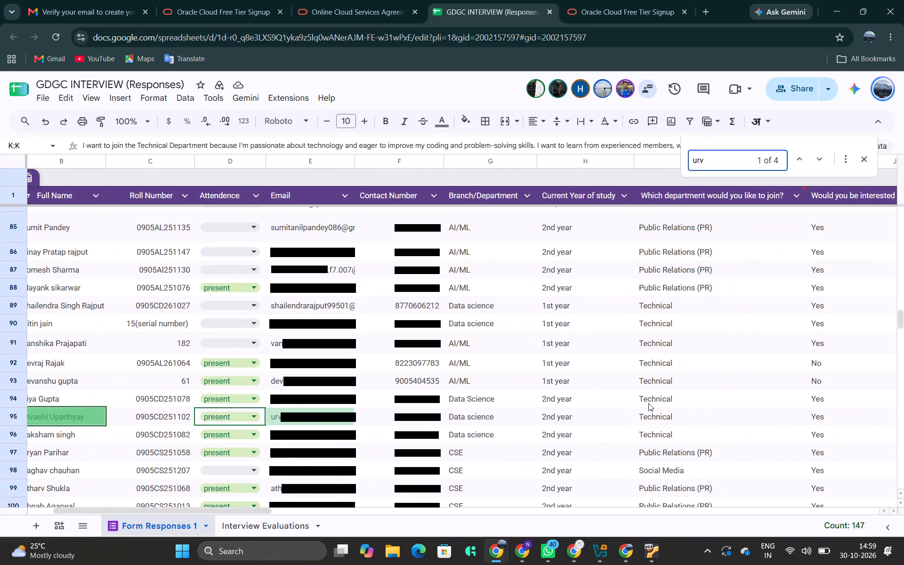
Follow the matching applicant's row 95 from preferred department and areas of interest across to the rating and department to be selected columns.
scroll(648, 403, left, 1)
click(690, 419)
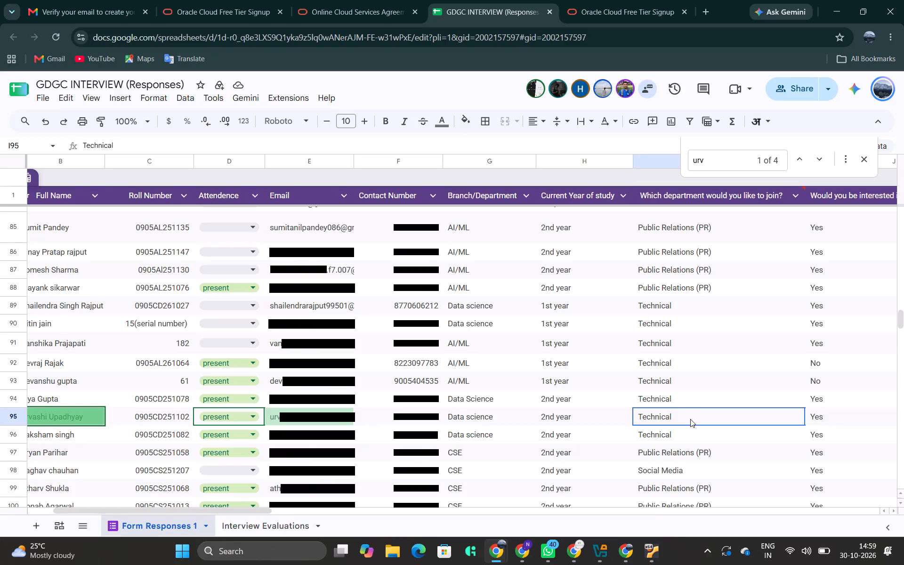
scroll(690, 419, left, 6)
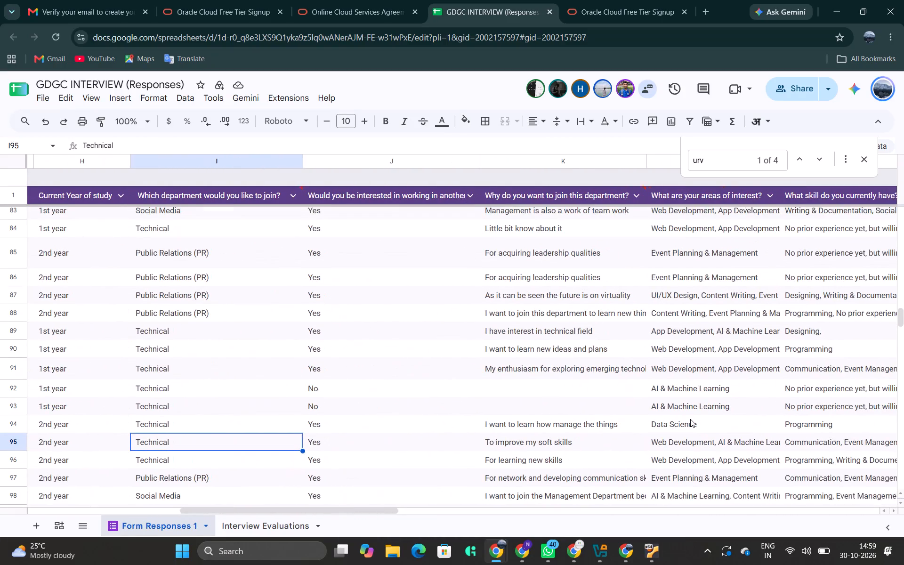
scroll(690, 419, left, 1)
scroll(564, 500, down, 2)
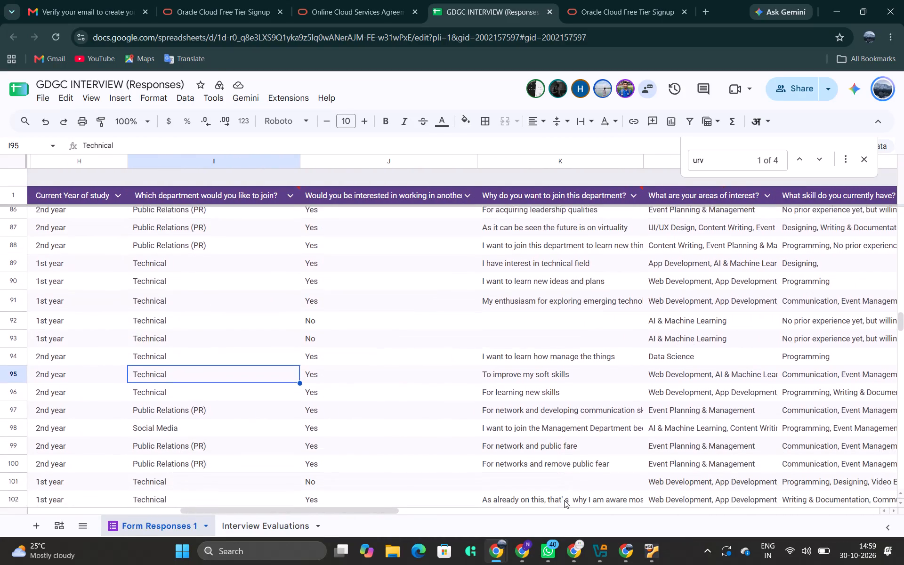
scroll(564, 500, down, 1)
click(713, 369)
scroll(713, 369, left, 4)
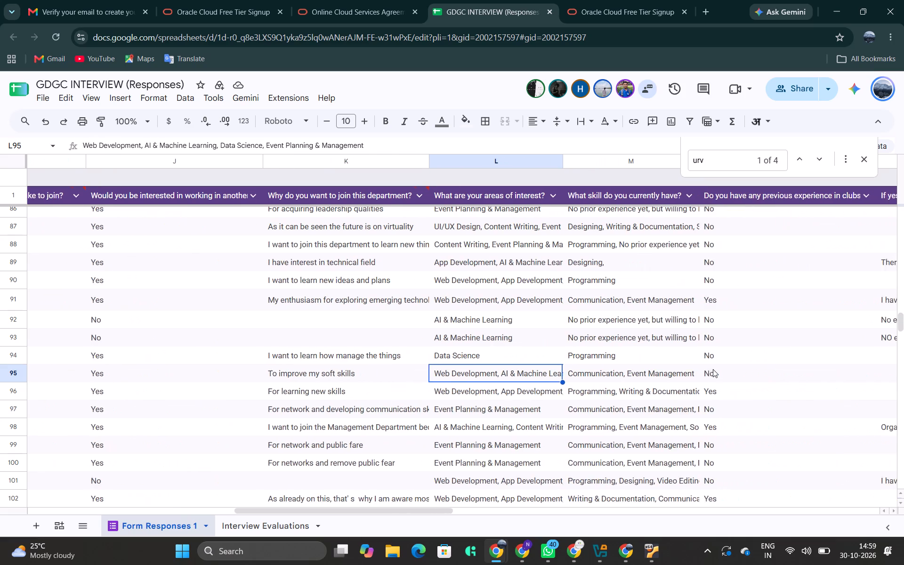
scroll(713, 369, left, 7)
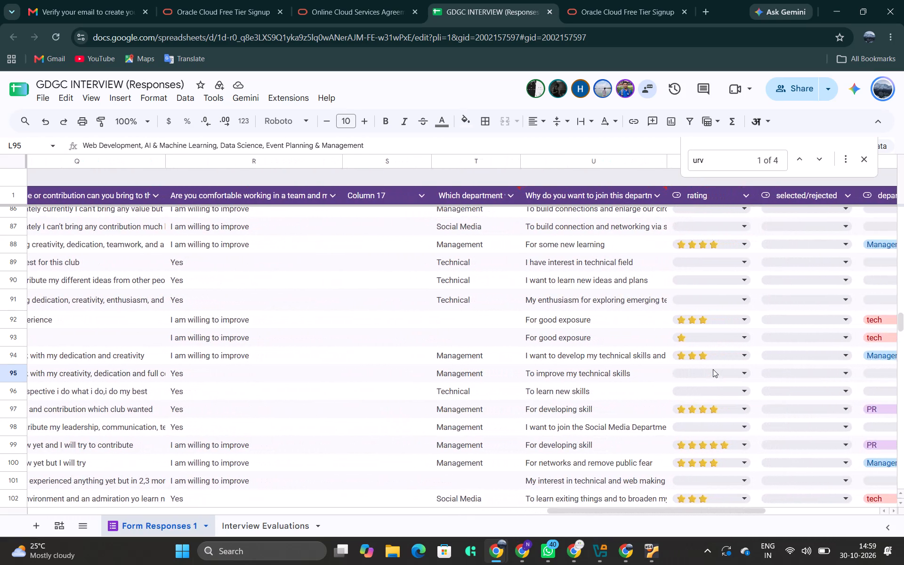
scroll(713, 369, left, 1)
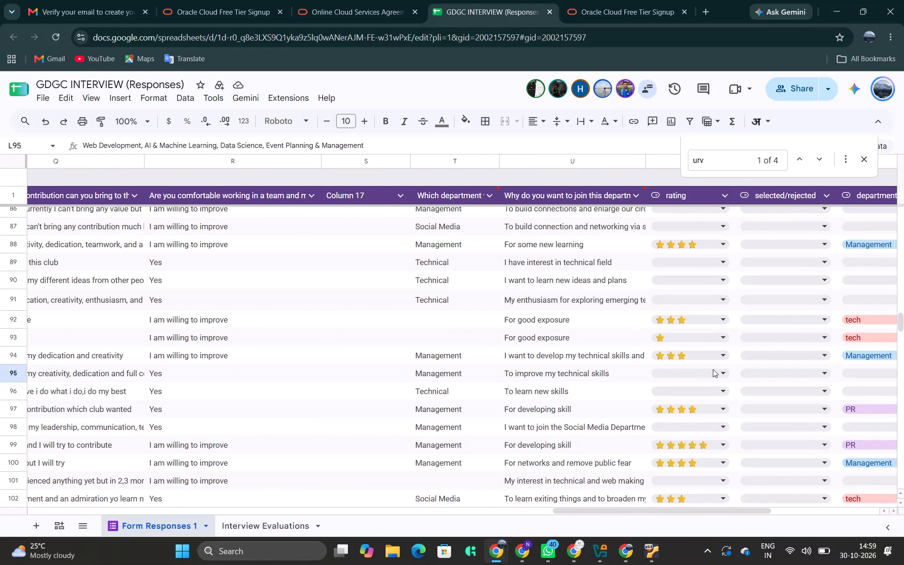
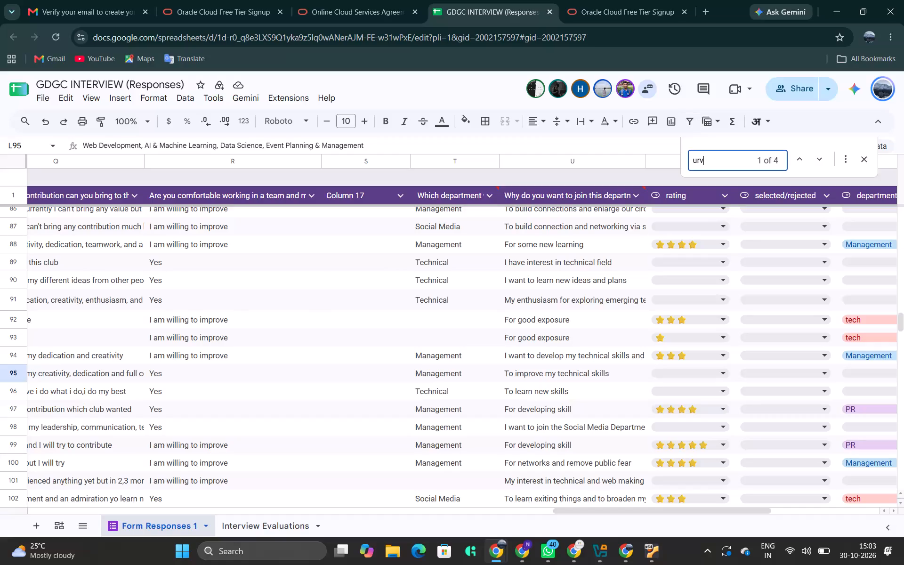
Find the applicant matching "urvas" and set the rating in row 95 to five stars.
text(as)
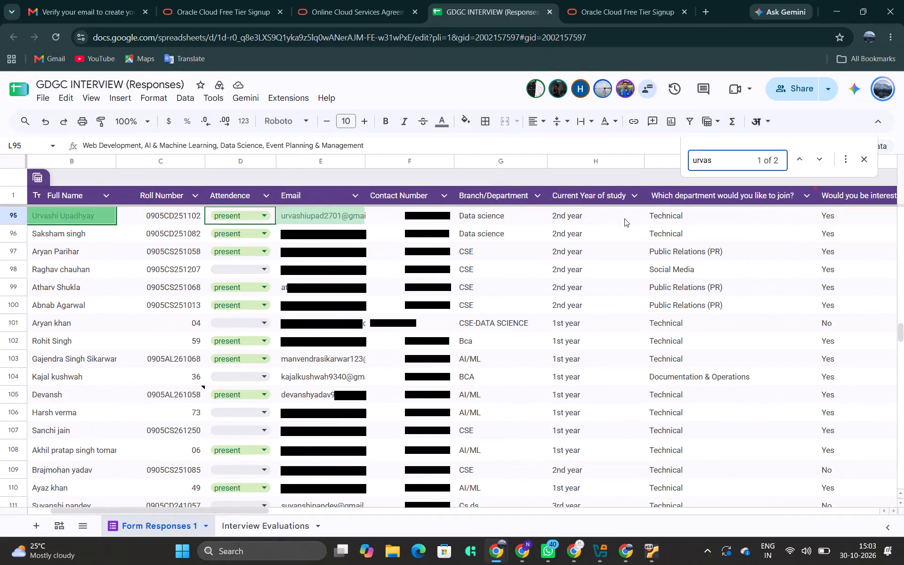
click(624, 222)
key(Right)
key(Right)
key(Right)
key(Right)
key(Right)
key(Right)
key(Right)
key(Right)
key(Right)
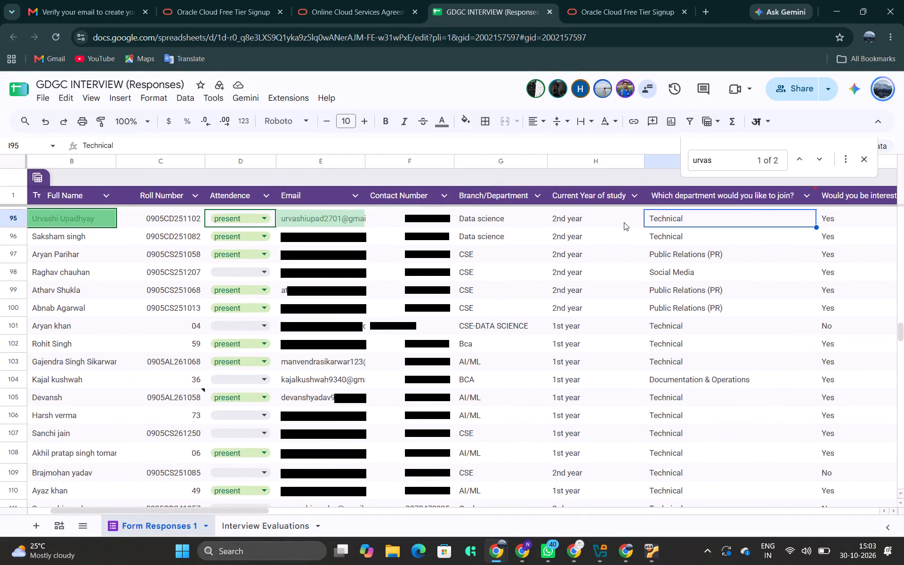
scroll(624, 222, up, 1)
key(Right)
key(Right)
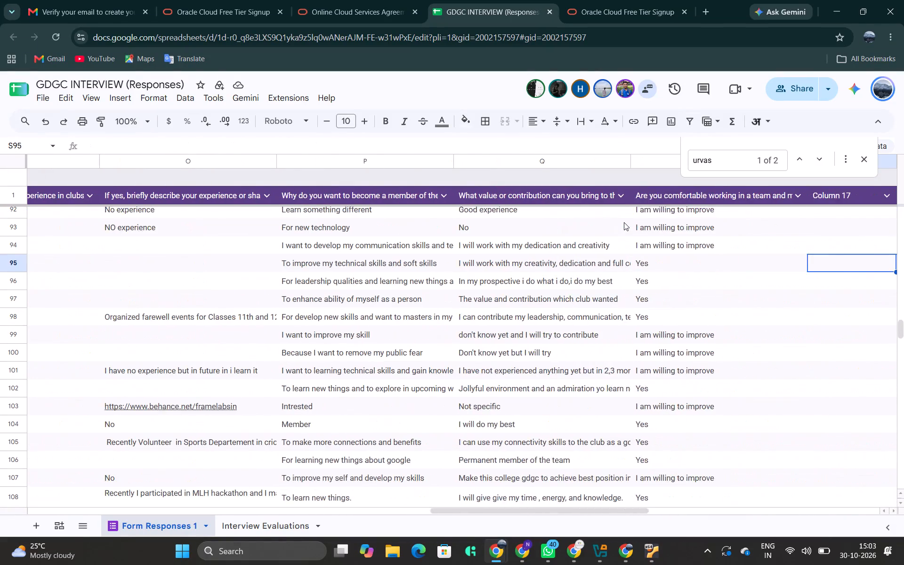
key(Right)
key(Right)
key(Right)
key(Right)
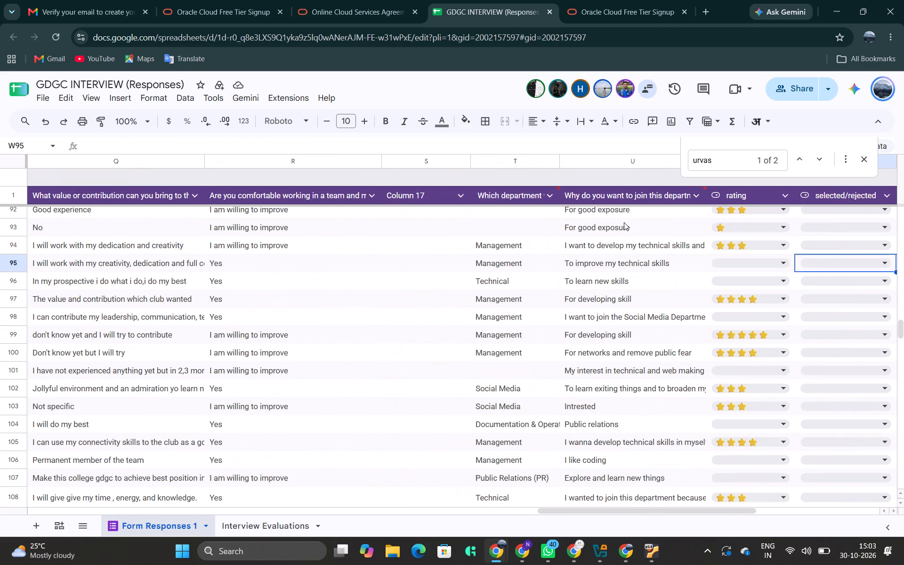
key(Left)
click(751, 268)
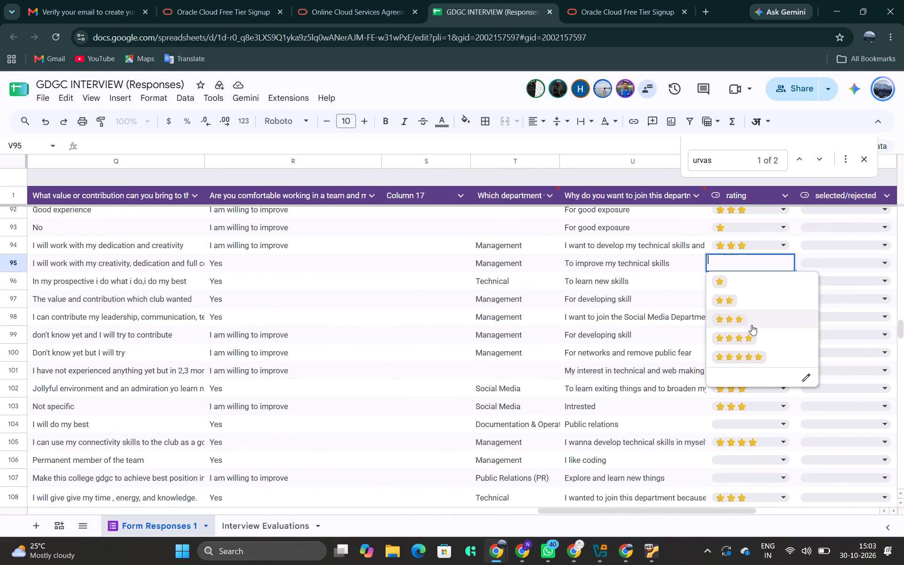
click(757, 358)
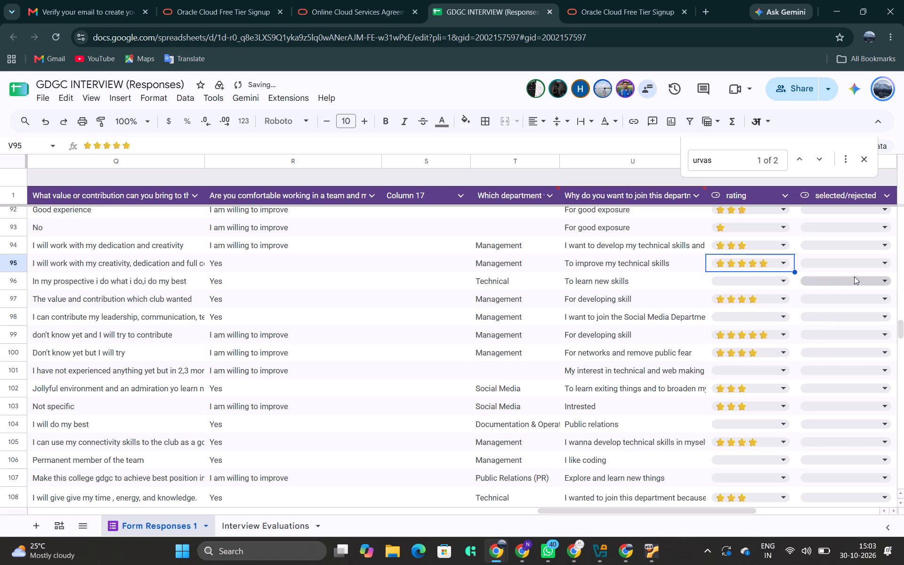
Set the department to be selected for the applicant in row 95 to Management.
scroll(867, 268, left, 2)
click(867, 268)
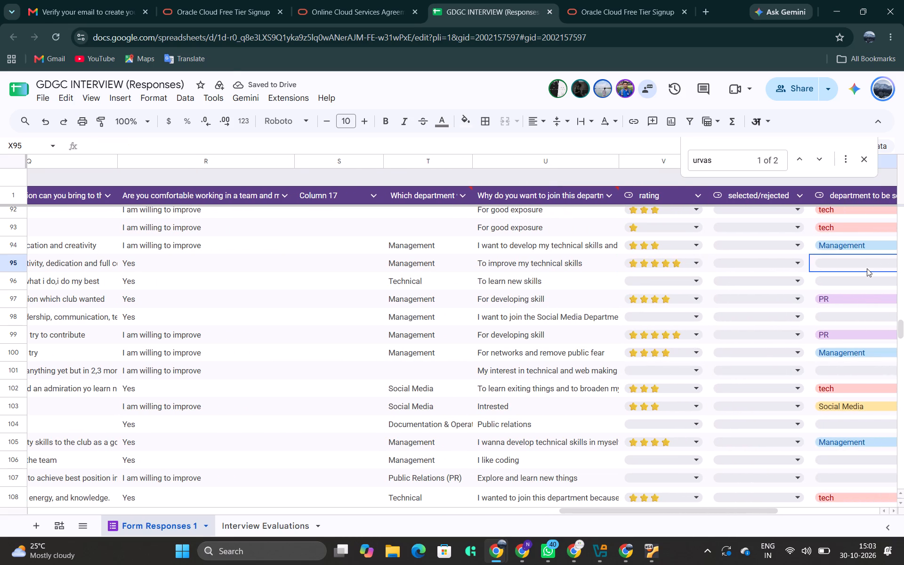
click(867, 268)
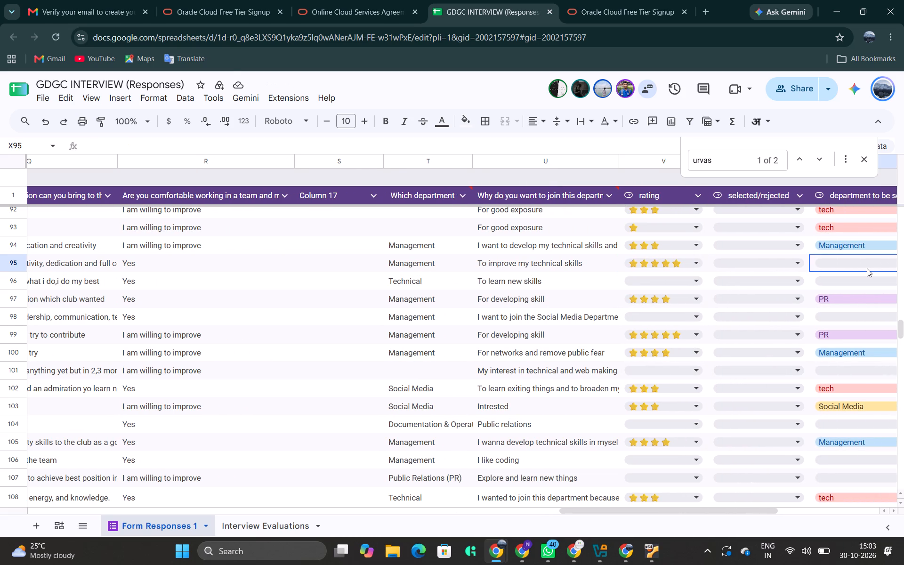
click(867, 268)
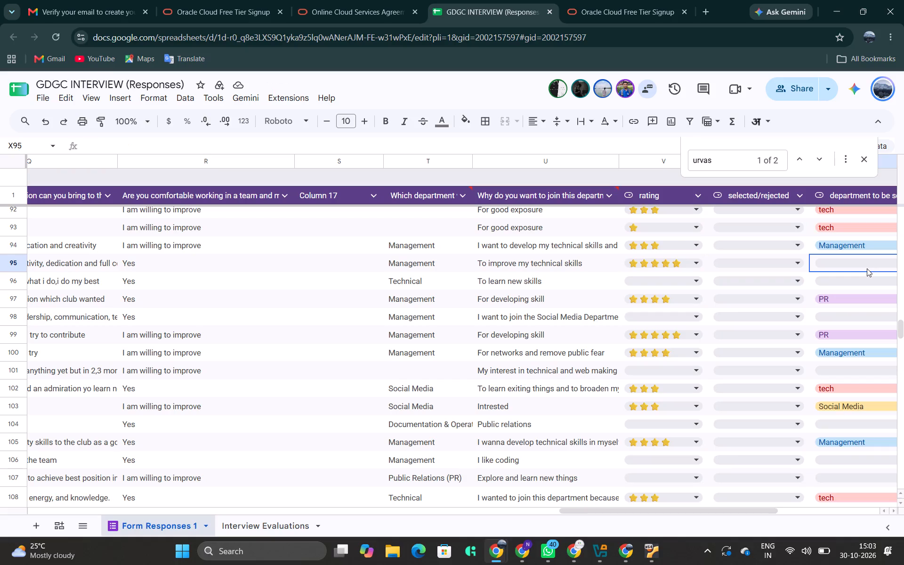
click(867, 268)
click(887, 266)
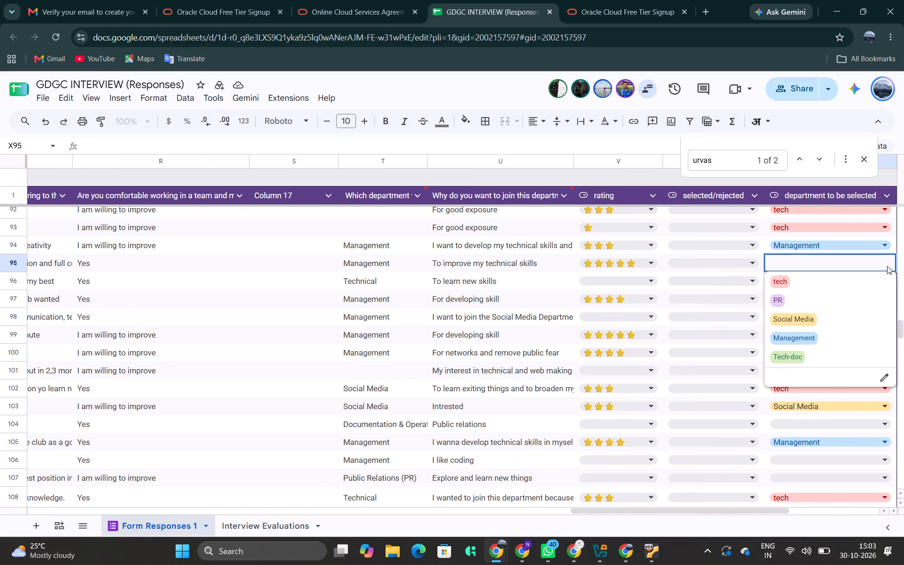
click(823, 339)
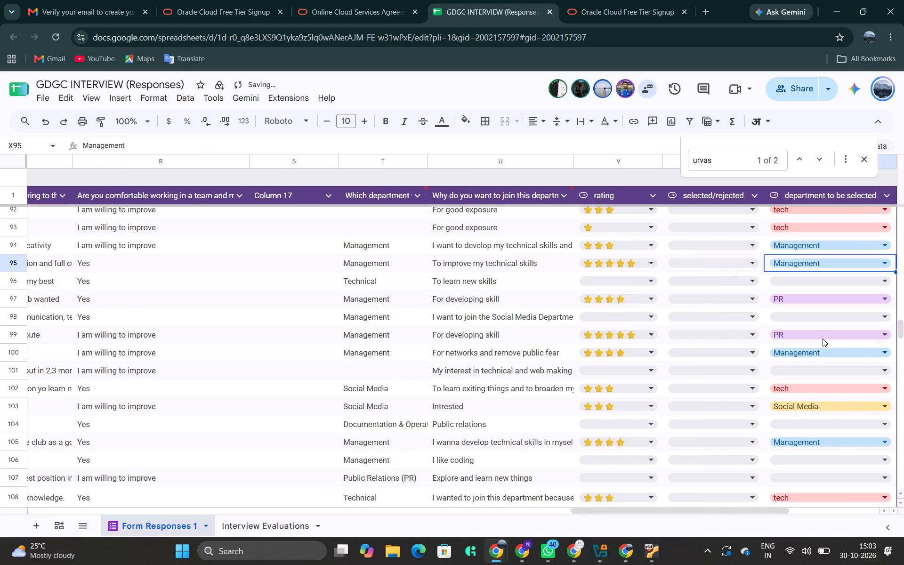
Find the applicant matching "abhina" and record a two-star rating and the Social Media department in row 160.
drag(734, 166, 638, 174)
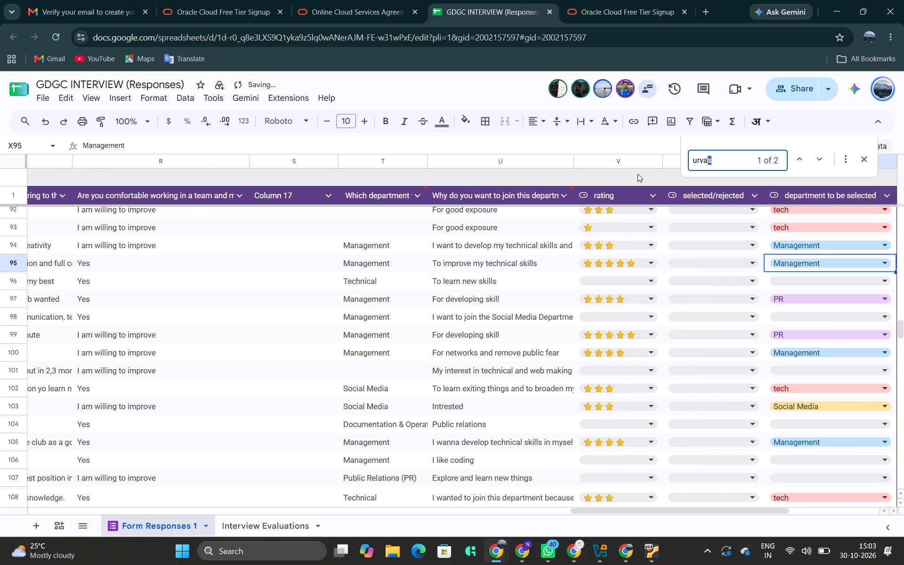
text(abhina)
scroll(407, 299, down, 2)
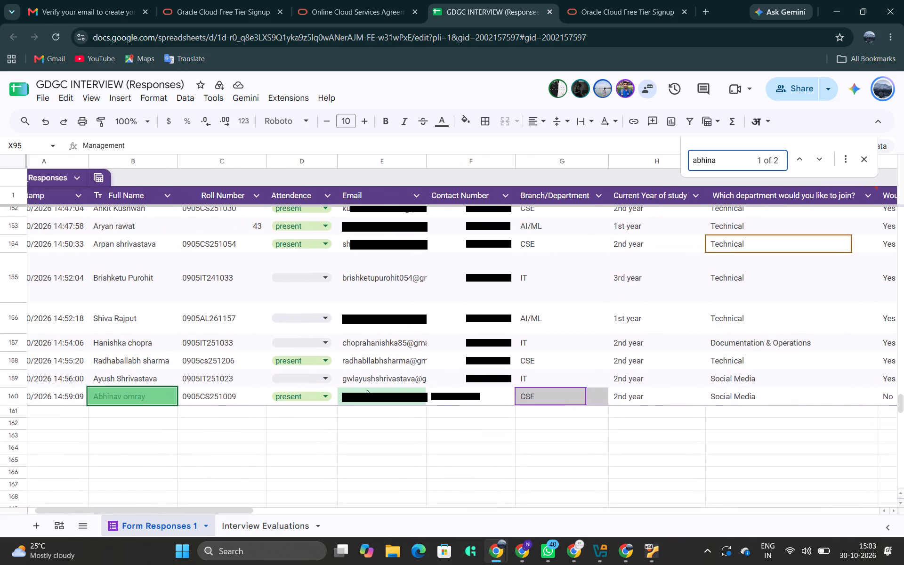
click(367, 390)
scroll(367, 390, left, 20)
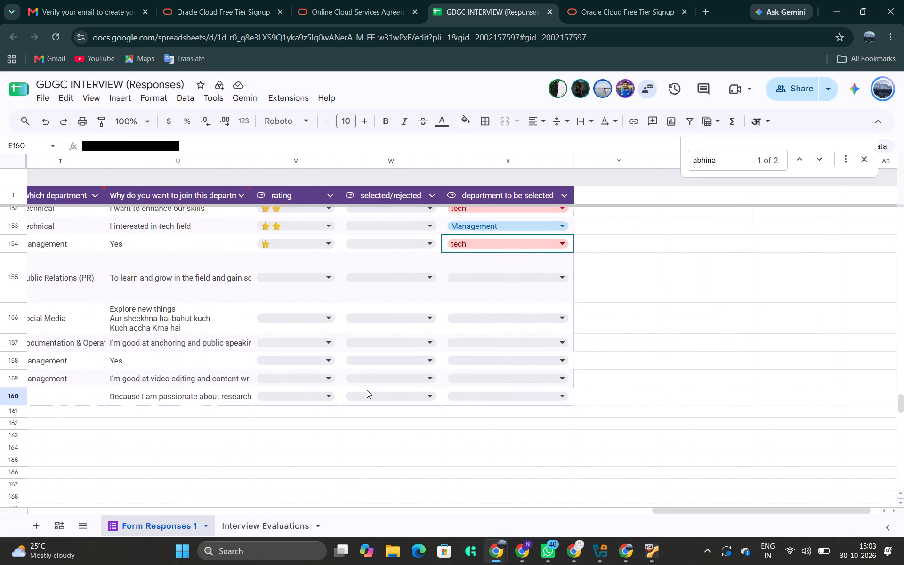
click(288, 397)
click(284, 441)
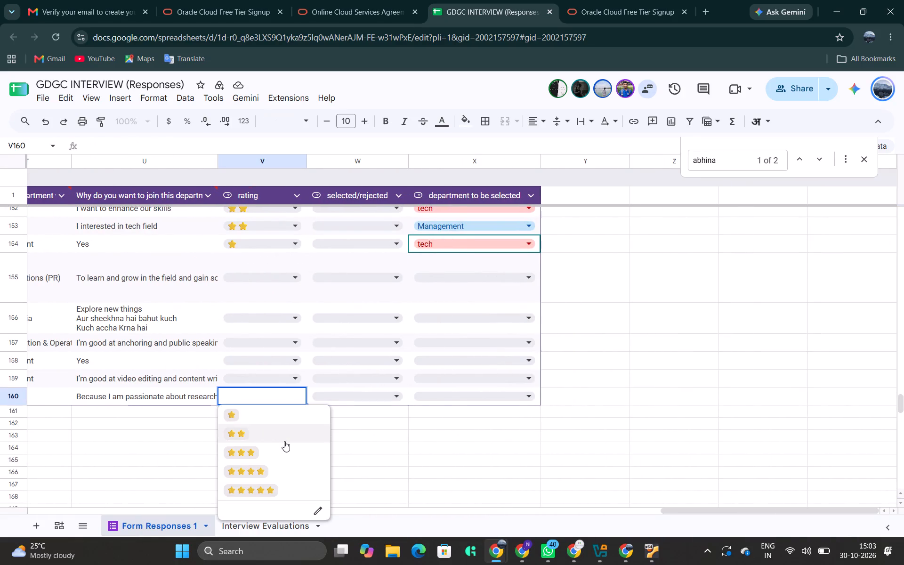
click(458, 398)
drag(458, 398, 470, 454)
click(470, 454)
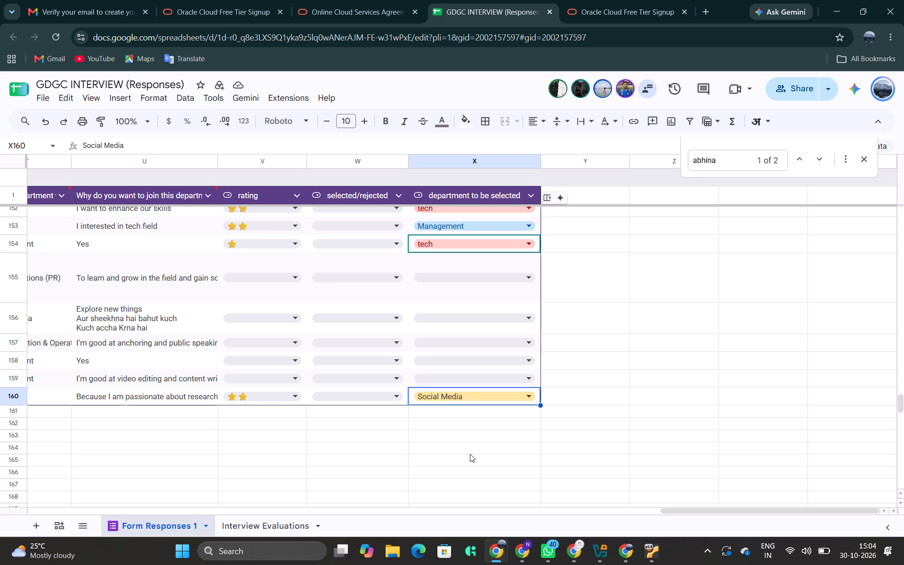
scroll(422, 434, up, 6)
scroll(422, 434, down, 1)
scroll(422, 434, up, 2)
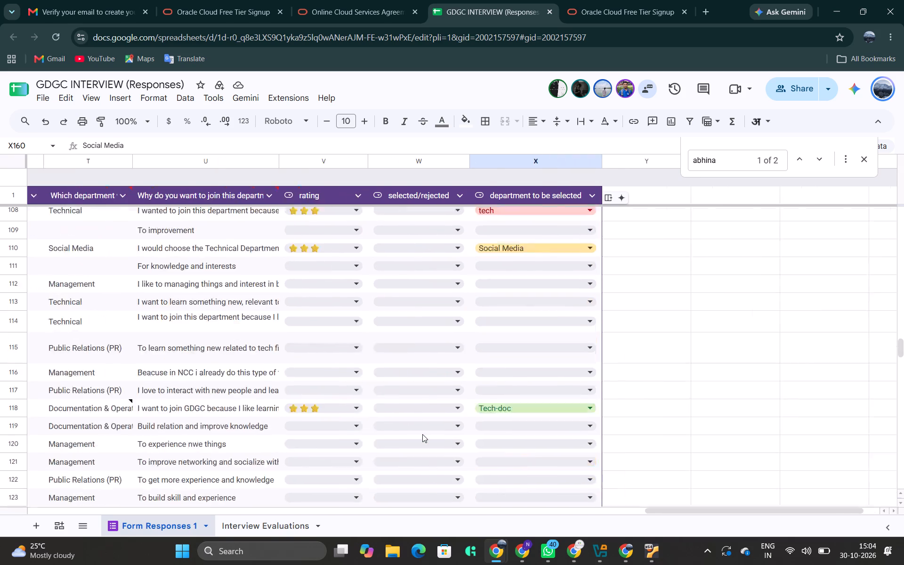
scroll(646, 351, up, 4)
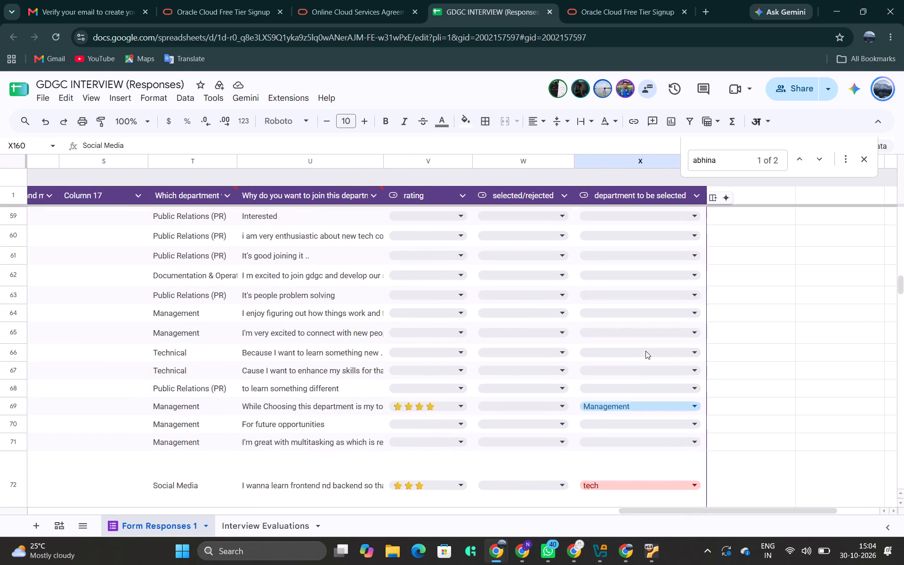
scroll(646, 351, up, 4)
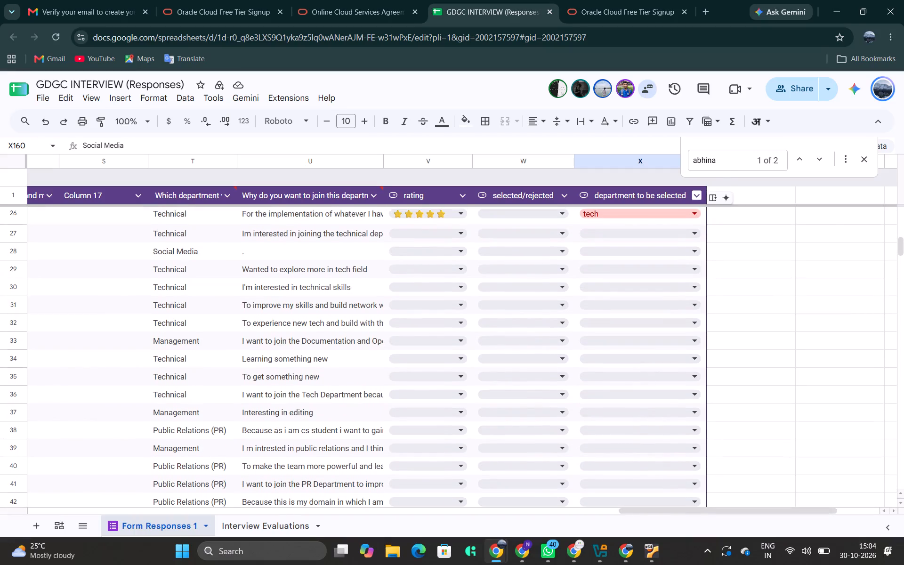
Find the applicant matching "ayaz" and set the rating in row 110 to four stars.
drag(741, 161, 574, 181)
text(ayaz)
scroll(448, 274, down, 3)
scroll(409, 301, left, 11)
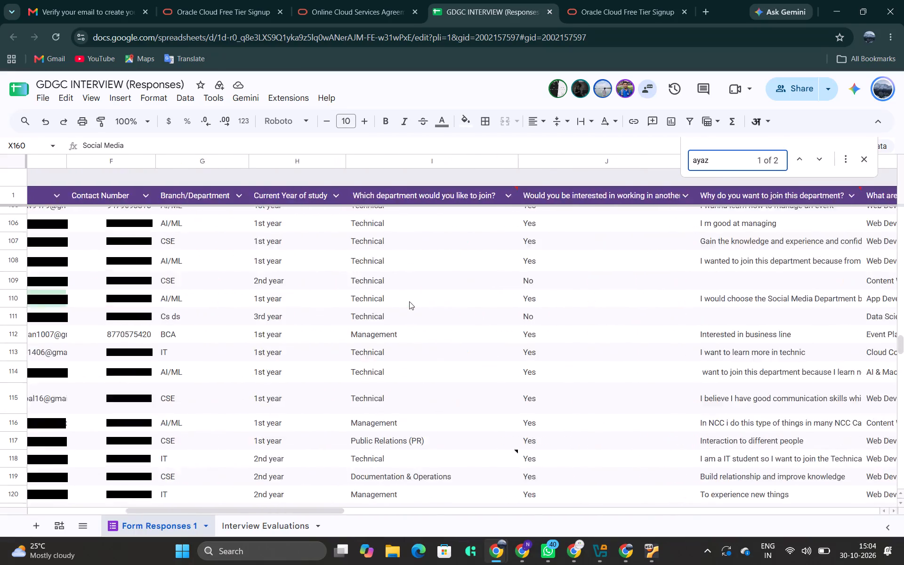
scroll(409, 301, left, 7)
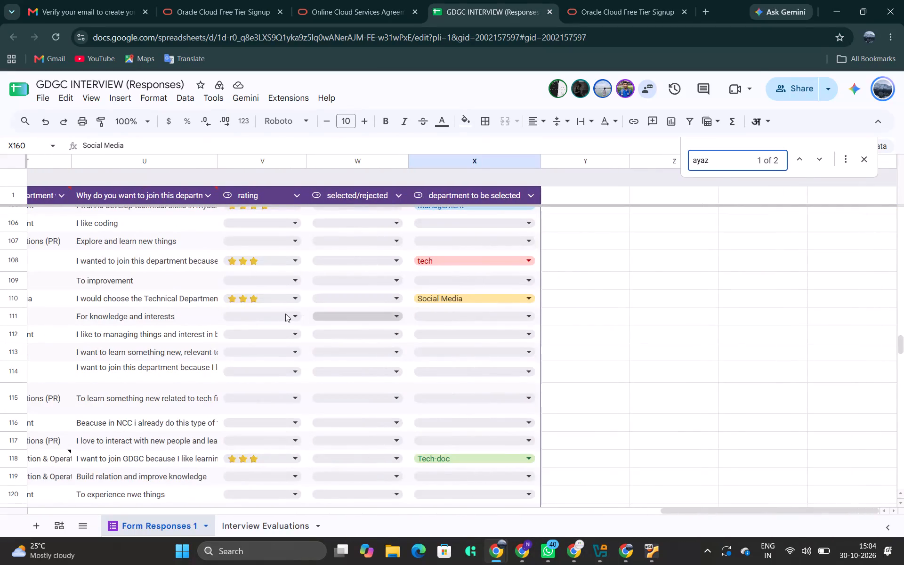
click(280, 298)
click(269, 373)
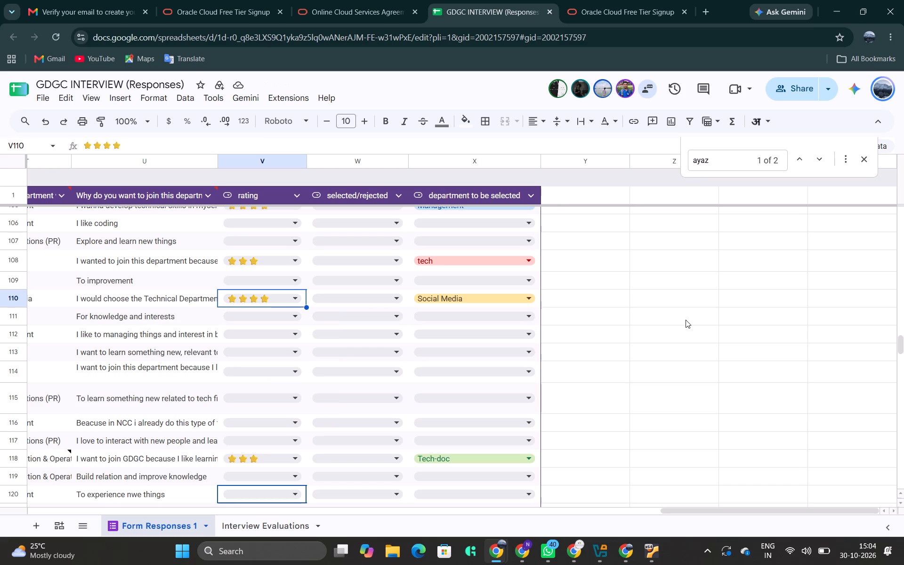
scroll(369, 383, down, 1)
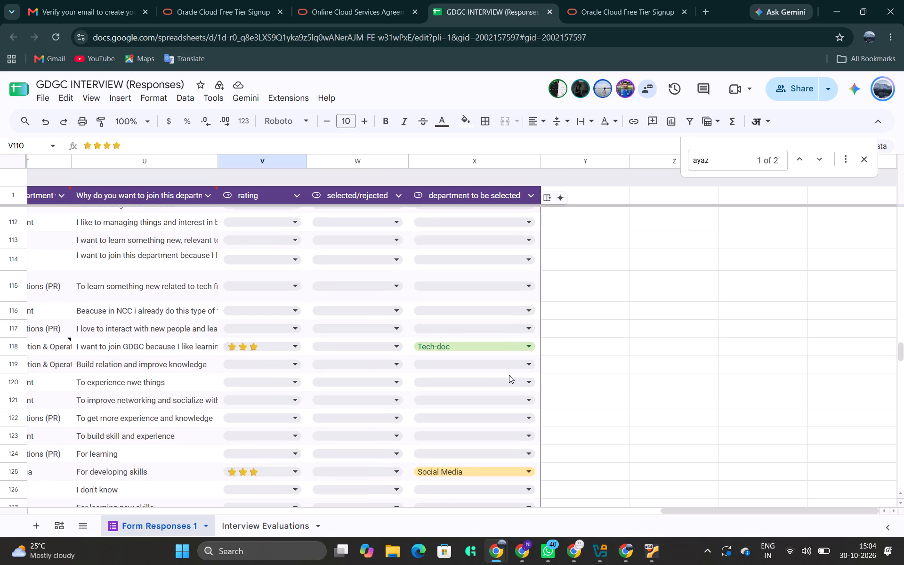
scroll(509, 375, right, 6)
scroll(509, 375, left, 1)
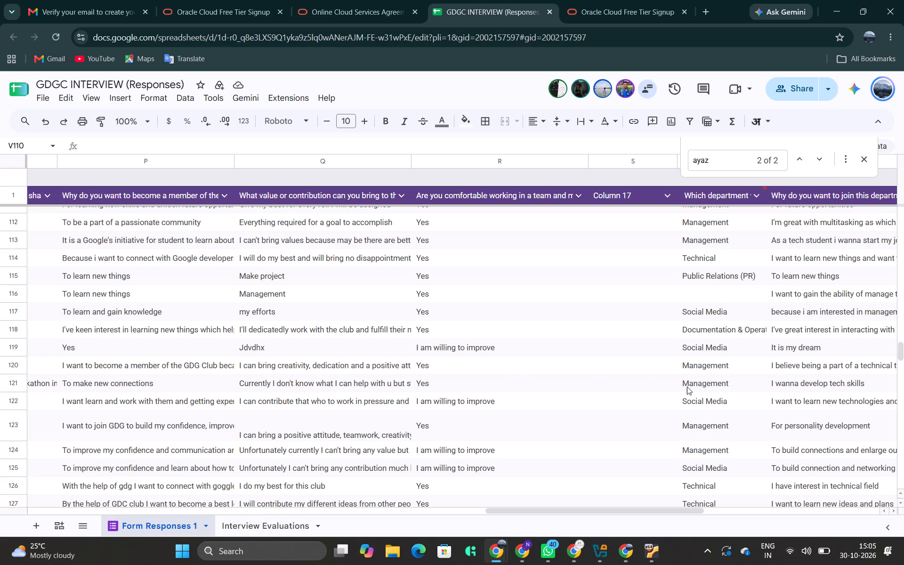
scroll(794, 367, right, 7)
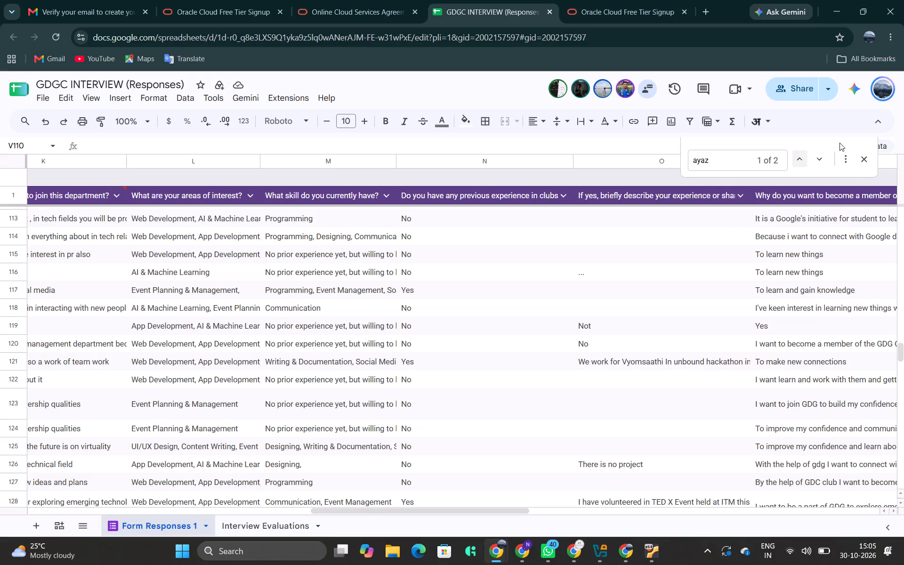
Find the applicant matching "saks" and record a three-star rating and the tech department in row 13.
drag(713, 165, 582, 160)
text(saks)
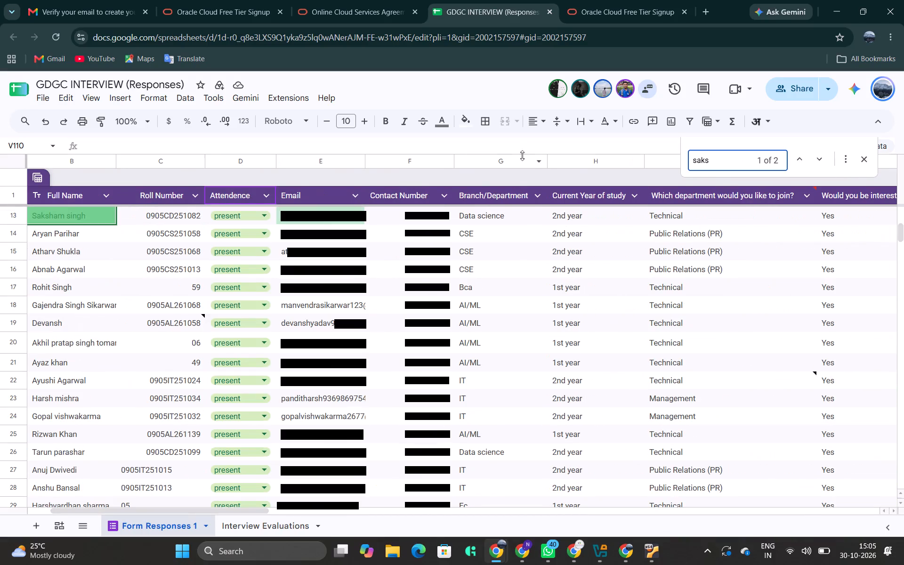
scroll(535, 213, left, 13)
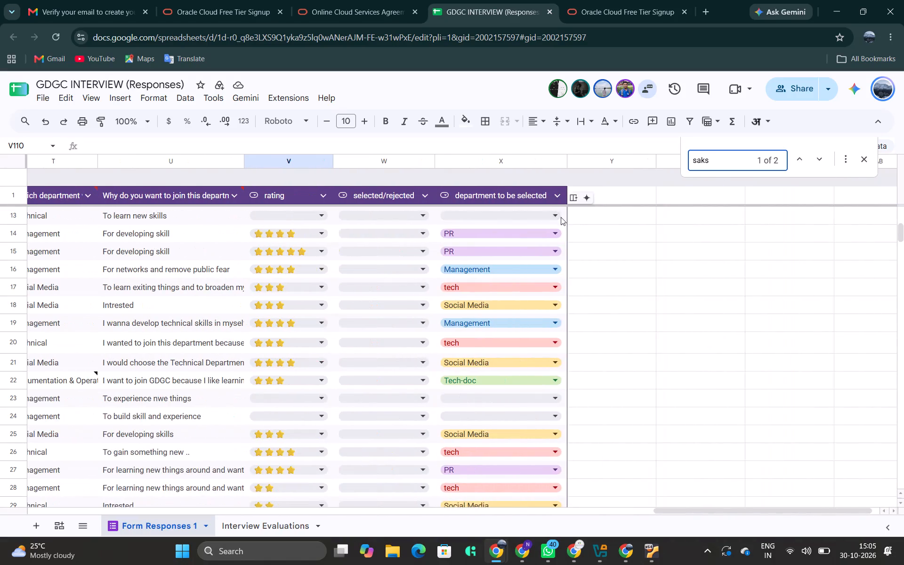
click(310, 216)
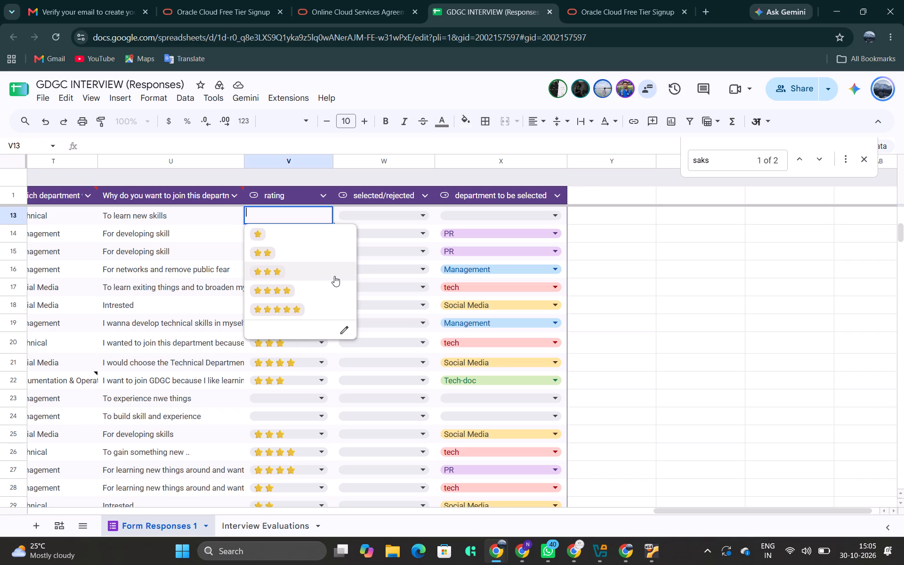
click(334, 276)
click(524, 215)
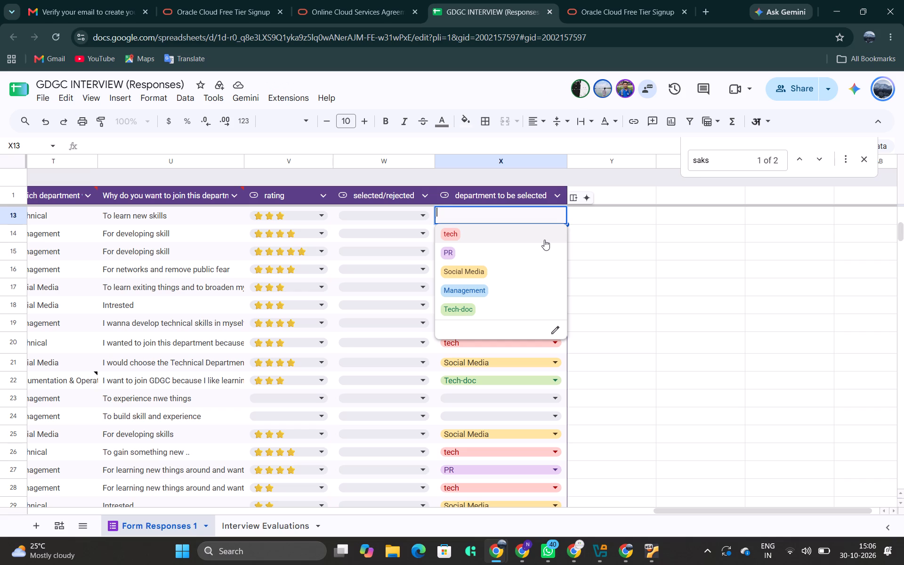
click(544, 240)
Change the rating of the applicant in row 13 to four stars.
scroll(544, 240, up, 1)
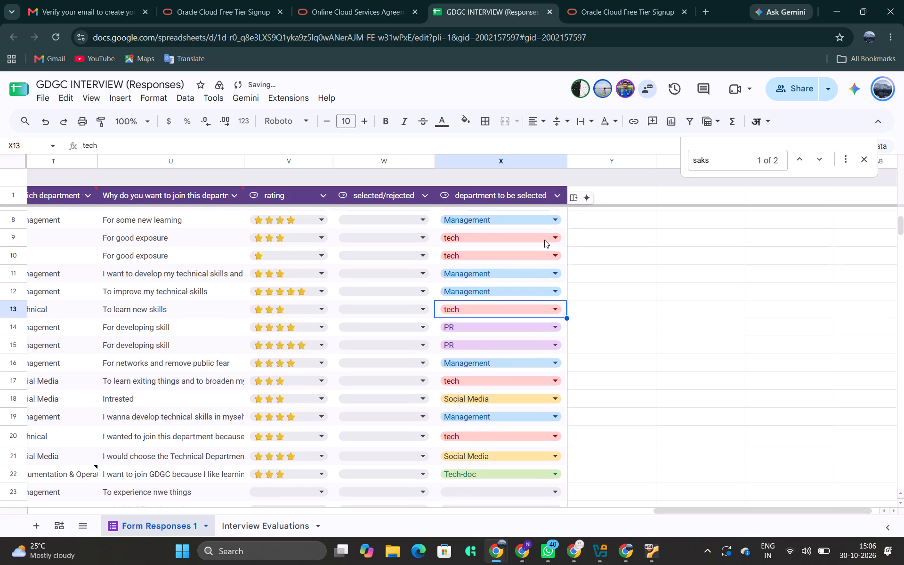
scroll(544, 240, up, 1)
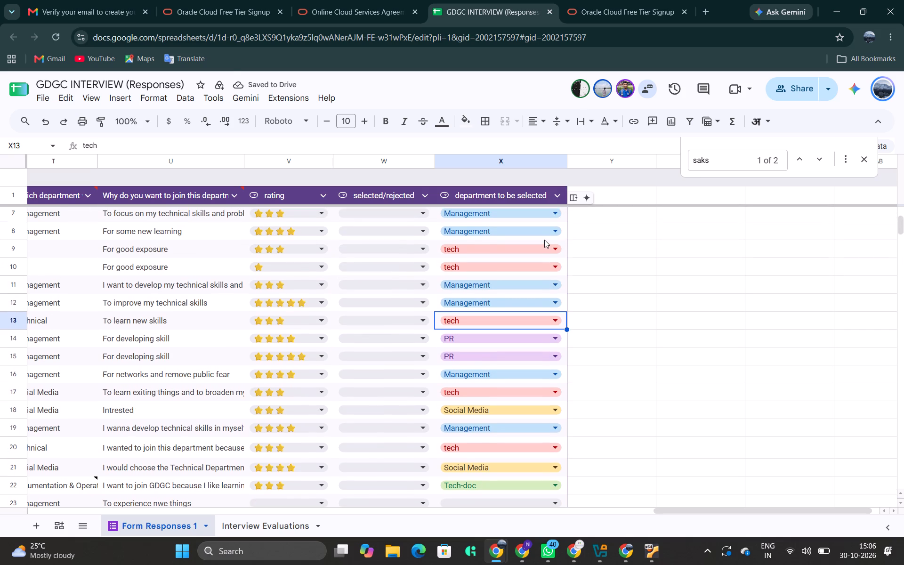
scroll(544, 240, up, 2)
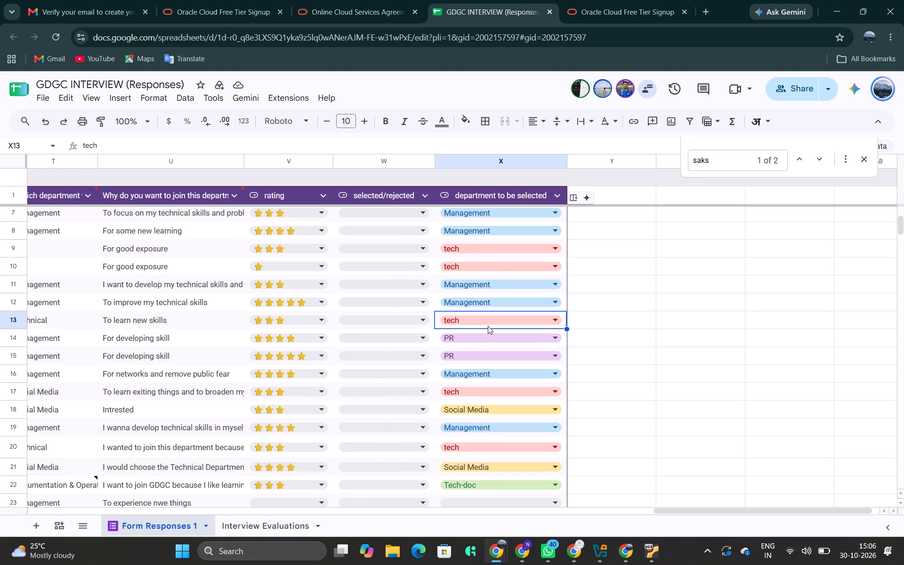
scroll(488, 326, right, 1)
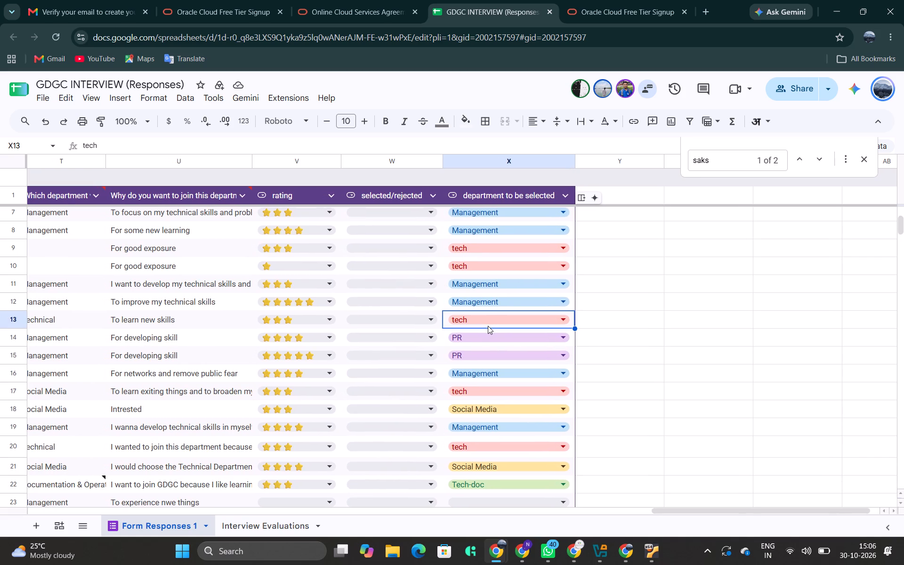
scroll(488, 326, right, 1)
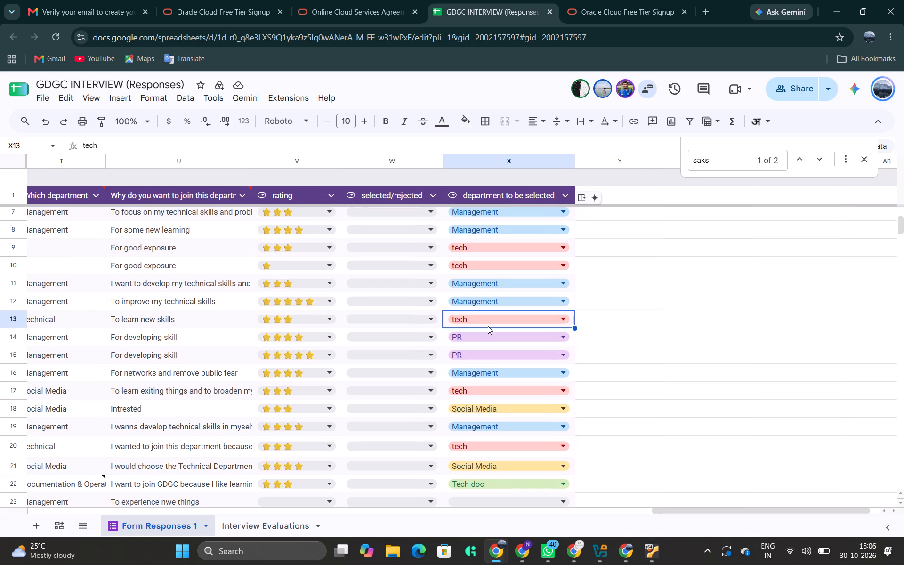
click(317, 320)
click(303, 396)
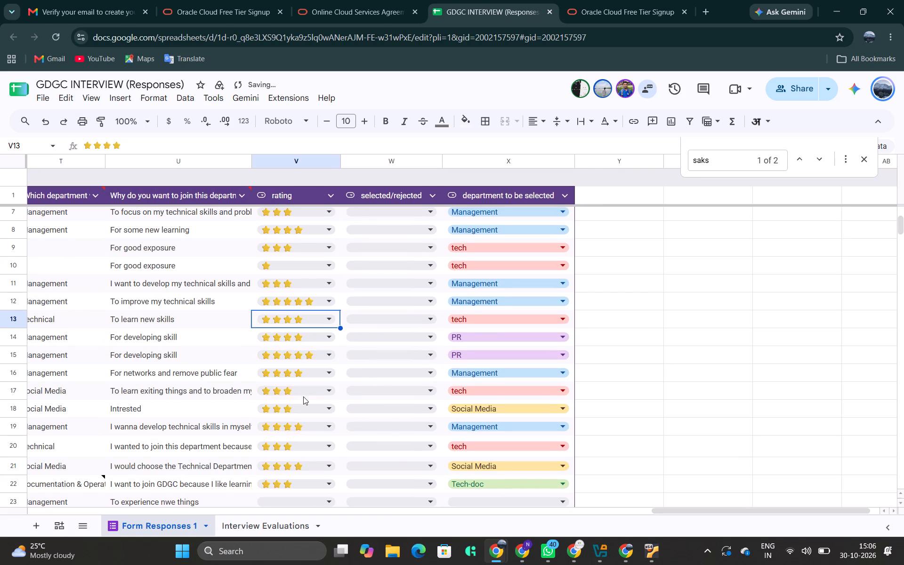
Identify the applicant in row 12 by name and change that applicant's rating to four stars.
scroll(303, 396, up, 1)
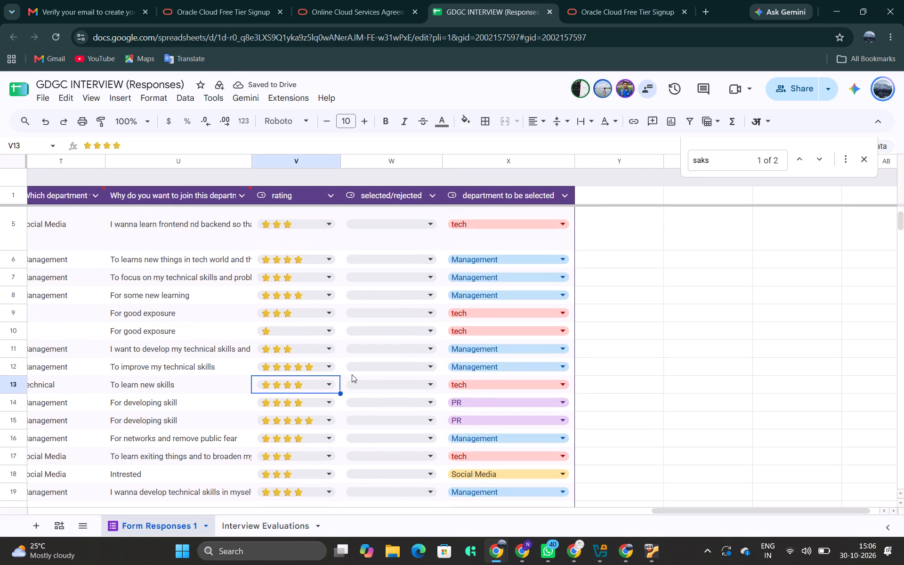
scroll(352, 374, right, 20)
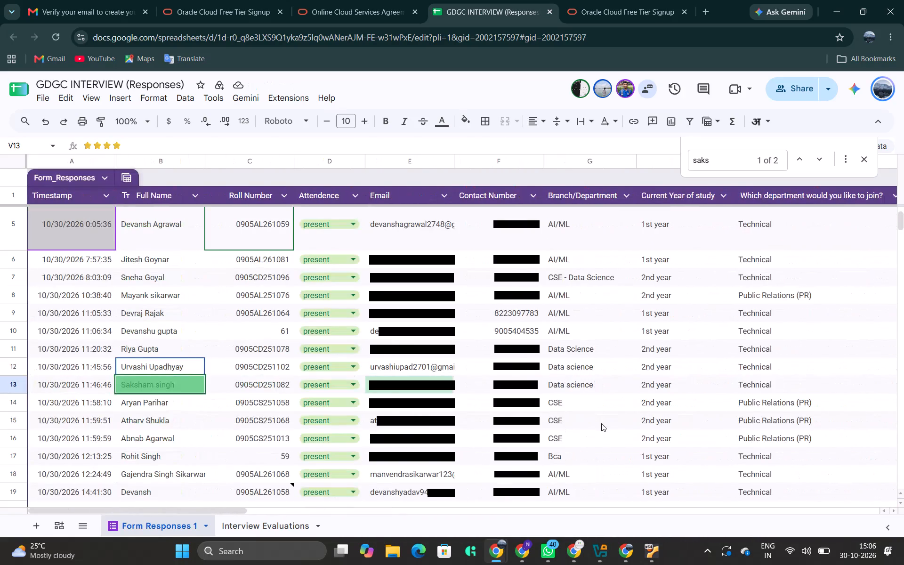
click(182, 364)
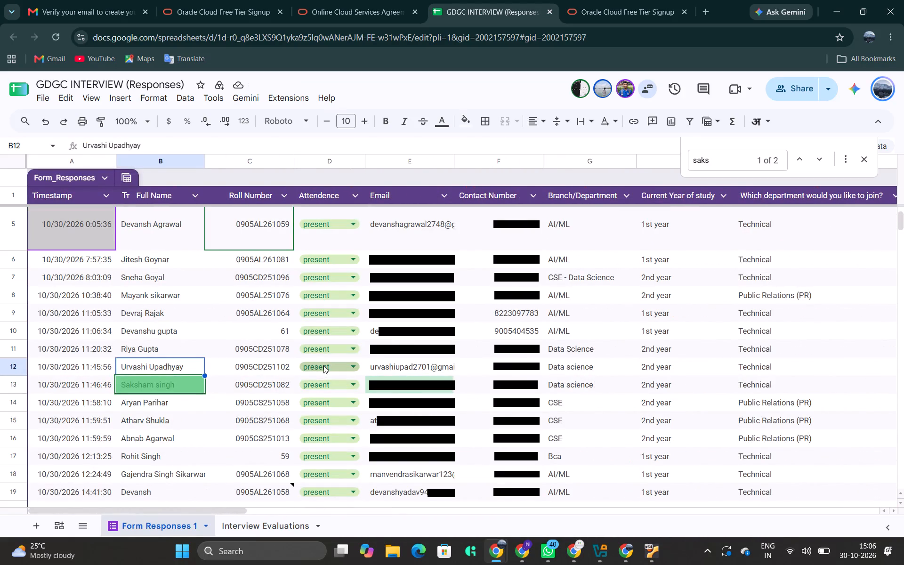
click(267, 363)
scroll(267, 363, left, 14)
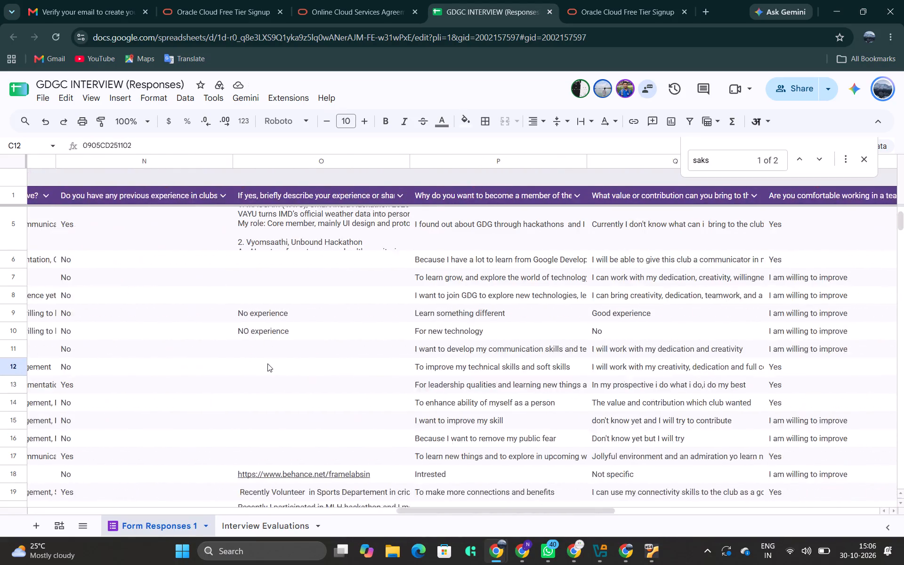
scroll(267, 363, left, 11)
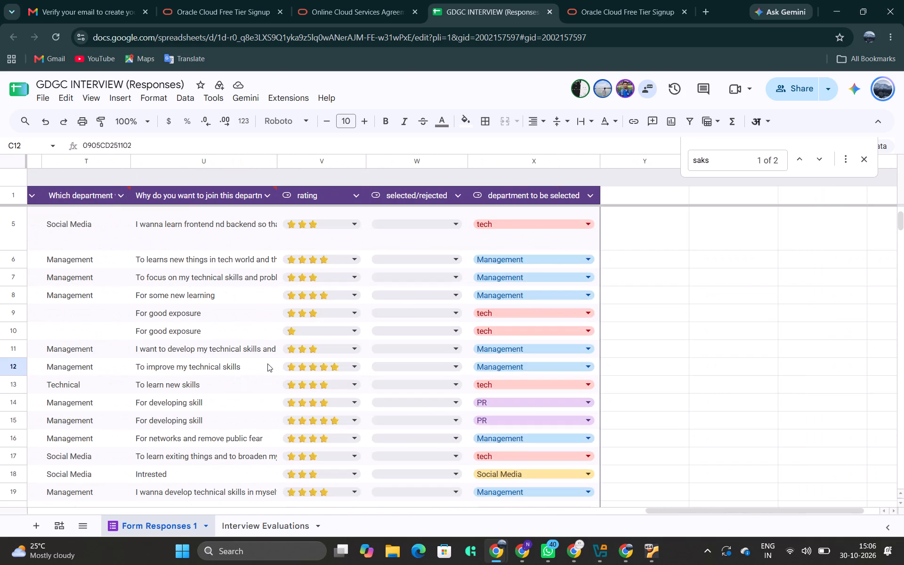
click(267, 363)
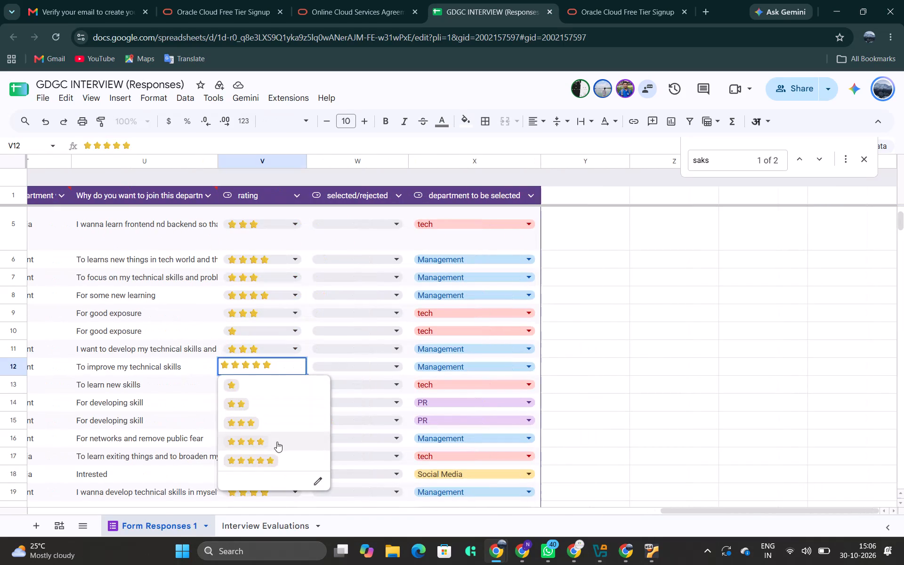
click(277, 443)
Check the name, rating and assigned department of the applicant in row 15.
scroll(362, 443, up, 2)
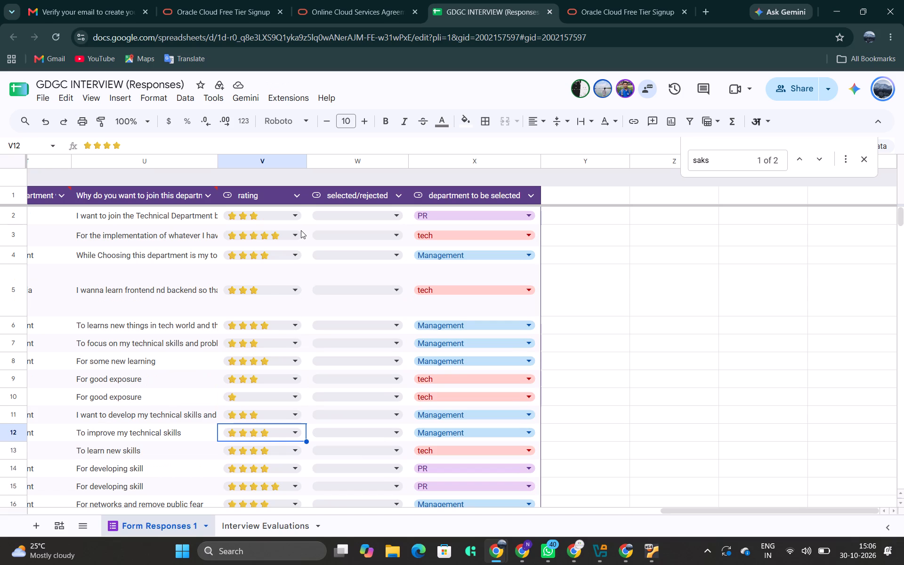
drag(263, 443, 146, 486)
click(146, 486)
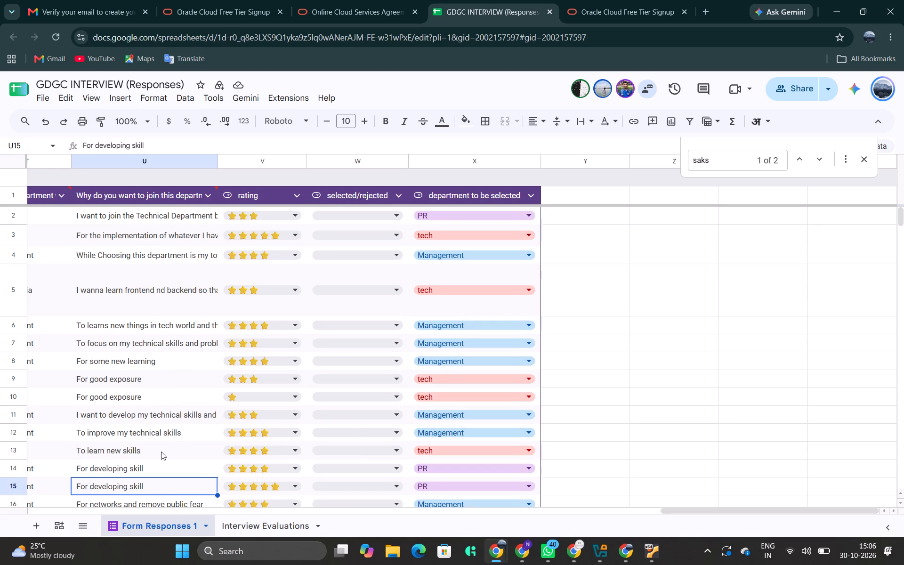
scroll(160, 485, left, 13)
scroll(160, 485, left, 15)
scroll(160, 485, left, 7)
scroll(160, 485, right, 20)
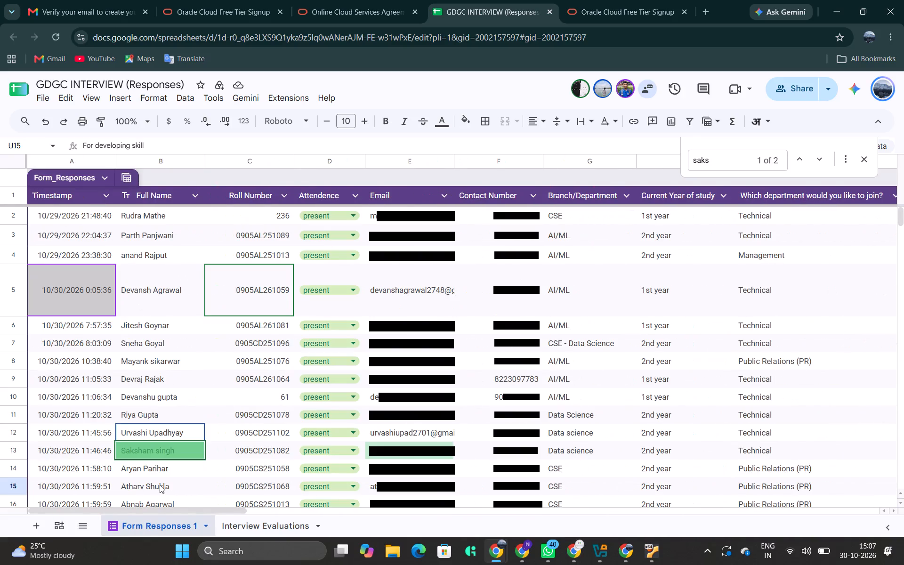
scroll(160, 485, left, 17)
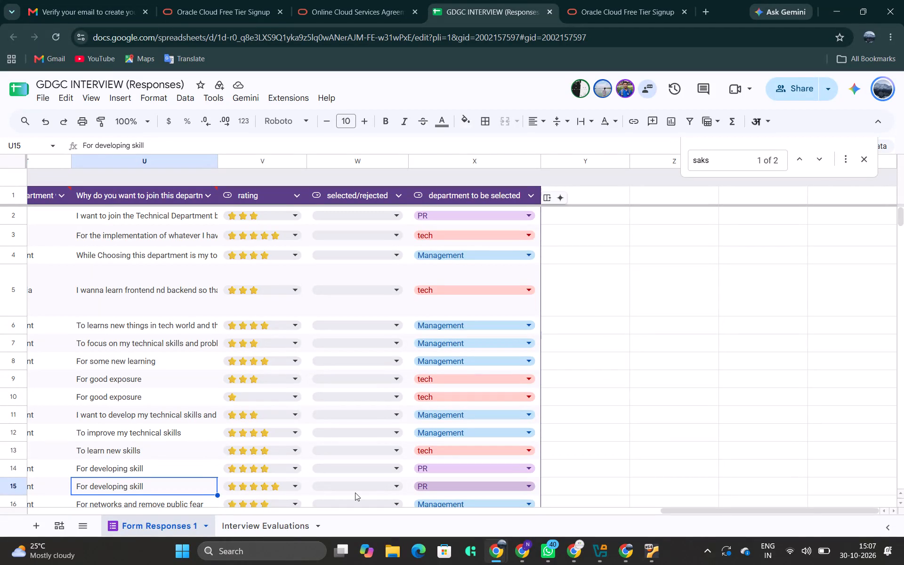
Look through the applicant rows for ratings, assigned departments, names and attendance entries.
scroll(355, 492, down, 4)
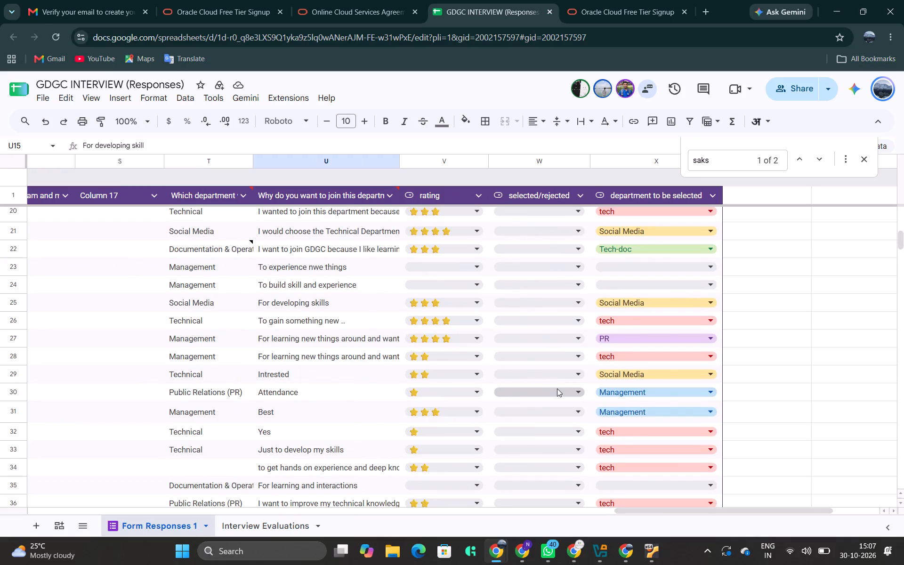
scroll(562, 381, down, 1)
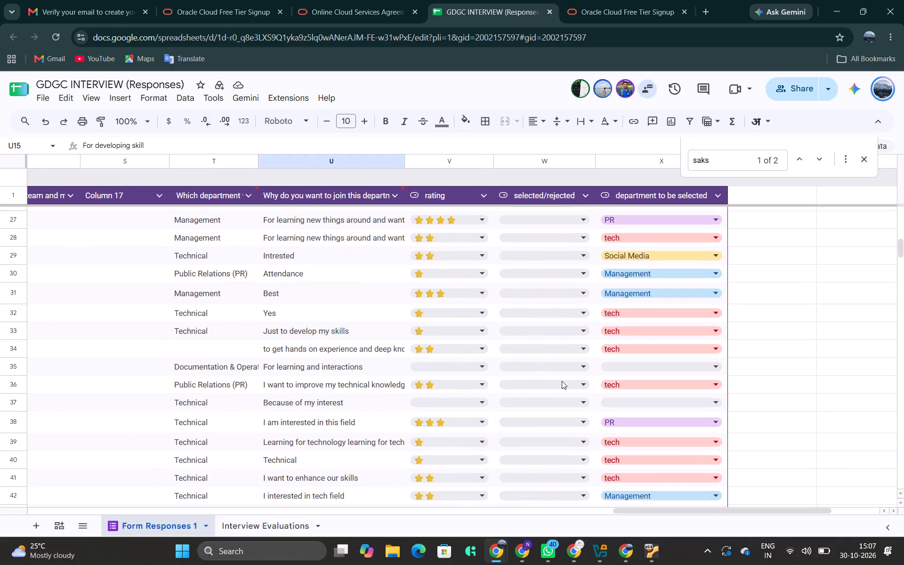
scroll(562, 381, down, 1)
scroll(562, 381, right, 6)
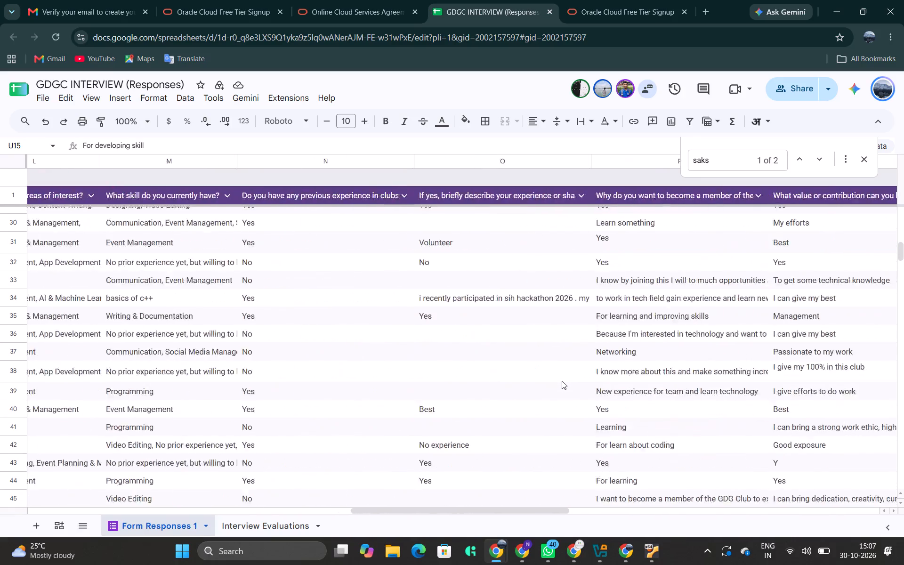
scroll(562, 381, right, 8)
scroll(562, 381, down, 12)
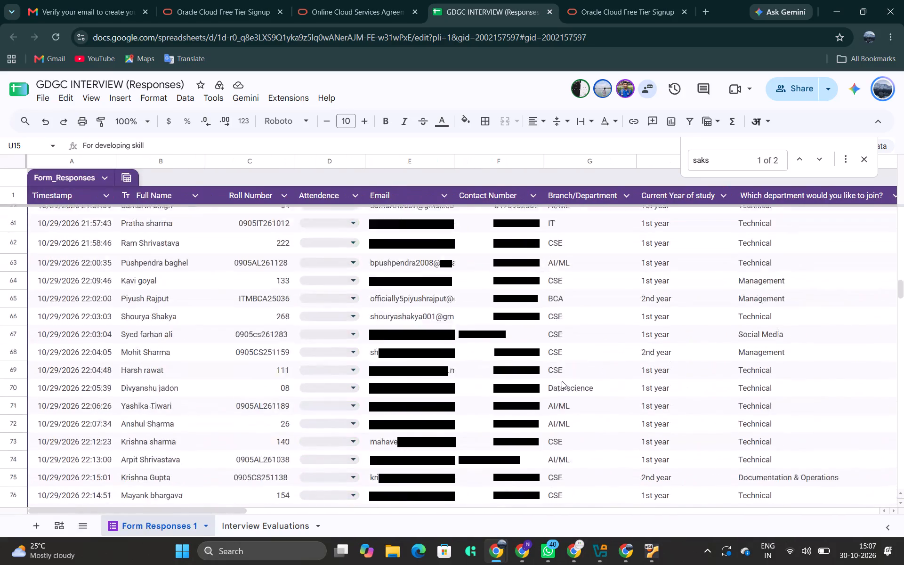
scroll(473, 393, down, 7)
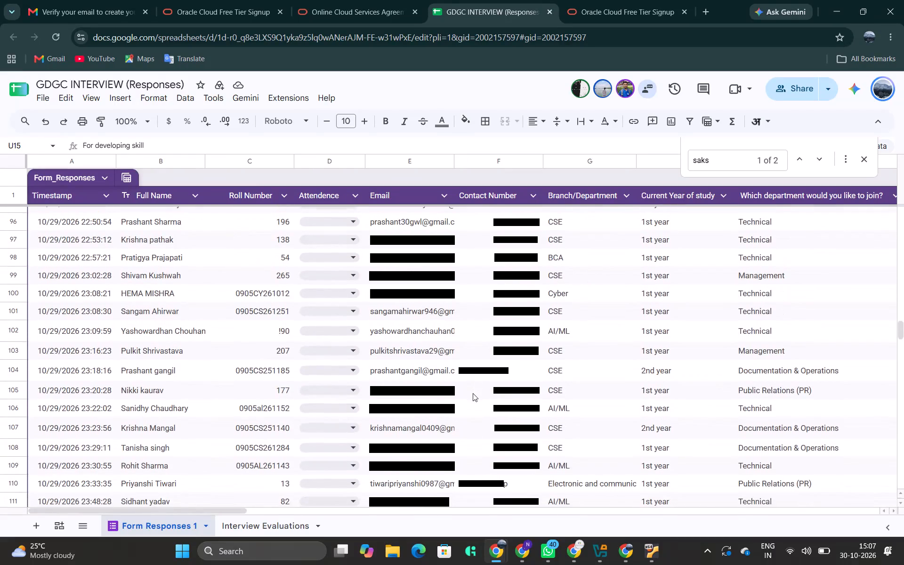
scroll(473, 393, down, 8)
scroll(473, 393, up, 2)
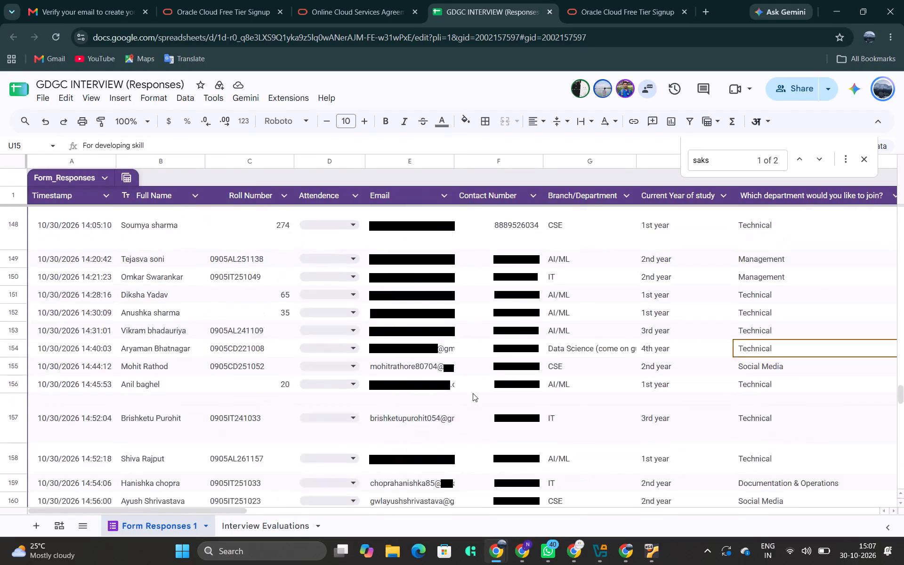
scroll(473, 393, up, 14)
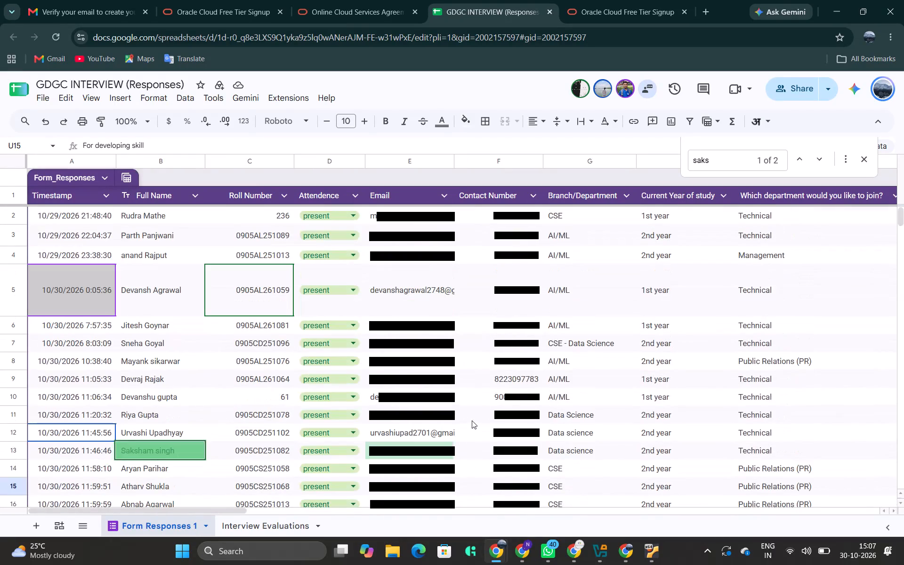
scroll(472, 436, up, 1)
scroll(288, 320, up, 5)
scroll(288, 320, down, 3)
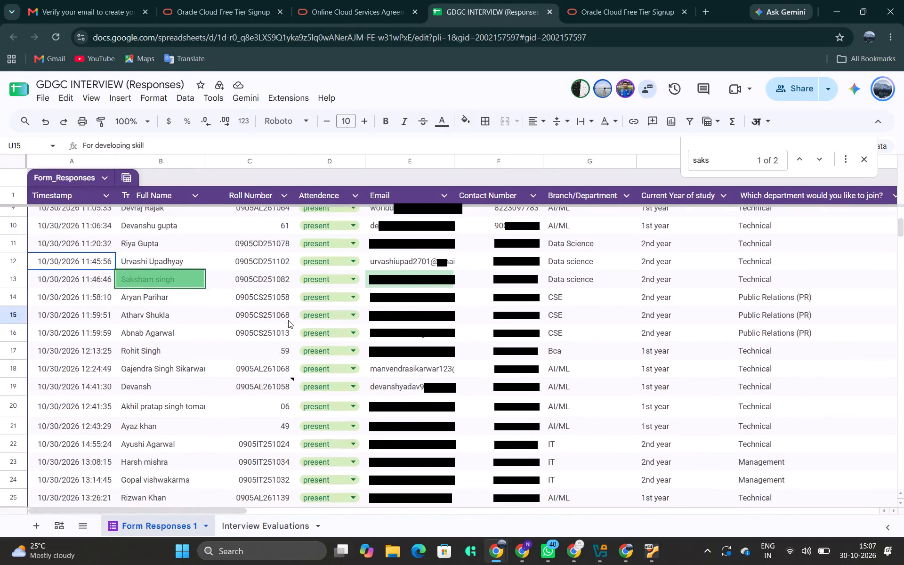
scroll(288, 320, down, 8)
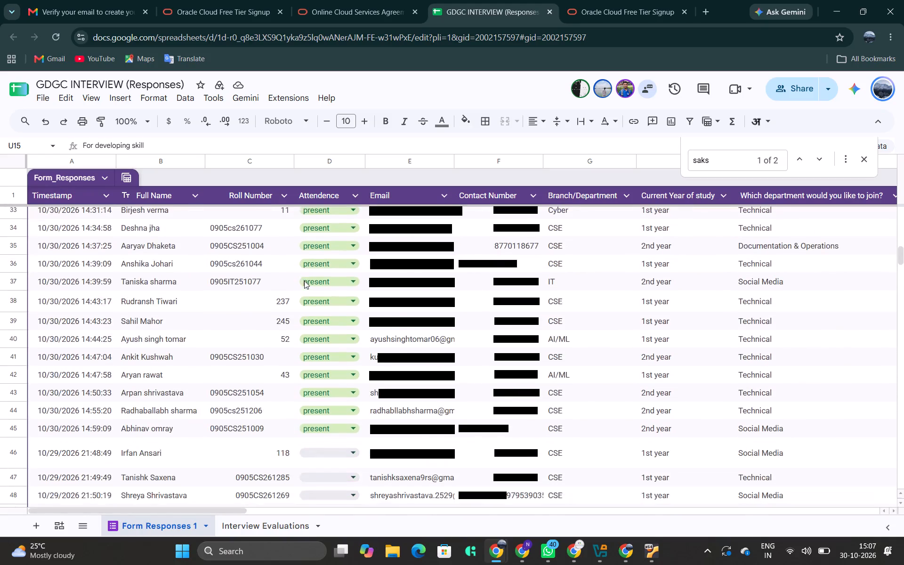
scroll(304, 281, down, 2)
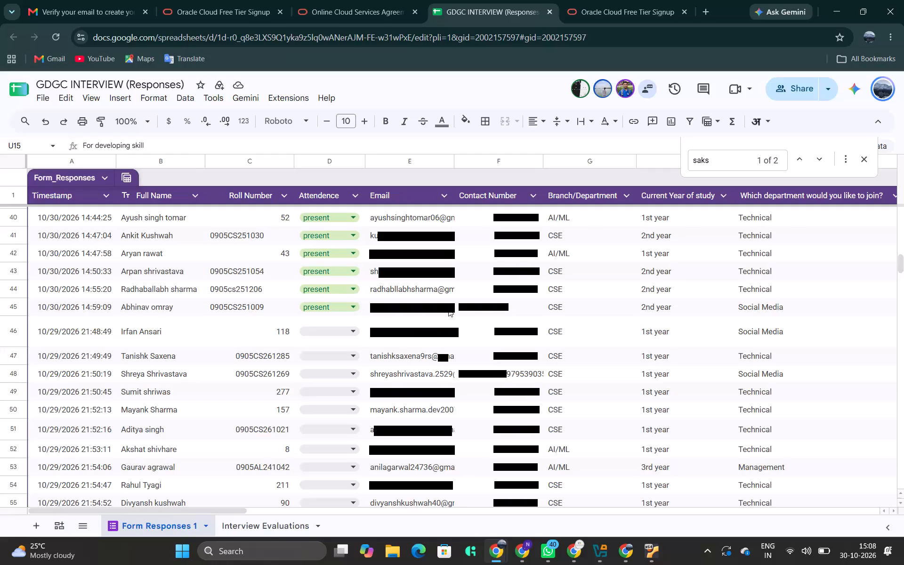
Find the applicant matching "parth" and check the rating and assigned department in row 3.
drag(729, 157, 556, 153)
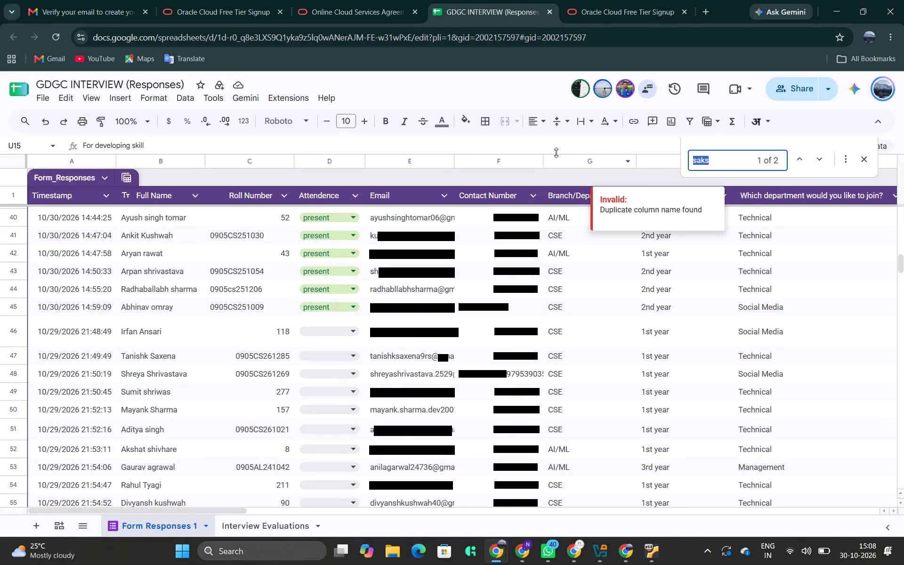
text(psa)
key(BackSpace)
key(BackSpace)
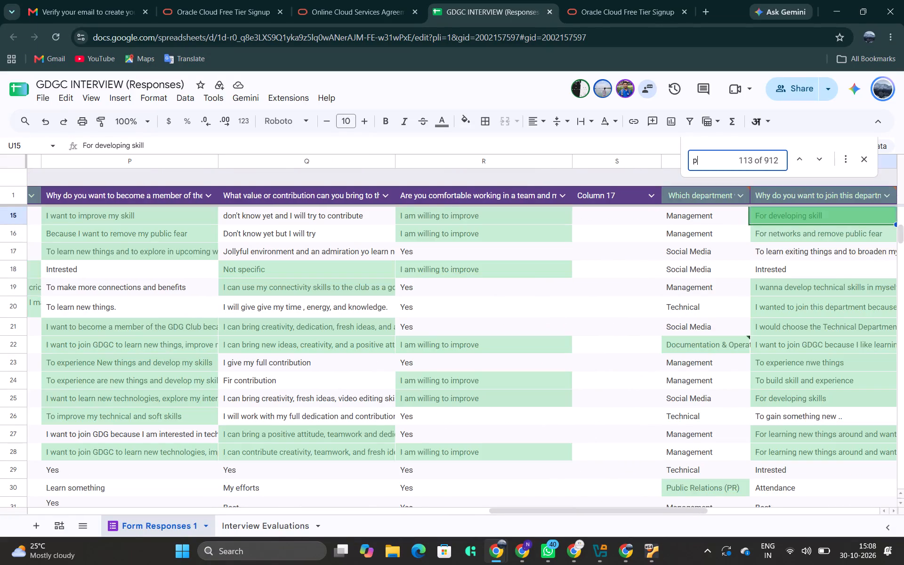
text(arth)
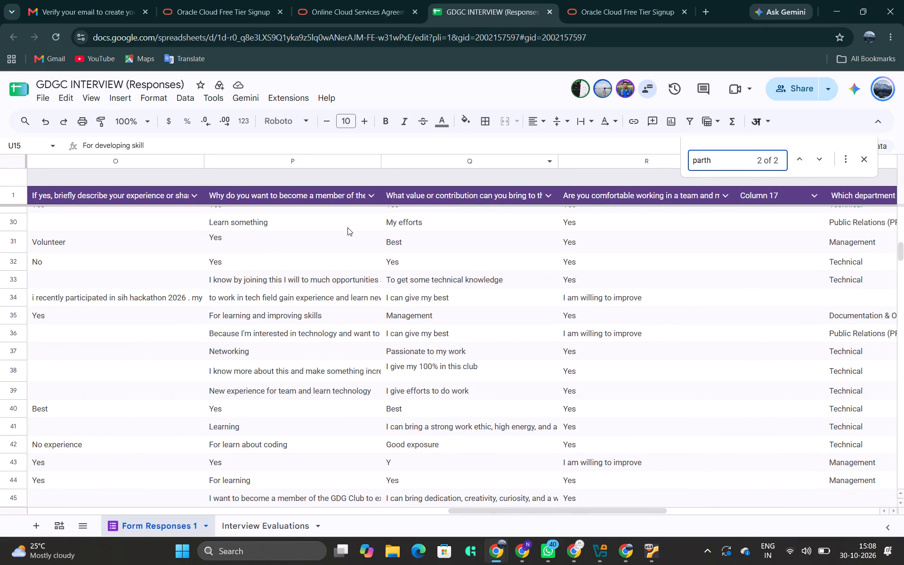
scroll(265, 248, right, 12)
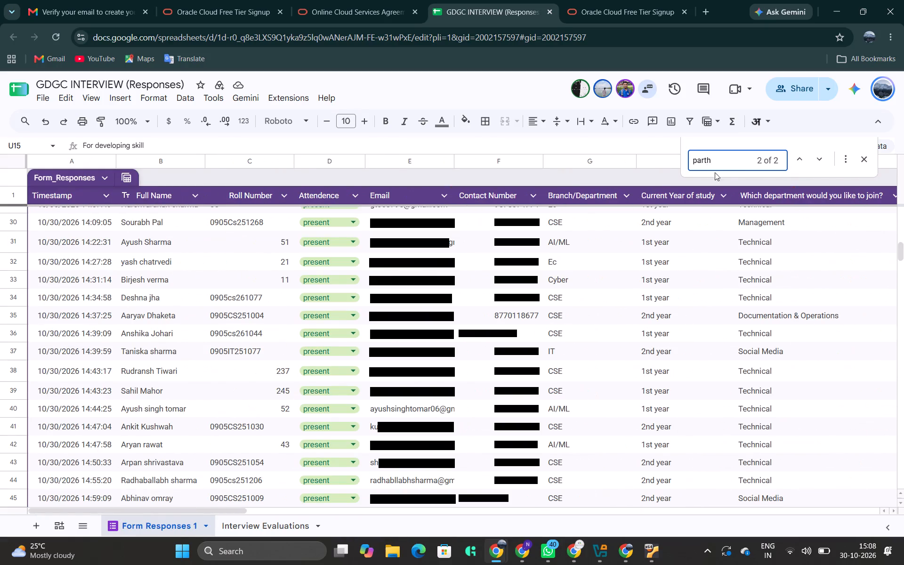
drag(740, 161, 476, 157)
text(parth)
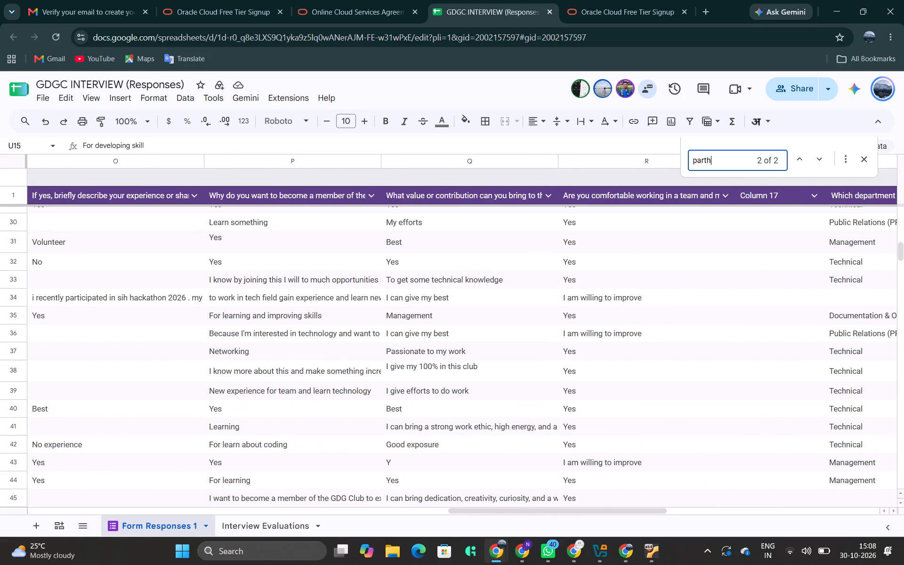
scroll(476, 157, right, 13)
scroll(476, 157, up, 4)
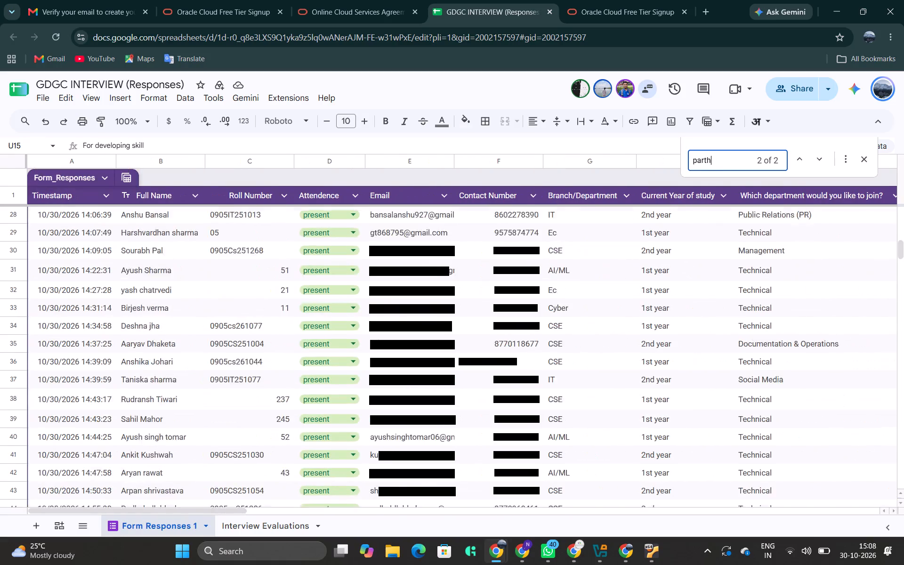
scroll(476, 157, up, 3)
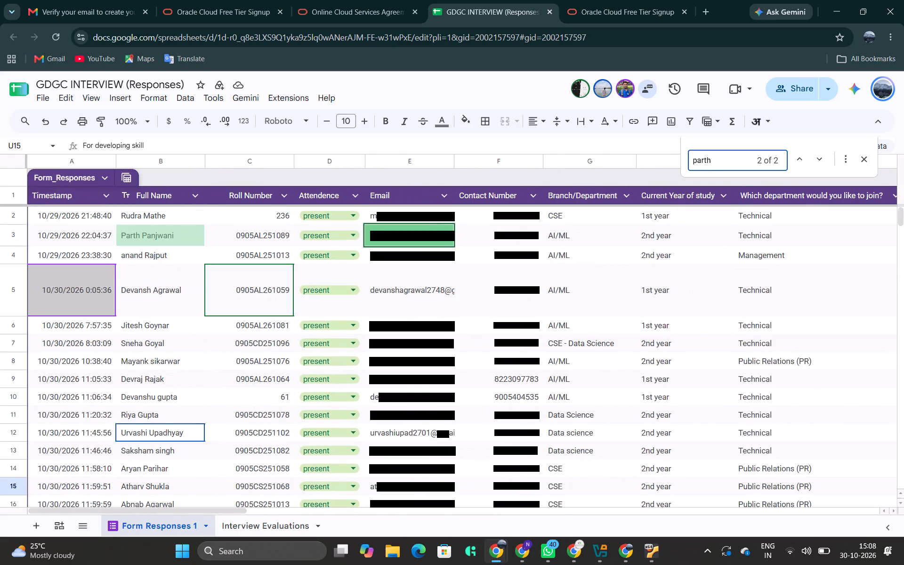
scroll(476, 157, up, 4)
scroll(401, 253, up, 1)
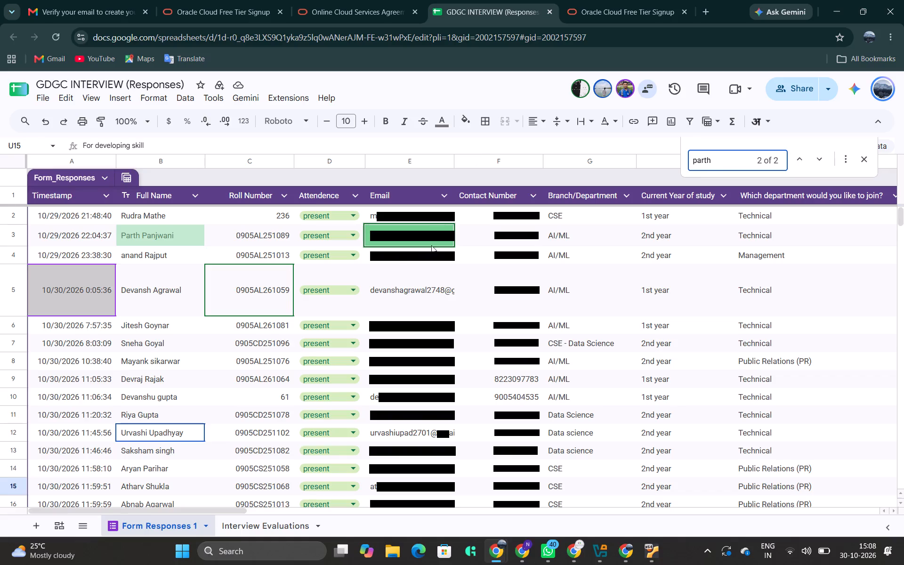
scroll(530, 234, left, 11)
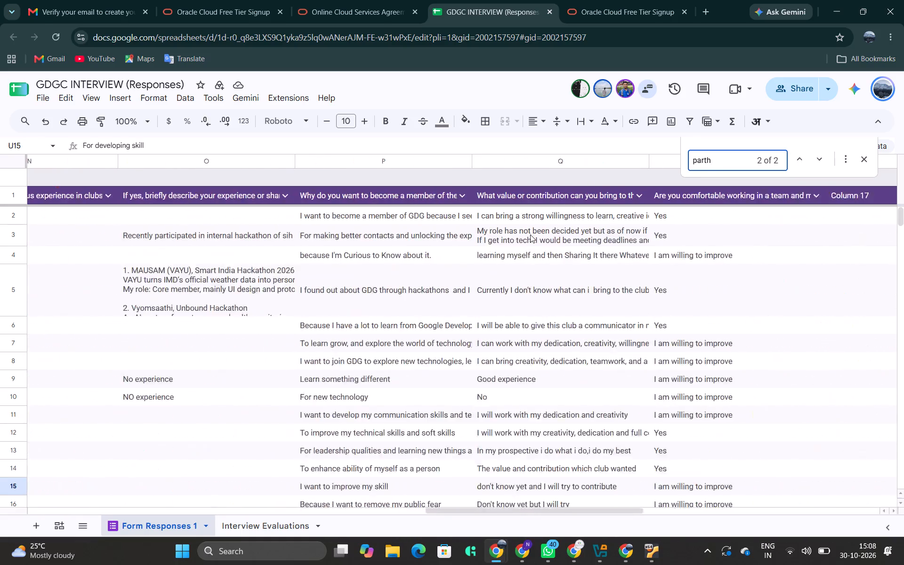
scroll(530, 234, left, 8)
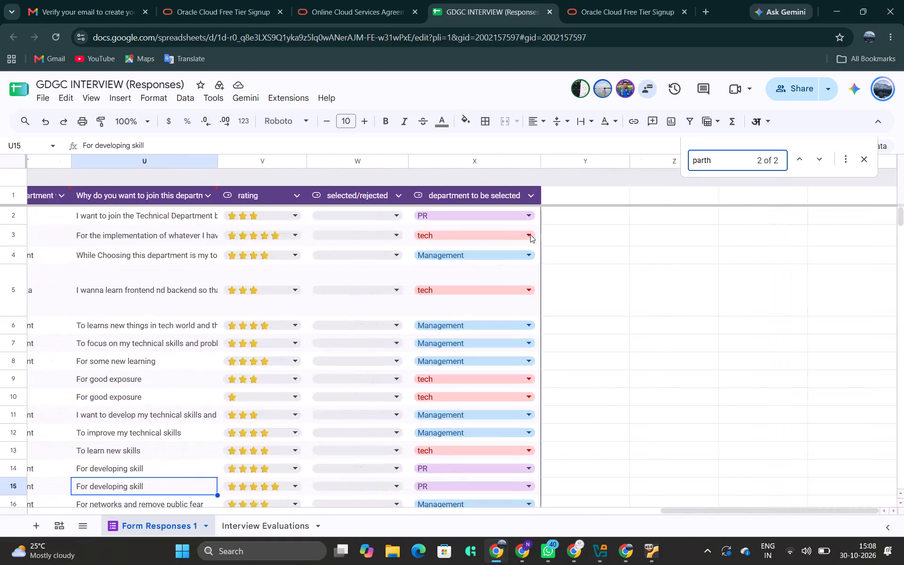
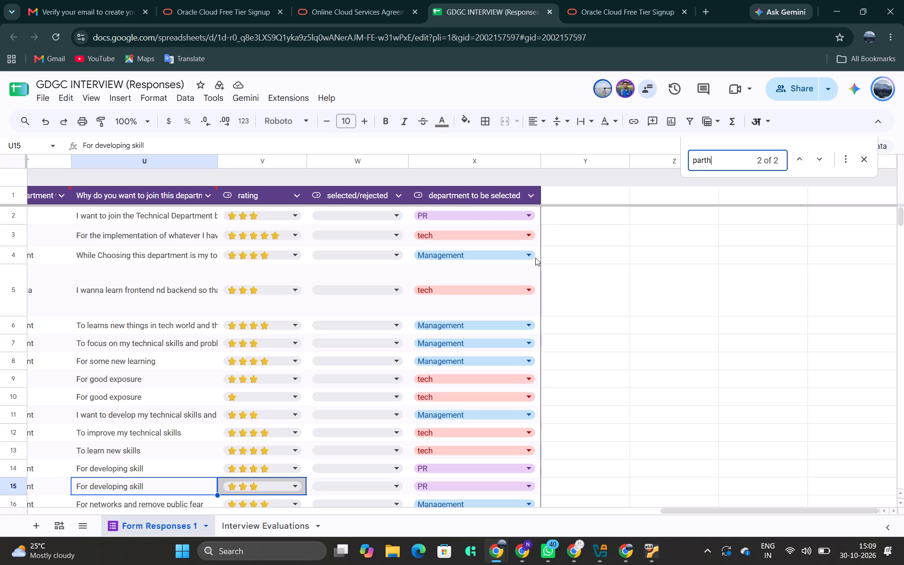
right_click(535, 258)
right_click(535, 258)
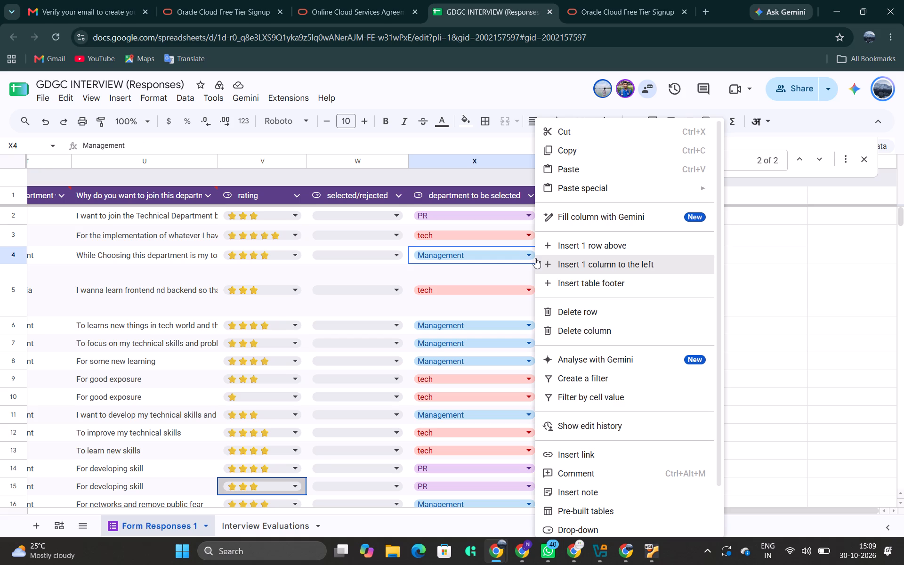
Minimize the interview responses browser window and the Oracle VirtualBox Manager window to clear the desktop.
click(835, 0)
click(600, 60)
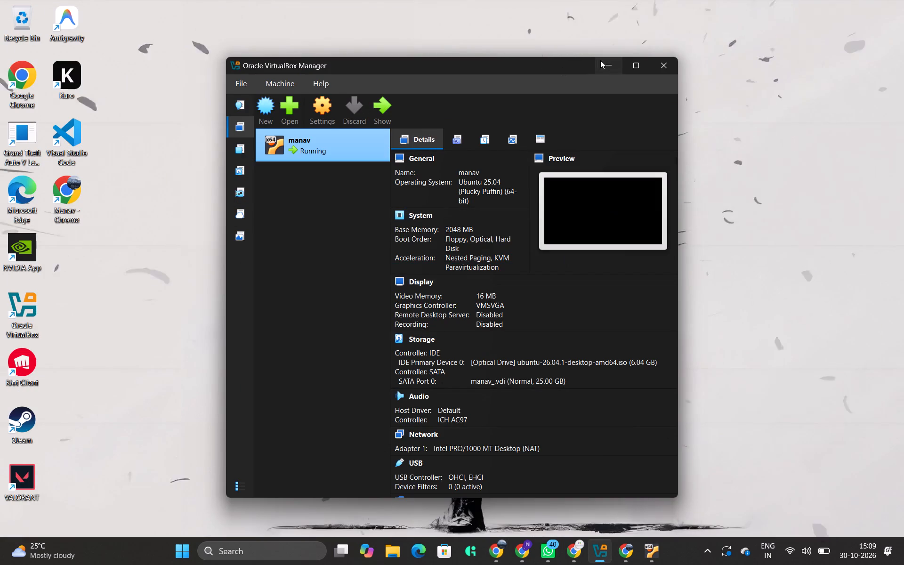